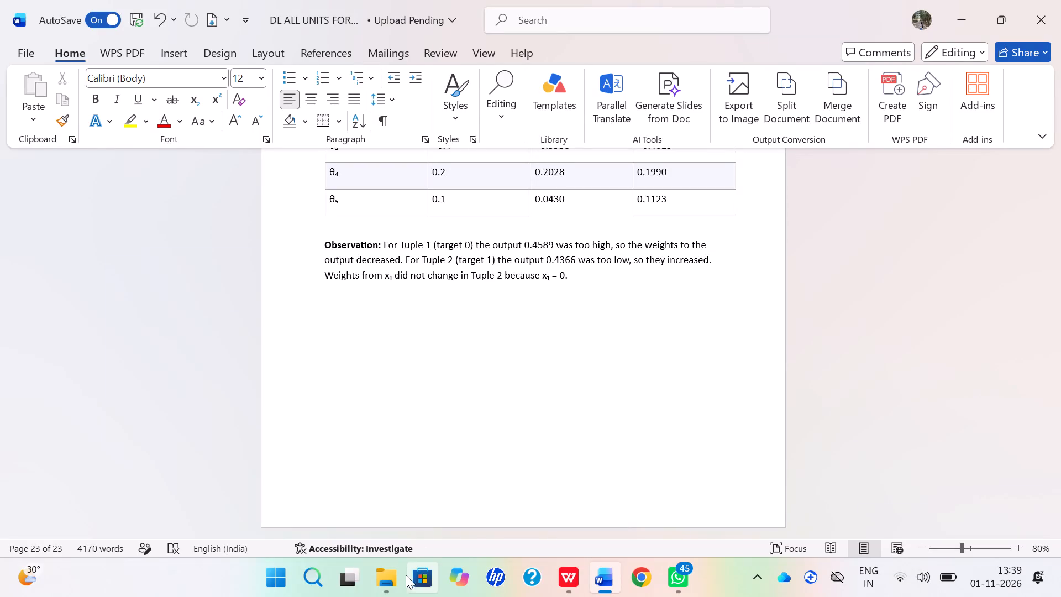
Open the DLT_Unit2 document from the Documents folder in WPS Office.
click(569, 560)
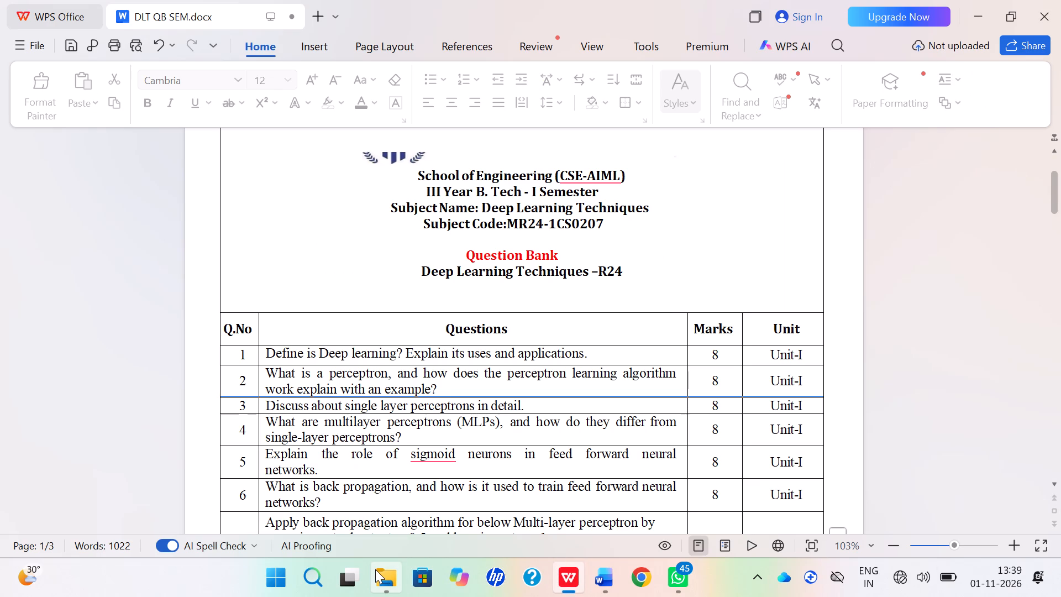
click(375, 569)
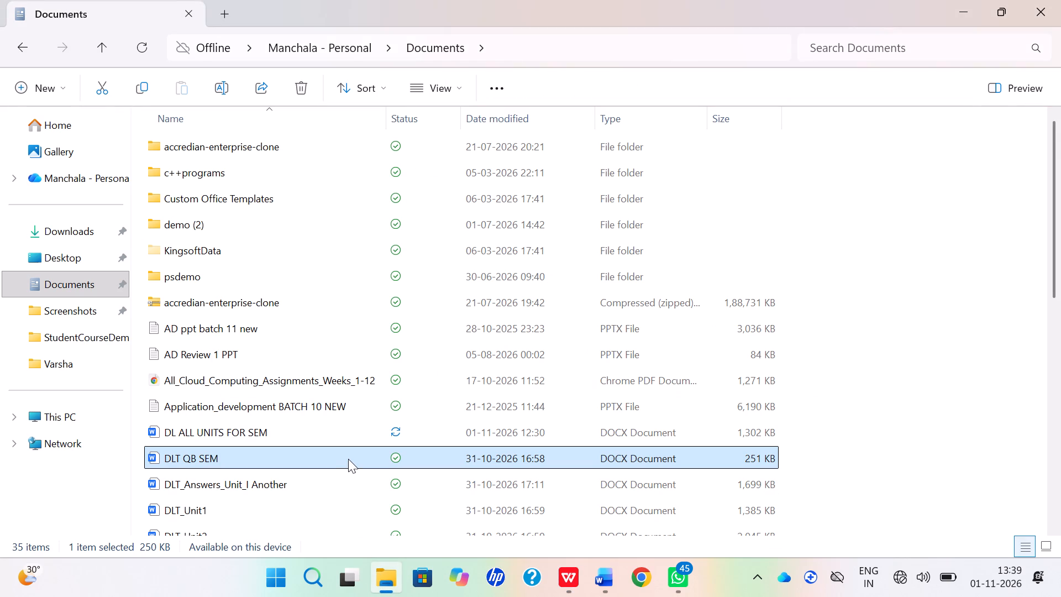
scroll(348, 459, down, 1)
click(321, 455)
right_click(321, 455)
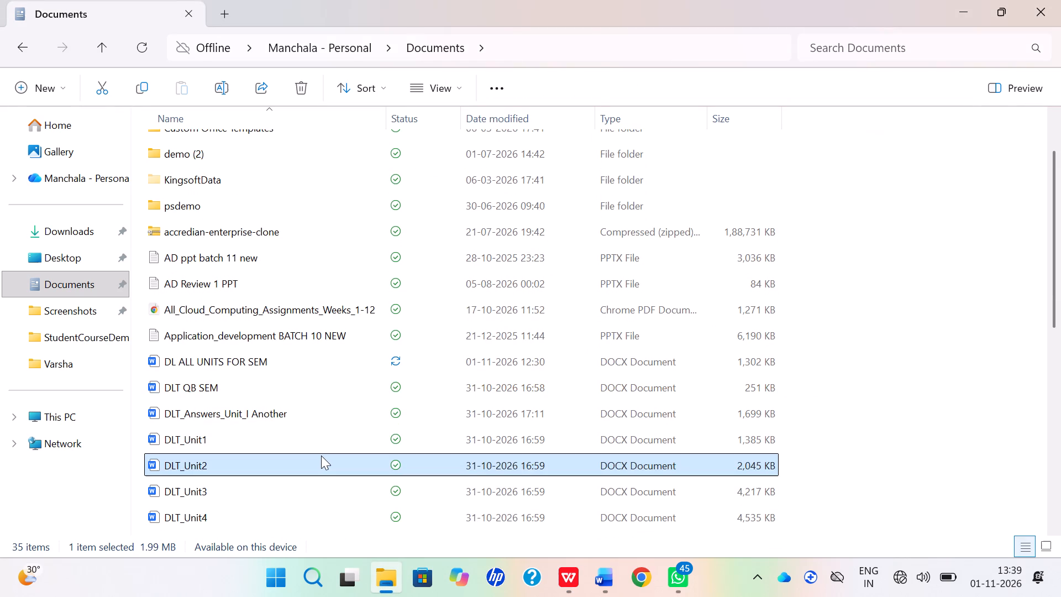
click(384, 67)
Open the DLT_Answers_Unit_I Another document from the Documents folder and dismiss its guest-mode notice.
click(380, 596)
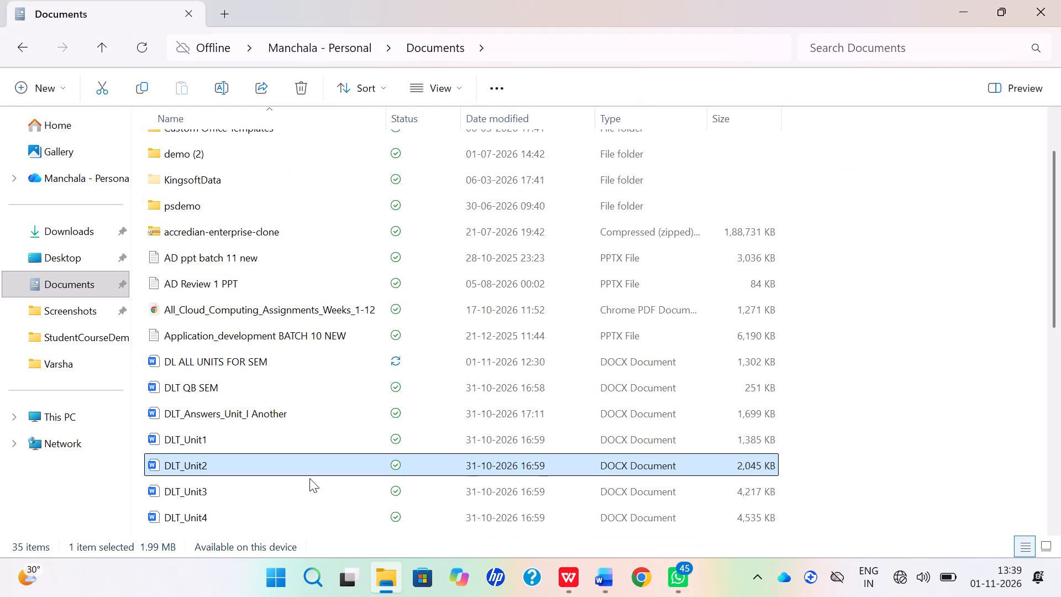
scroll(309, 478, down, 1)
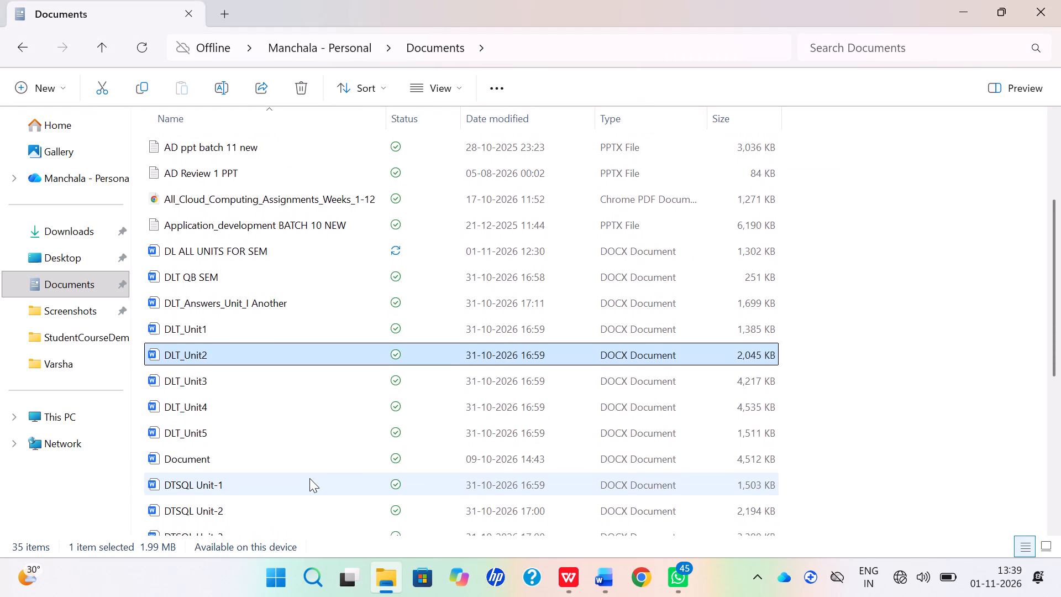
scroll(309, 478, down, 1)
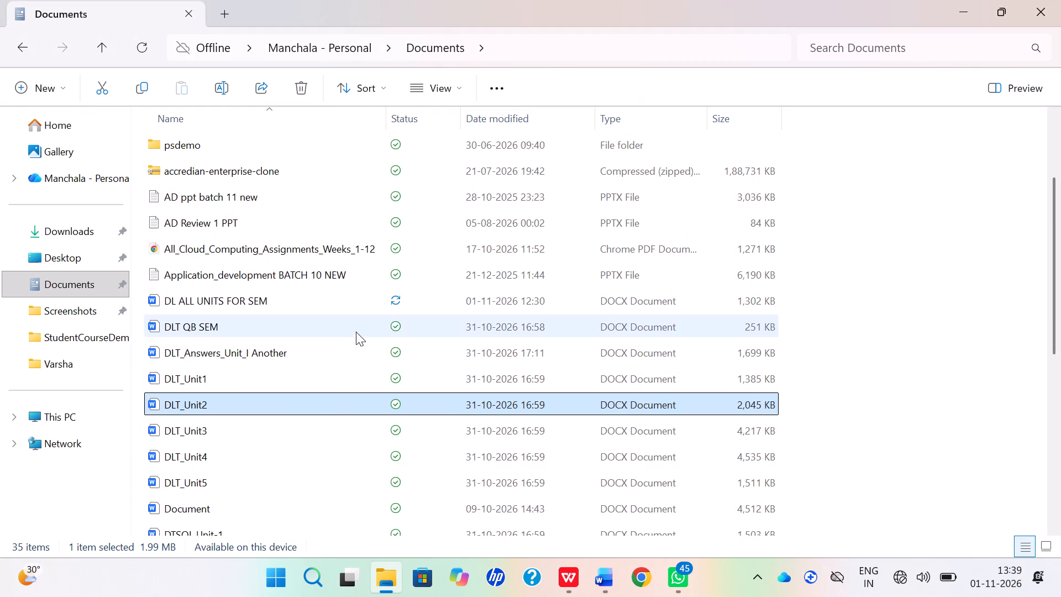
click(353, 354)
click(353, 356)
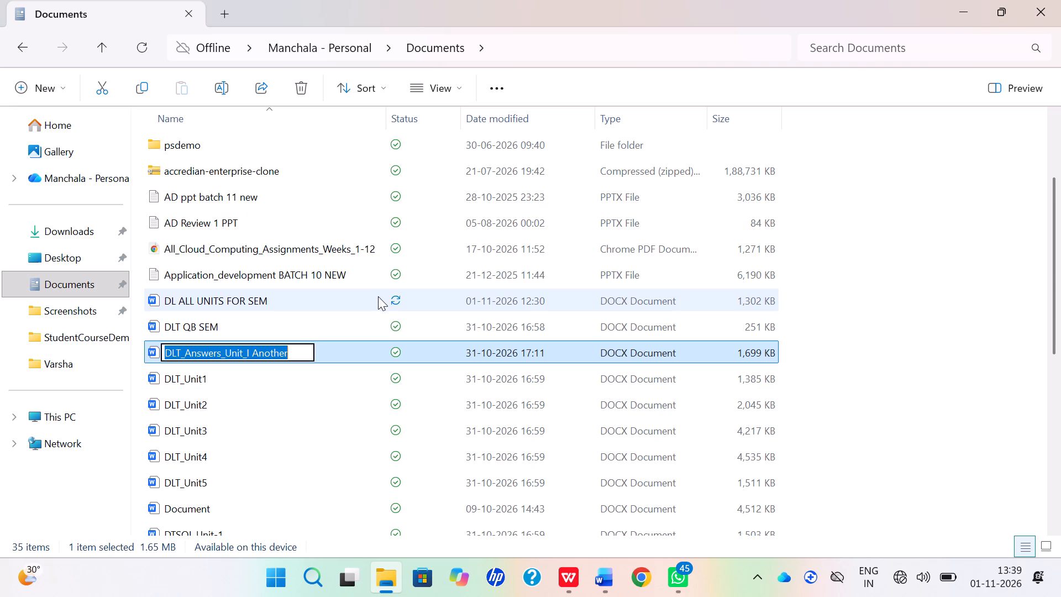
click(372, 355)
right_click(372, 355)
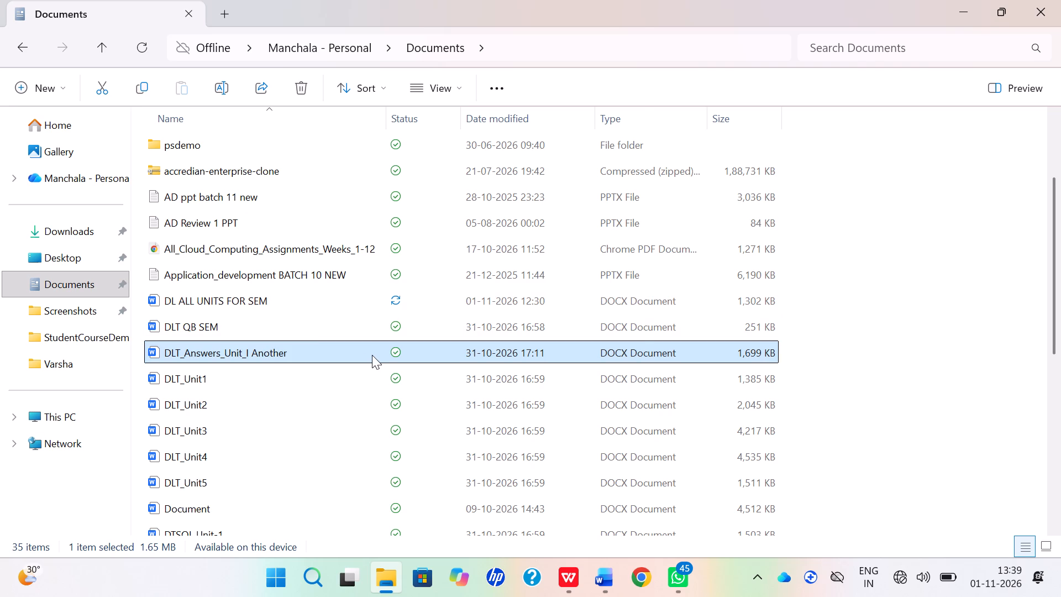
click(439, 77)
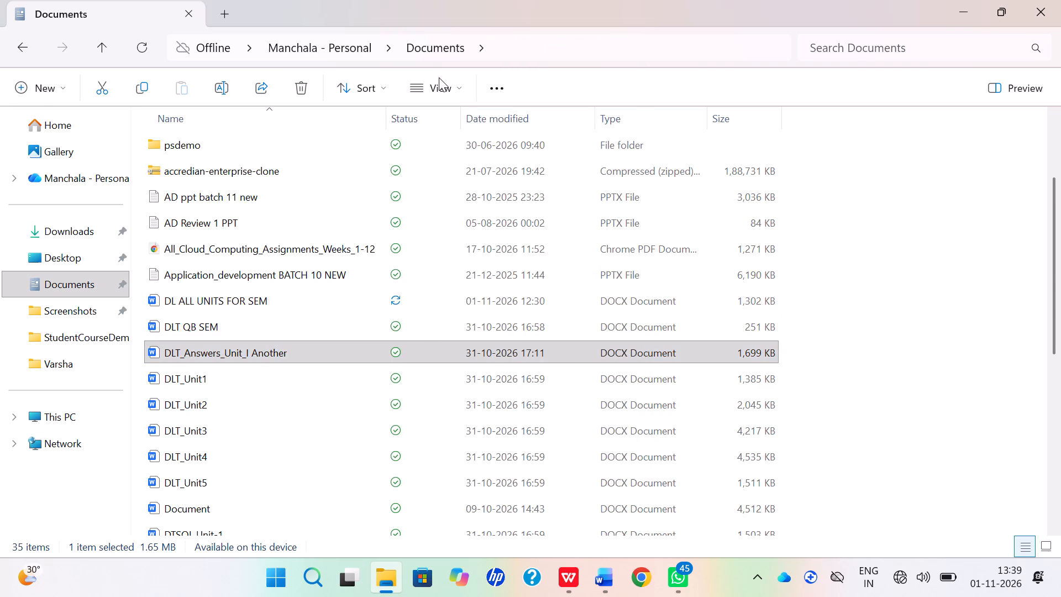
click(439, 77)
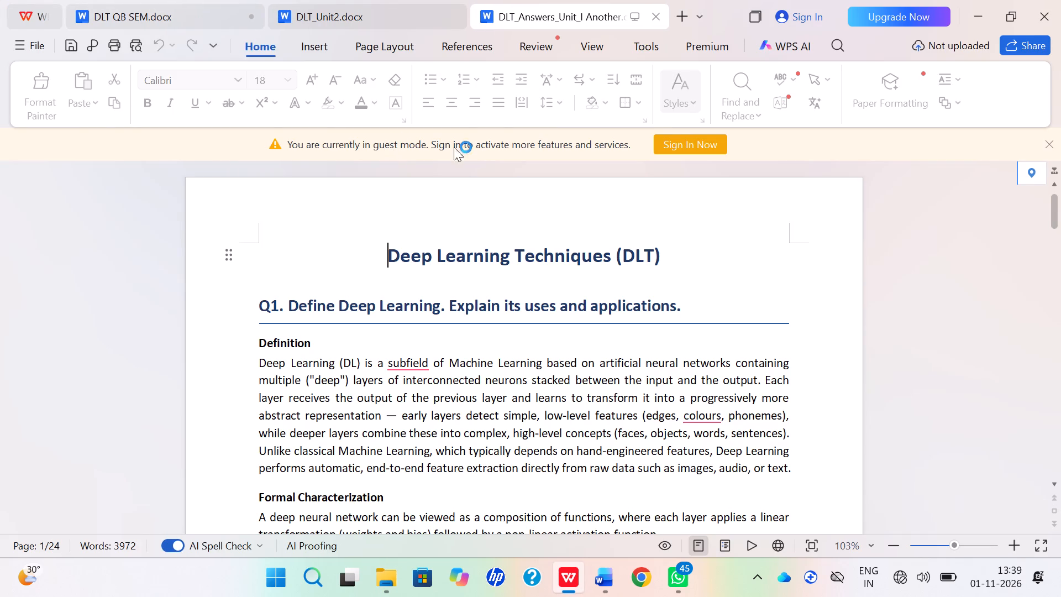
click(1044, 150)
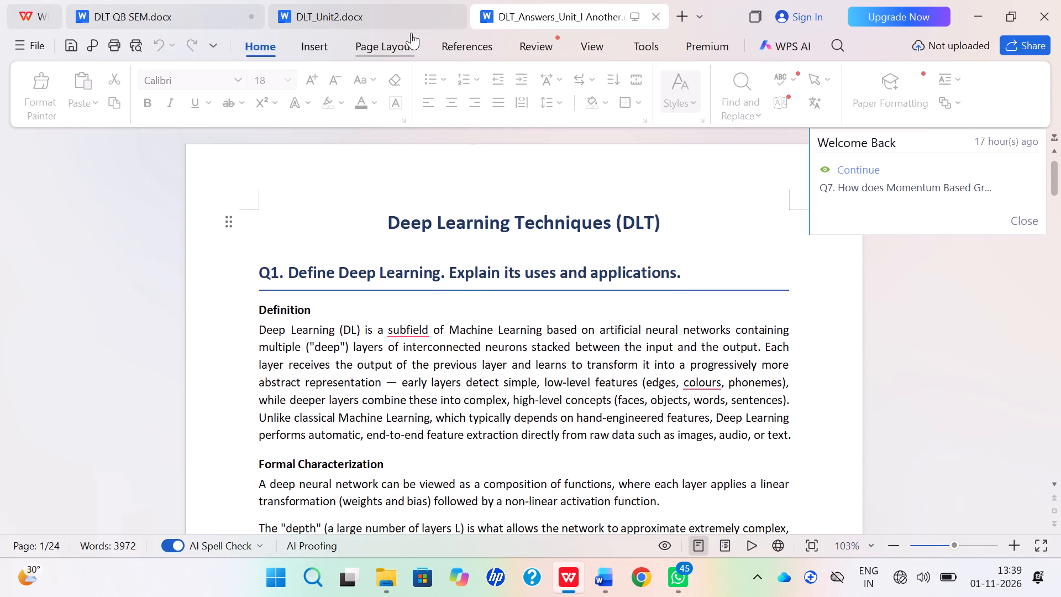
Switch to DLT_Unit2, dismiss the guest-mode notice and view the start of the Q11 answer.
click(404, 5)
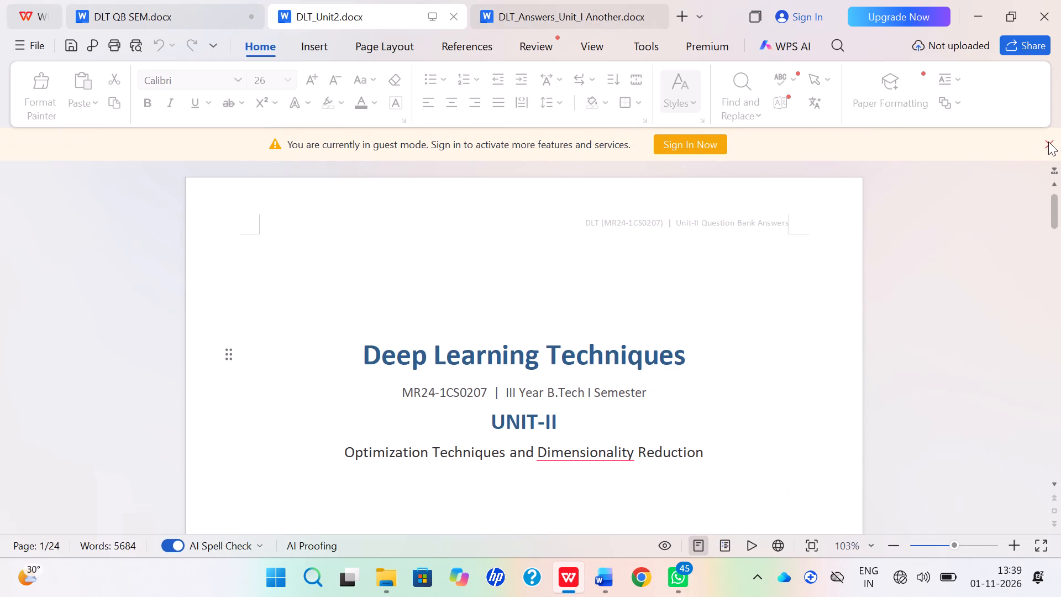
click(1048, 142)
scroll(511, 386, down, 6)
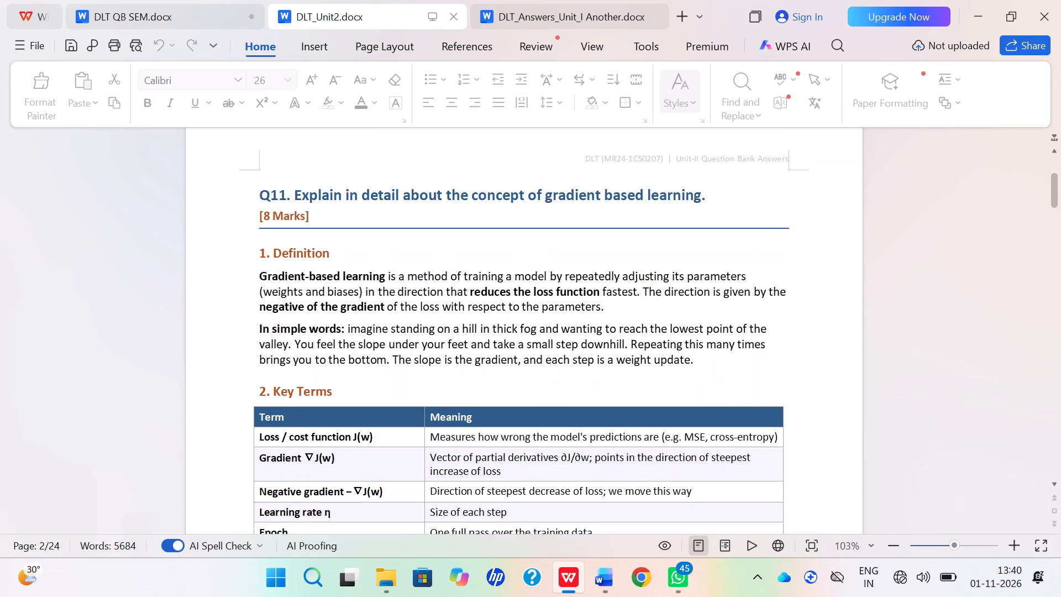
Copy the text of question 11, on gradient based learning, from the DLT QB SEM question bank.
click(148, 0)
scroll(272, 235, down, 1)
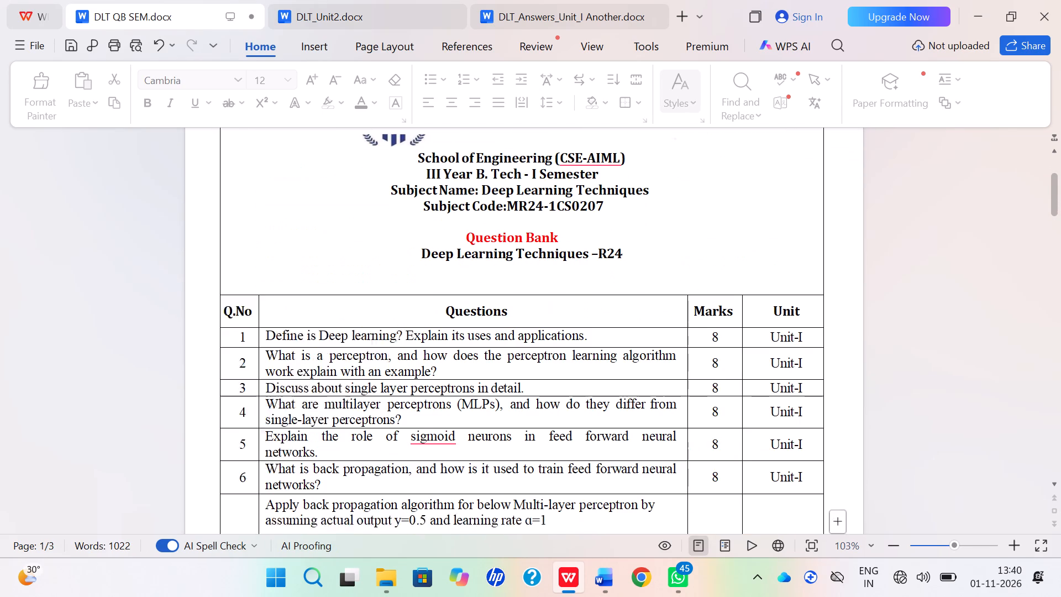
scroll(272, 235, down, 7)
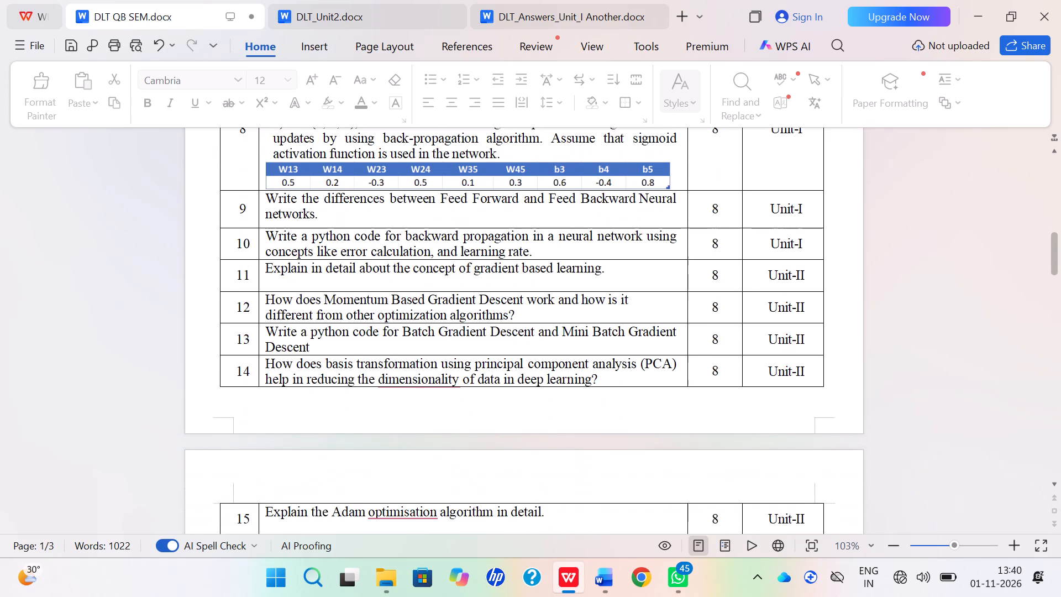
scroll(272, 235, down, 2)
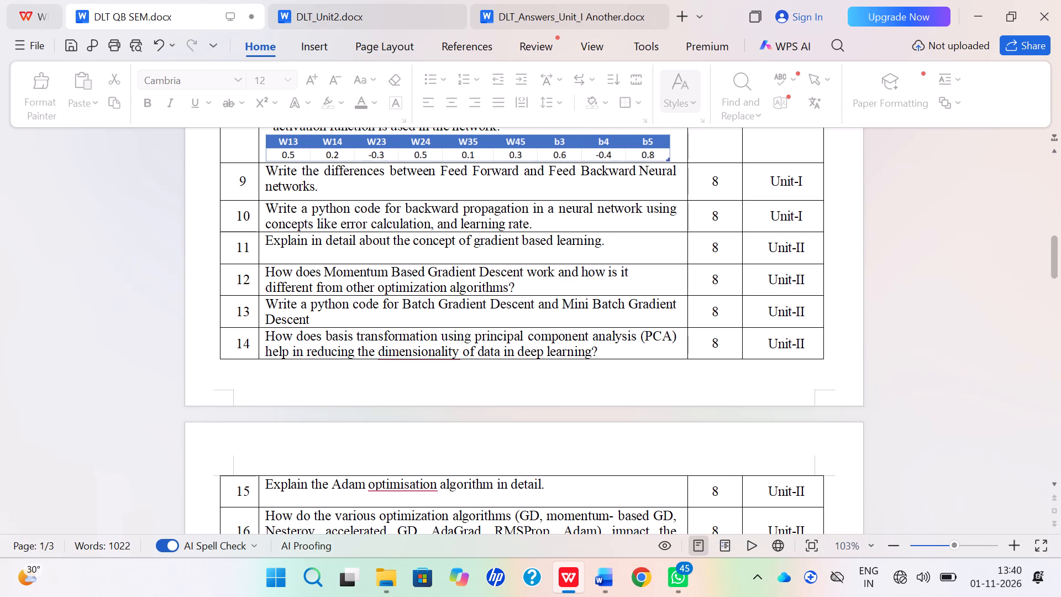
drag(267, 240, 558, 259)
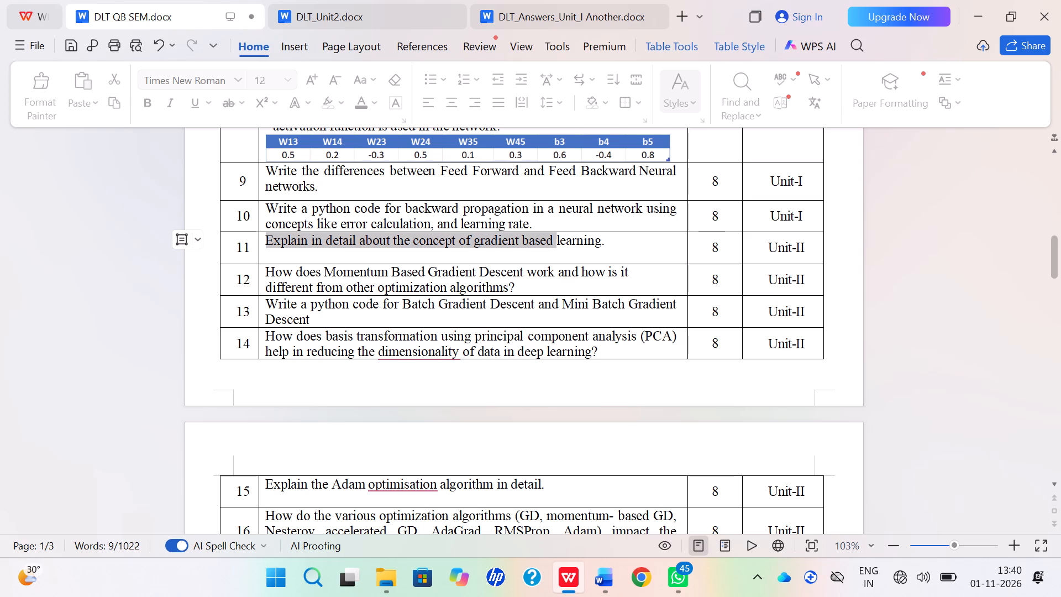
drag(558, 259, 605, 254)
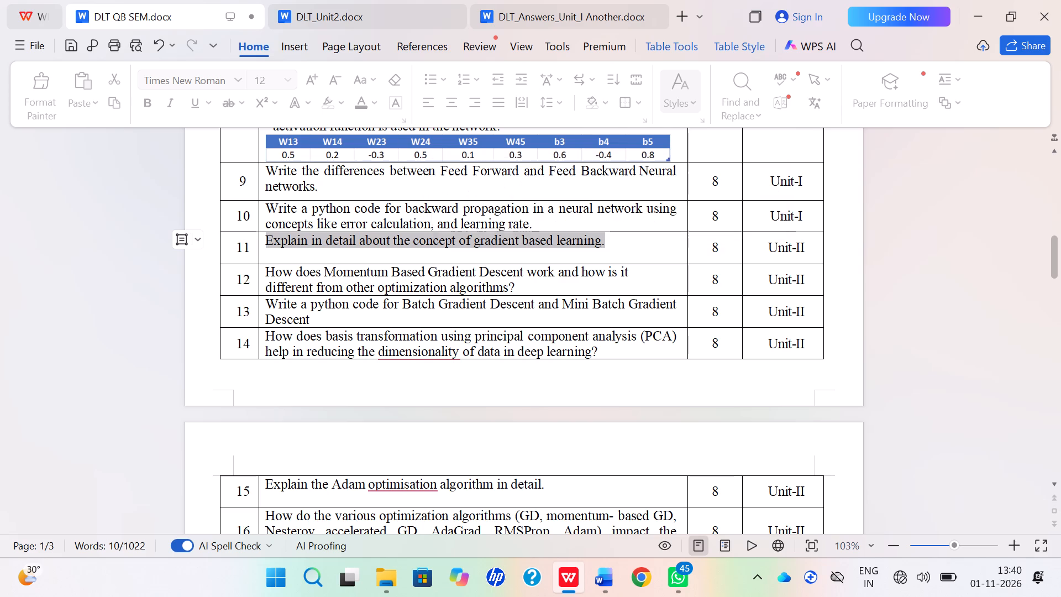
key(ctrl+c)
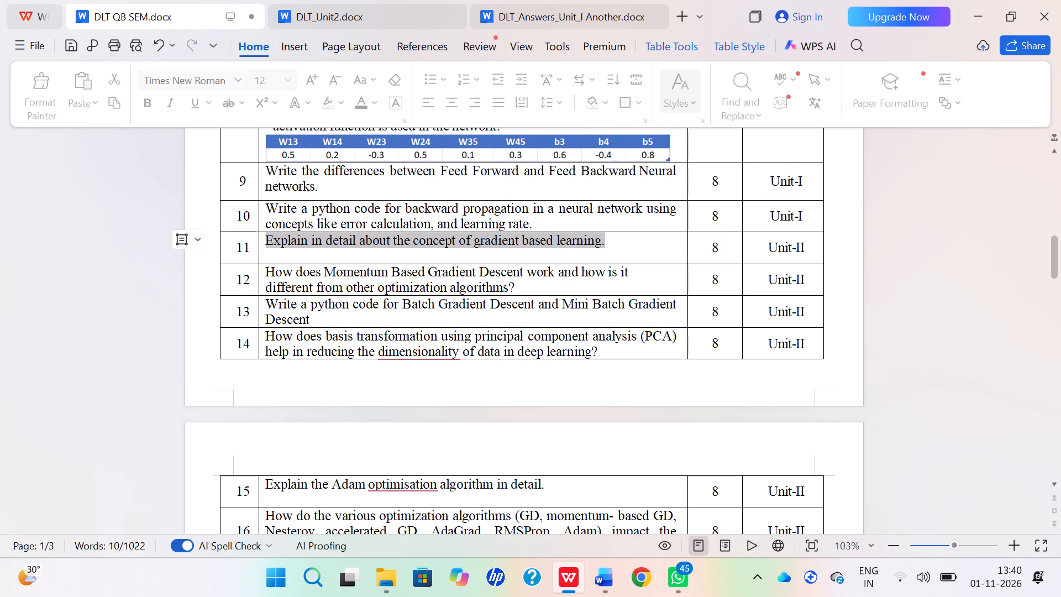
In the Word document DL ALL UNITS FOR SEM, add the line "UNIT 02" after the final observation and paste the copied question below it, numbered "1.".
click(601, 569)
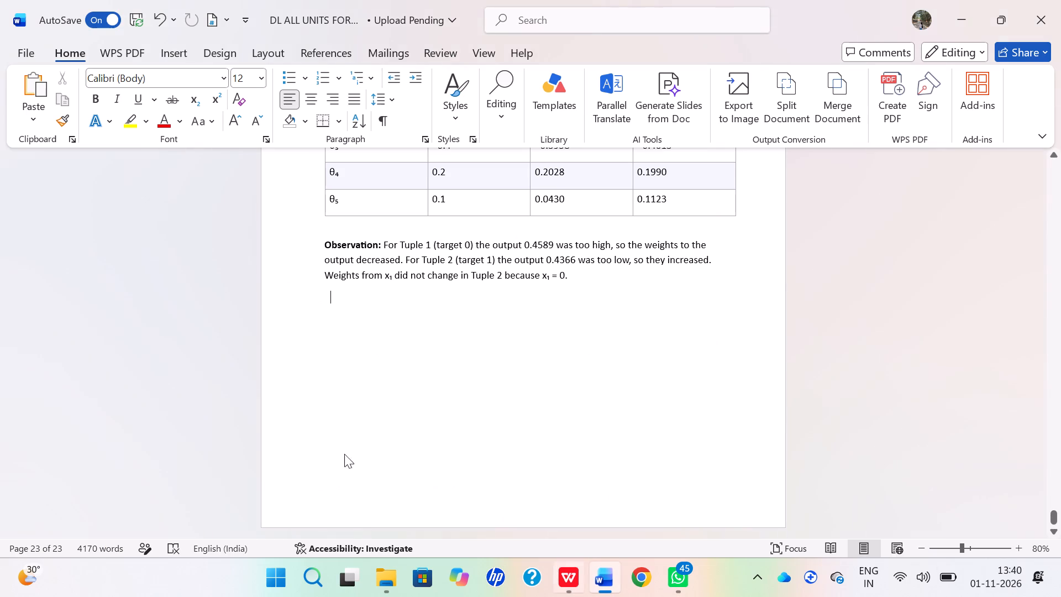
text(UNIT 02)
key(Return)
key(1)
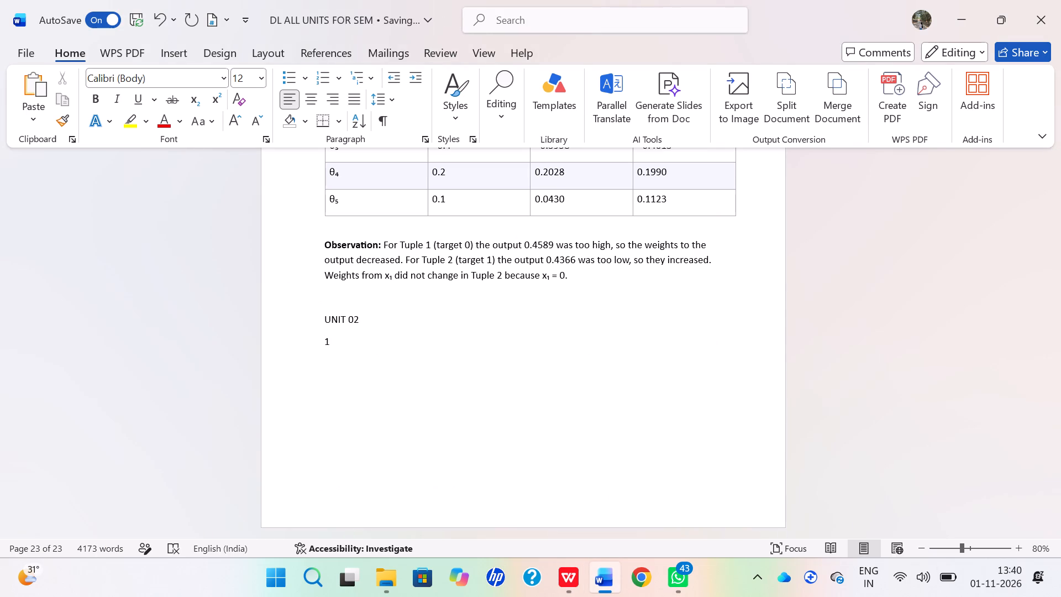
key(period)
key(ctrl+v)
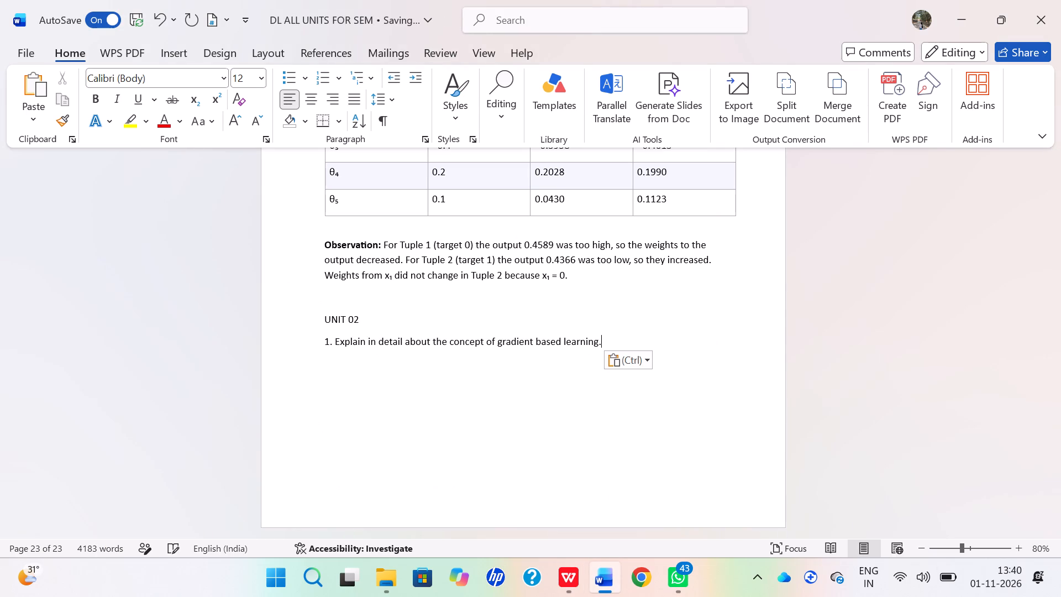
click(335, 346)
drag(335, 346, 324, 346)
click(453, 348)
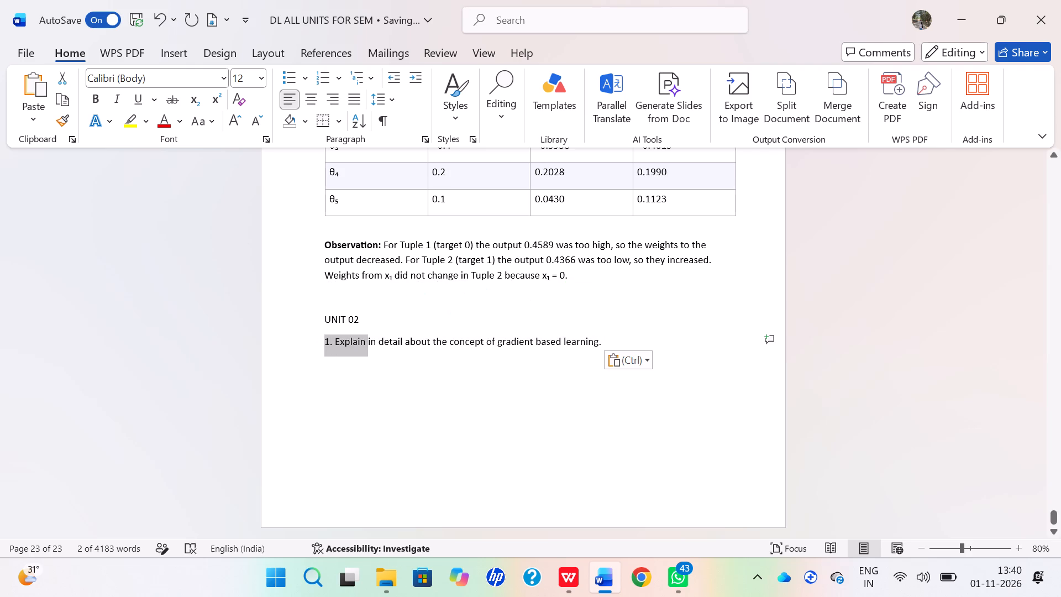
Make the "UNIT 02" heading bold and set its font size to 22.
drag(363, 319, 321, 321)
click(338, 293)
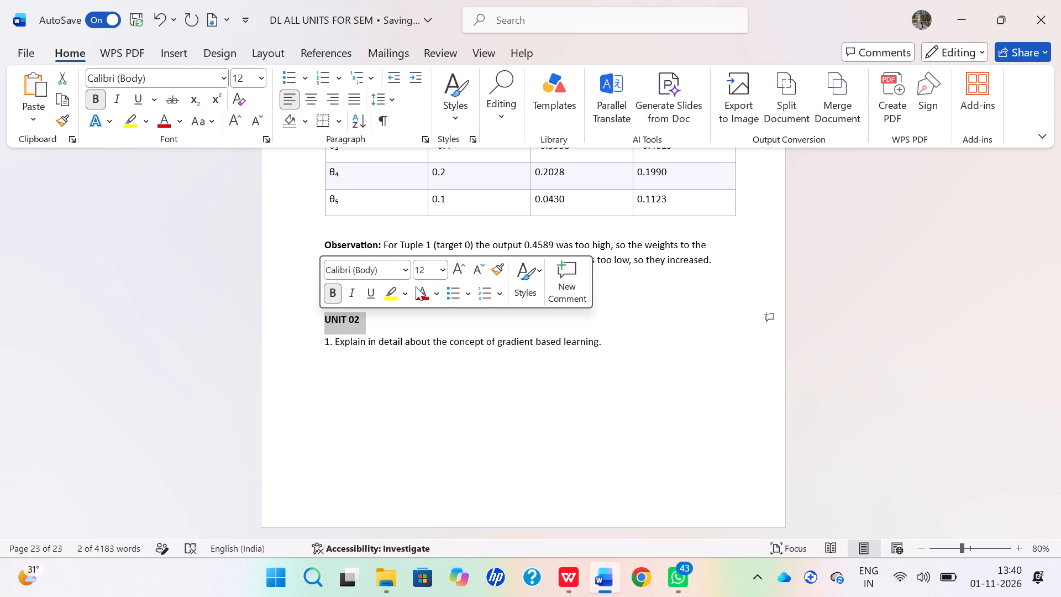
click(443, 271)
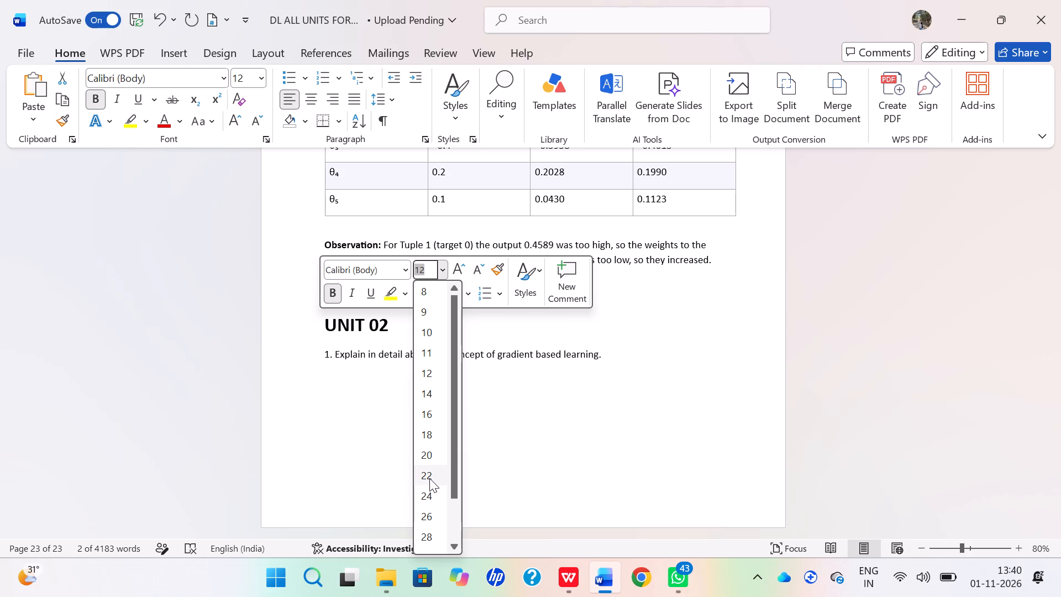
click(430, 480)
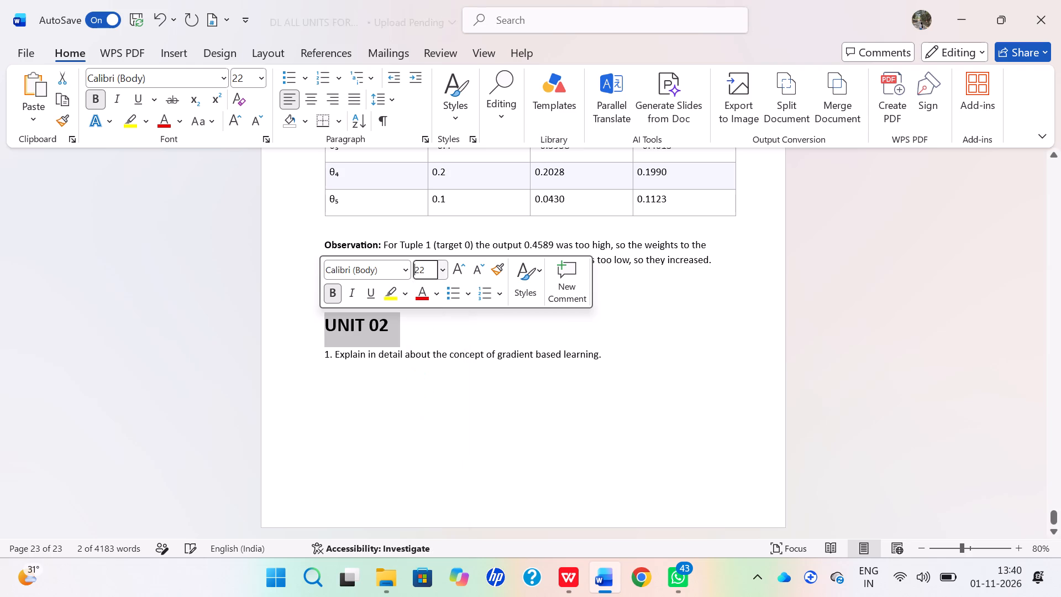
Make the question number "1." under UNIT 02 bold and set its font size to 16.
drag(335, 355, 333, 355)
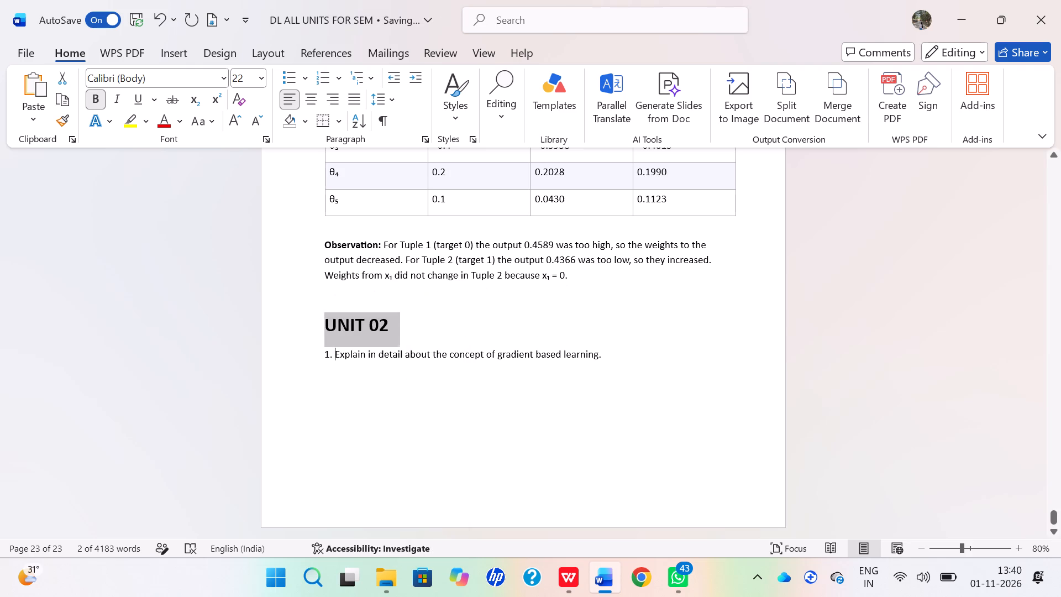
drag(333, 355, 317, 354)
click(327, 332)
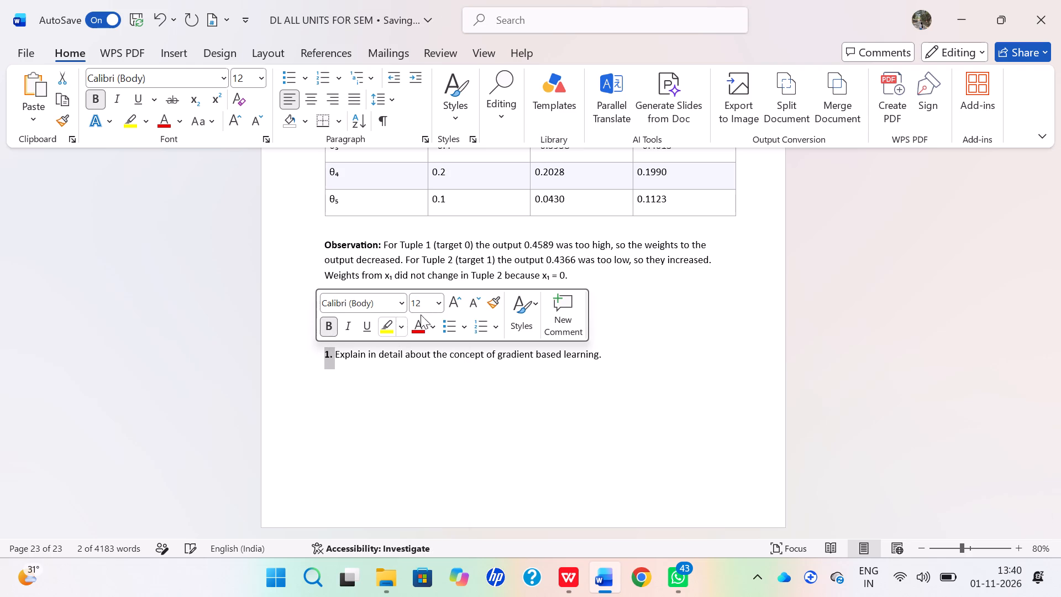
click(439, 307)
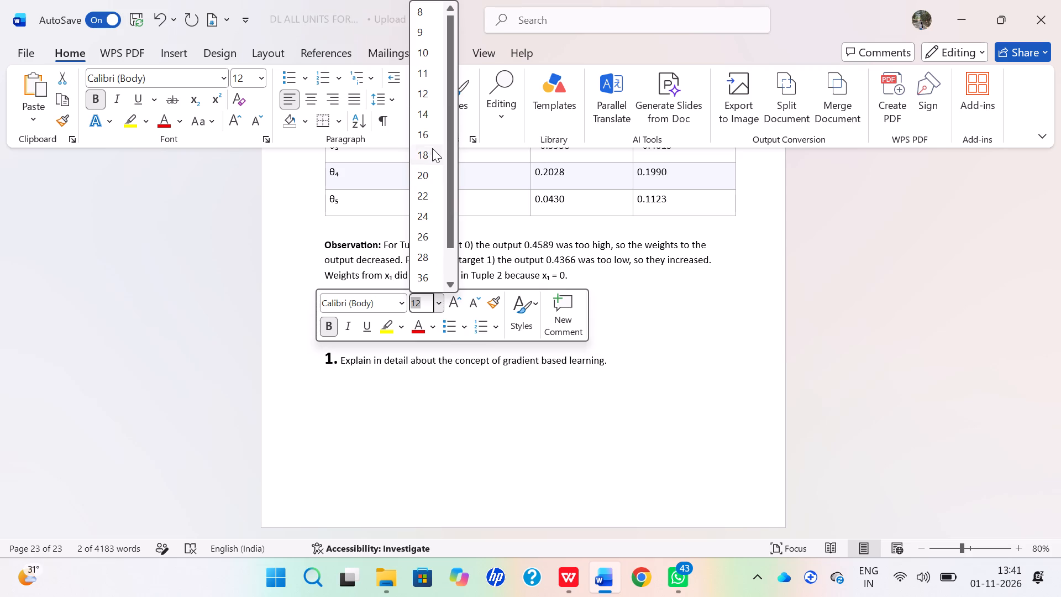
click(428, 134)
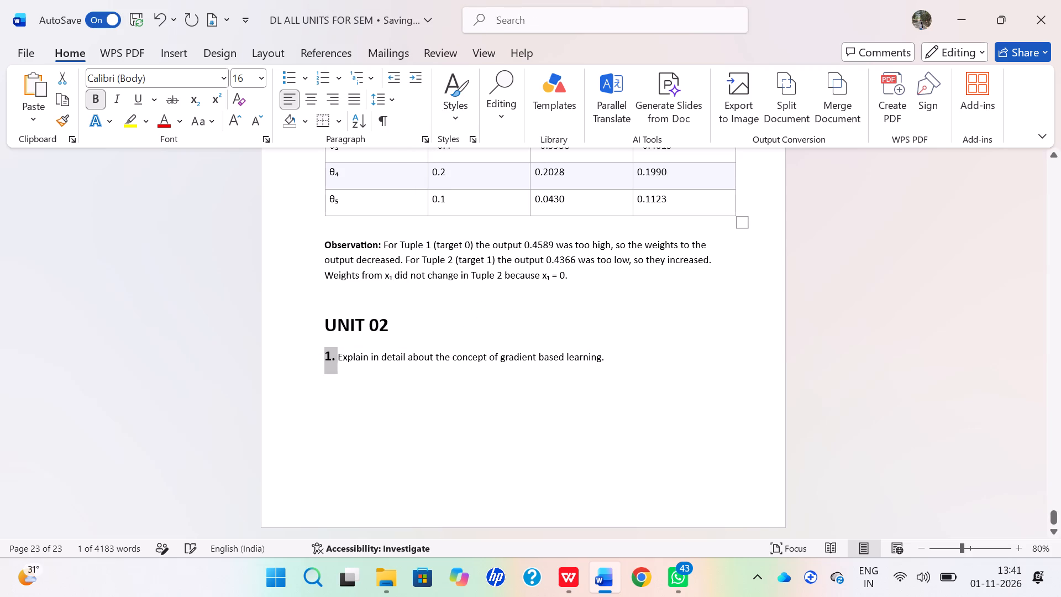
Make the question text about gradient based learning bold.
drag(607, 351, 376, 359)
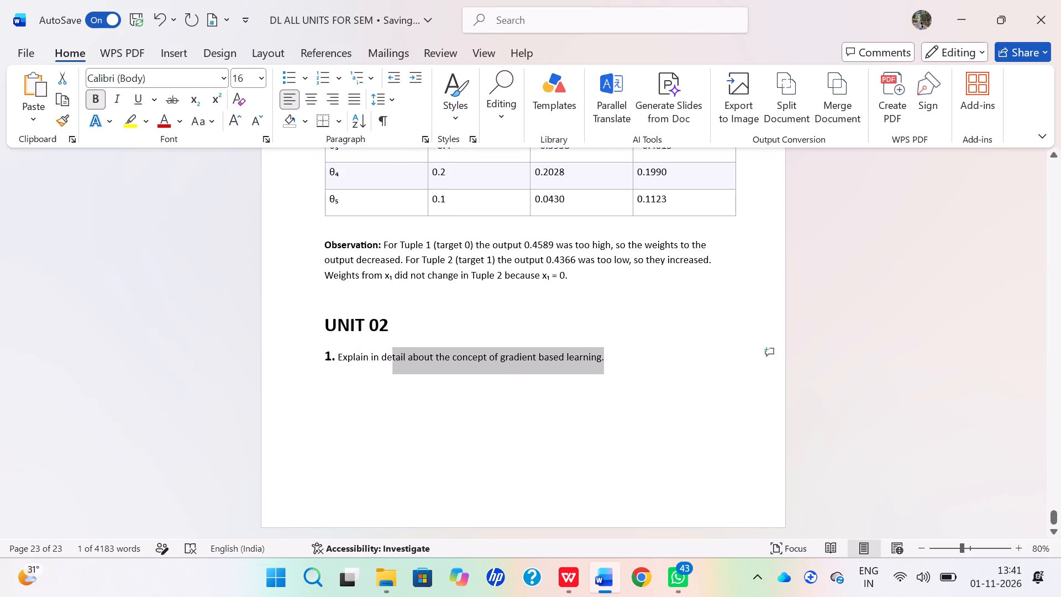
drag(376, 359, 347, 359)
click(361, 327)
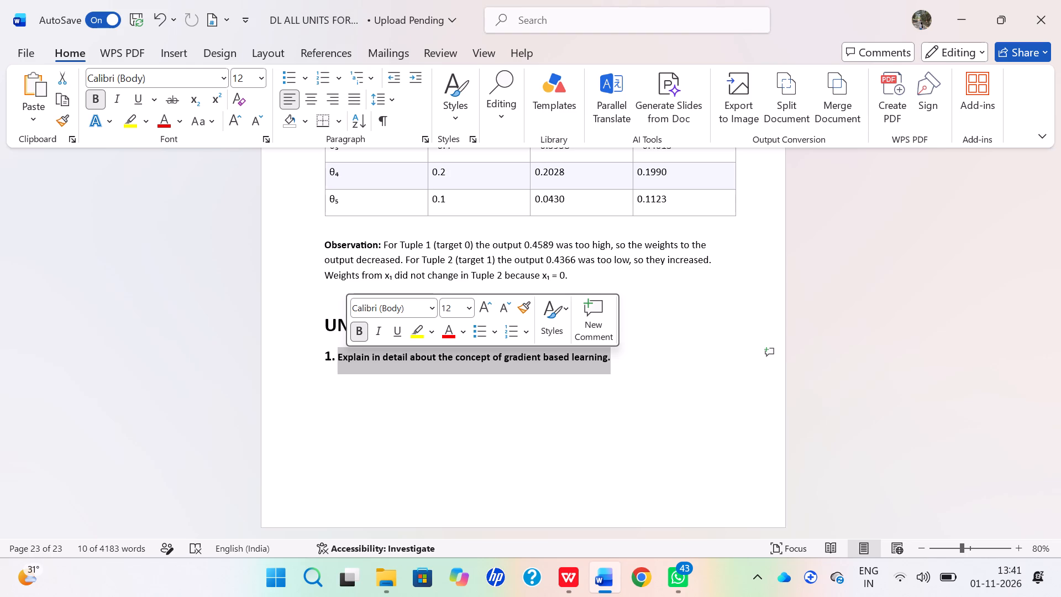
Switch to WPS Office and look through DLT_Unit2 and DLT_Answers_Unit_I Another for an answer on gradient based learning.
click(397, 595)
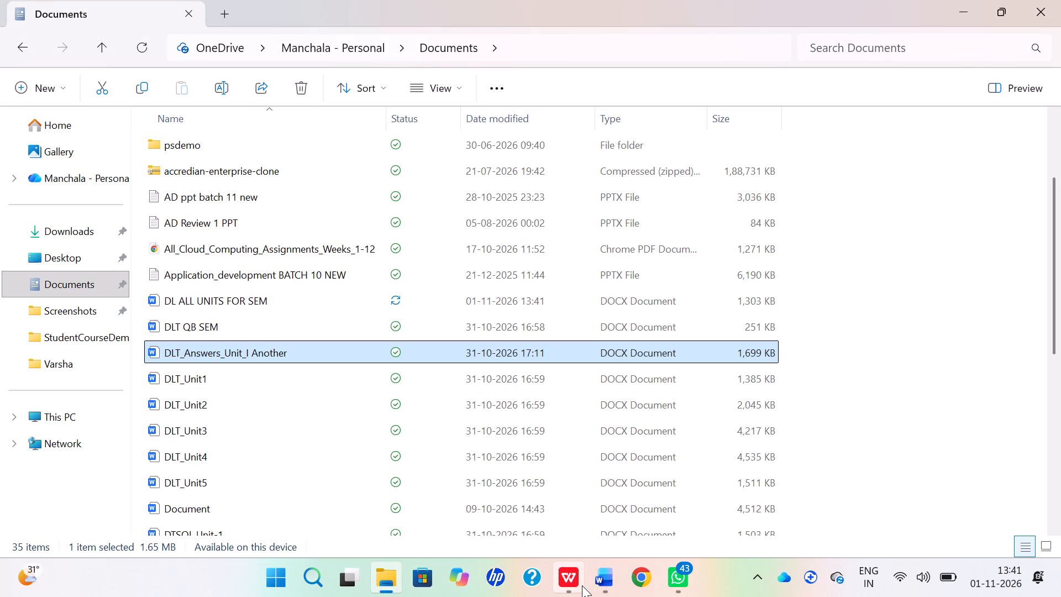
click(580, 585)
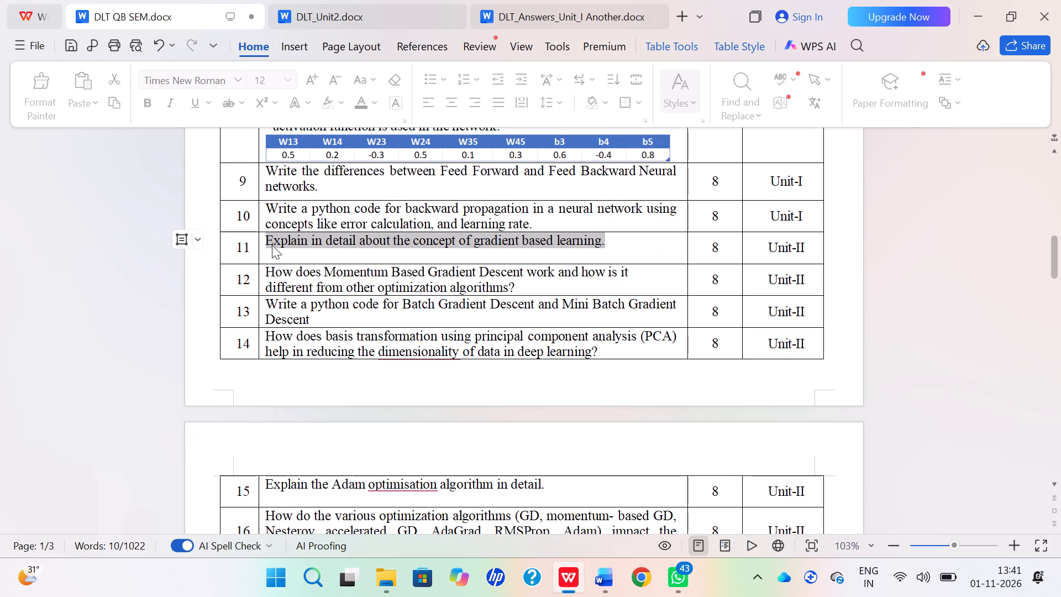
click(272, 245)
click(386, 0)
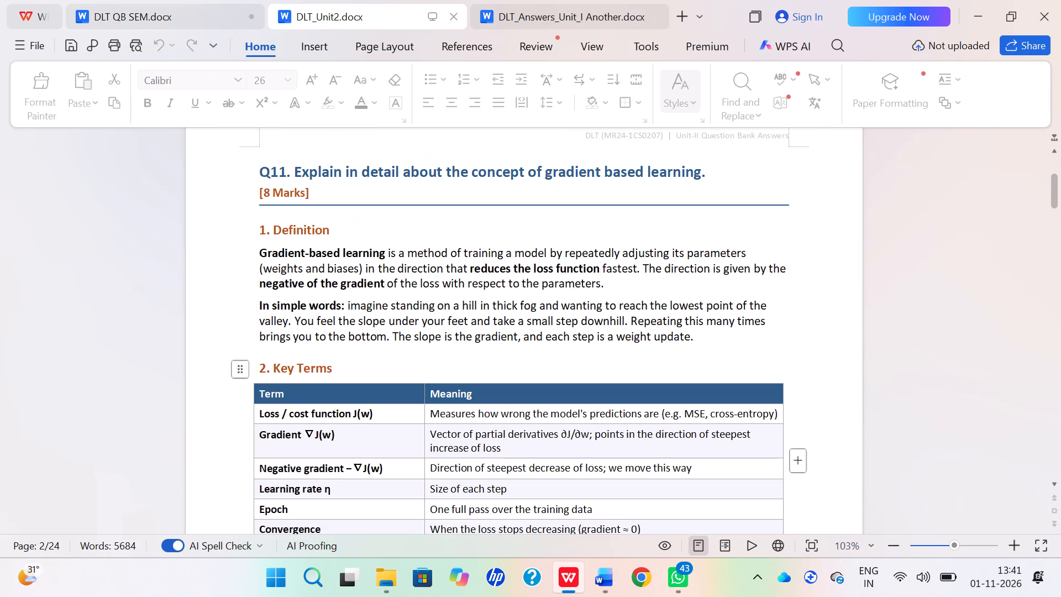
click(574, 0)
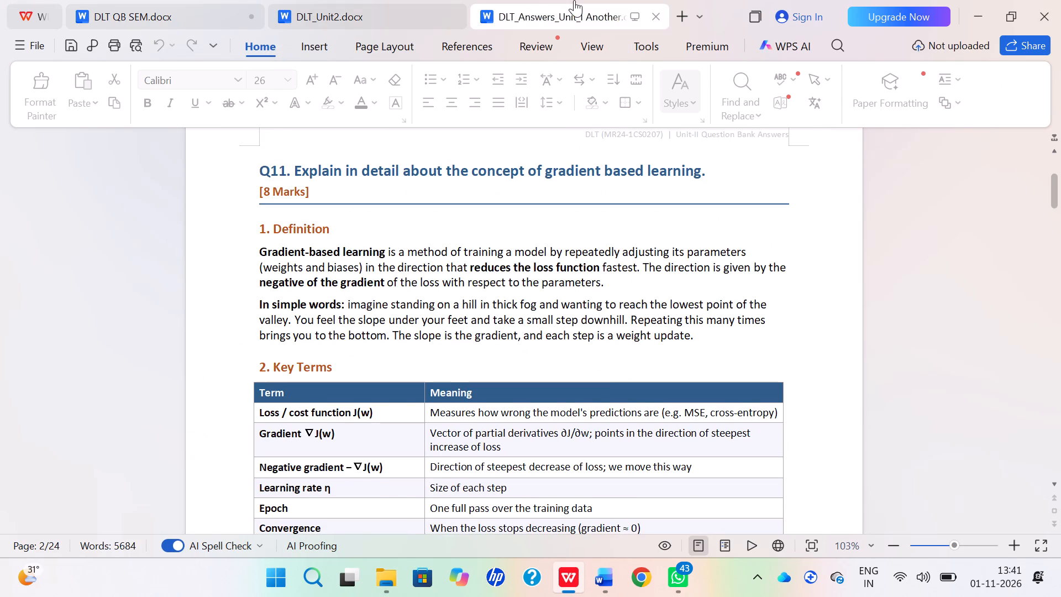
scroll(451, 318, down, 9)
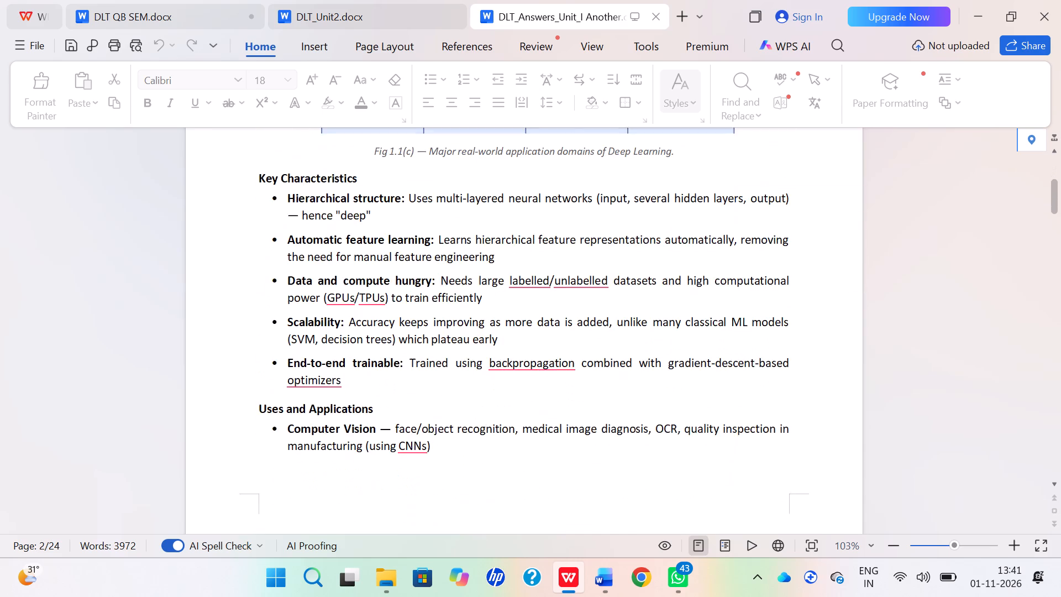
scroll(451, 318, down, 6)
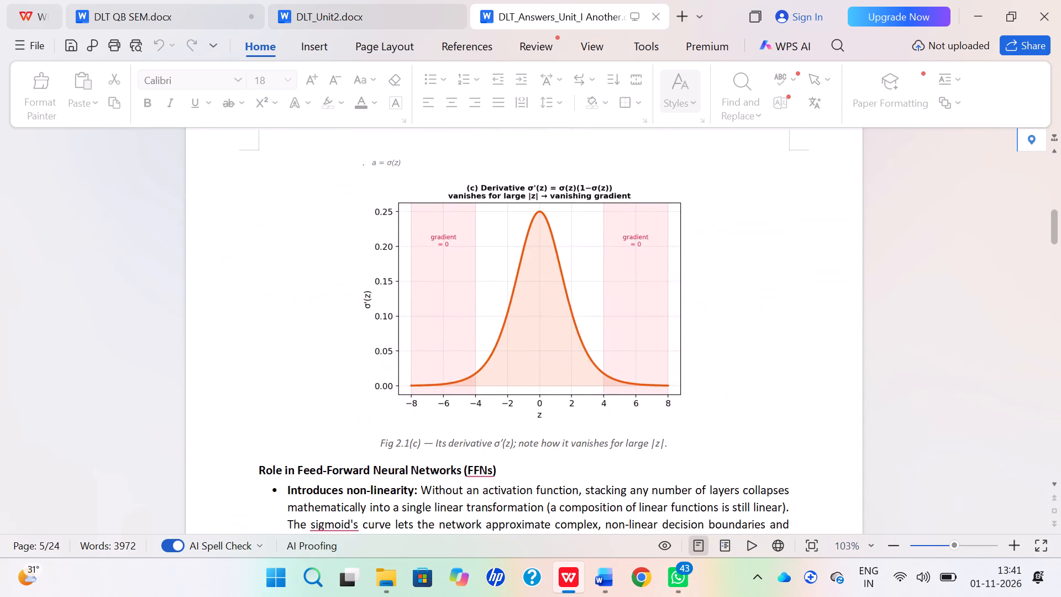
scroll(451, 318, down, 8)
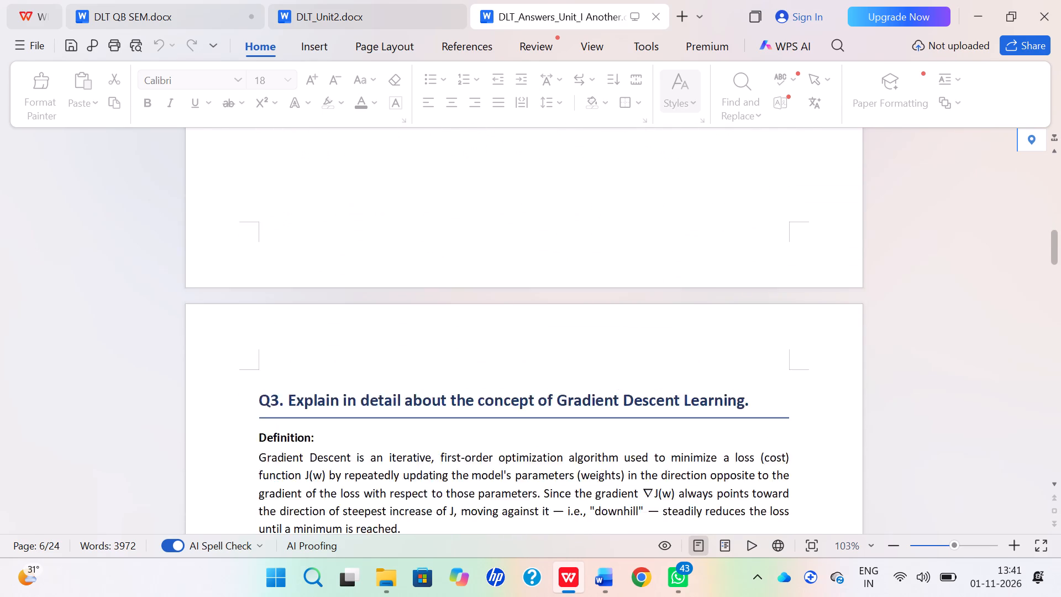
scroll(451, 318, down, 1)
scroll(451, 318, up, 7)
scroll(451, 318, down, 1)
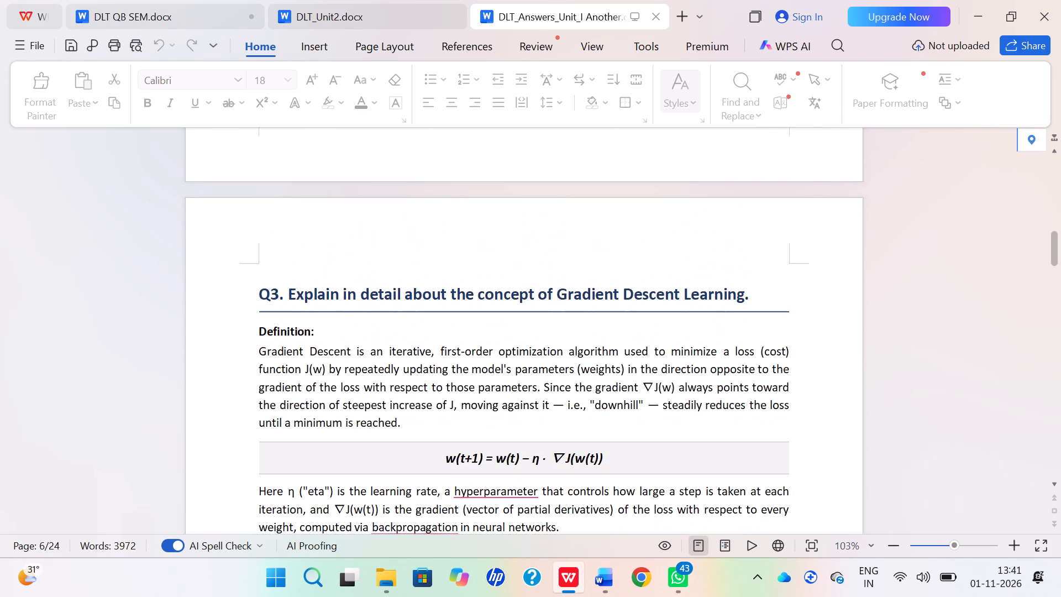
scroll(451, 318, down, 2)
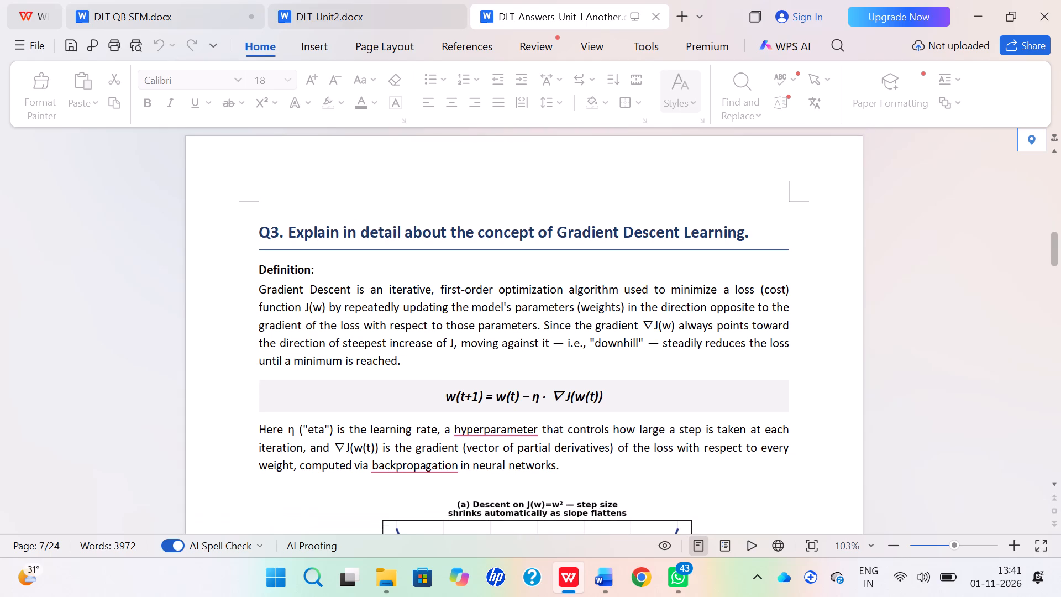
scroll(451, 318, down, 1)
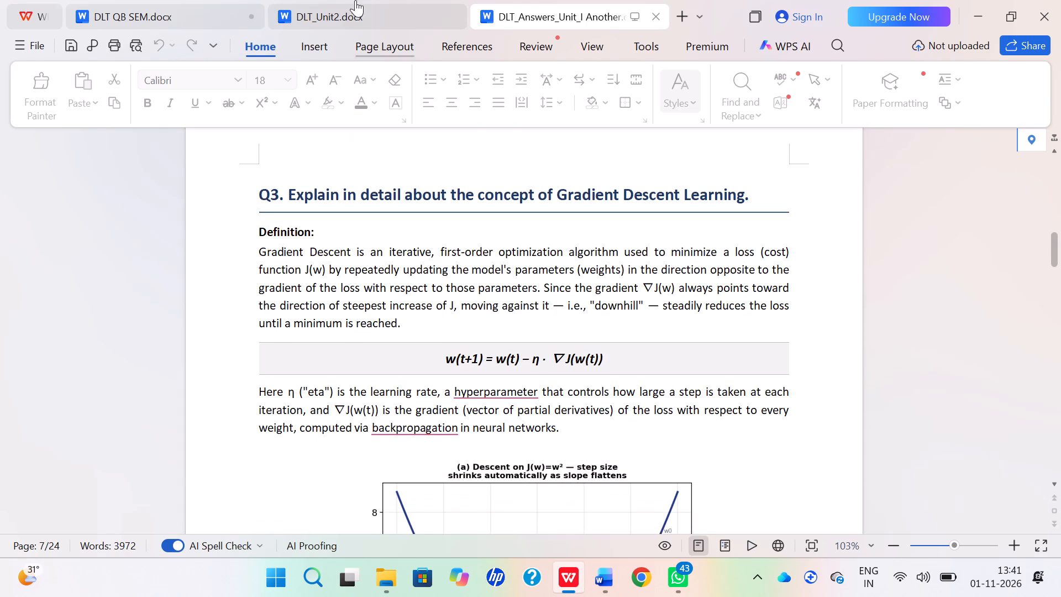
Recheck the gradient based learning question in DLT QB SEM, and examine the full Q3 Gradient Descent Learning answer in DLT_Answers_Unit_I Another.
click(380, 0)
click(180, 0)
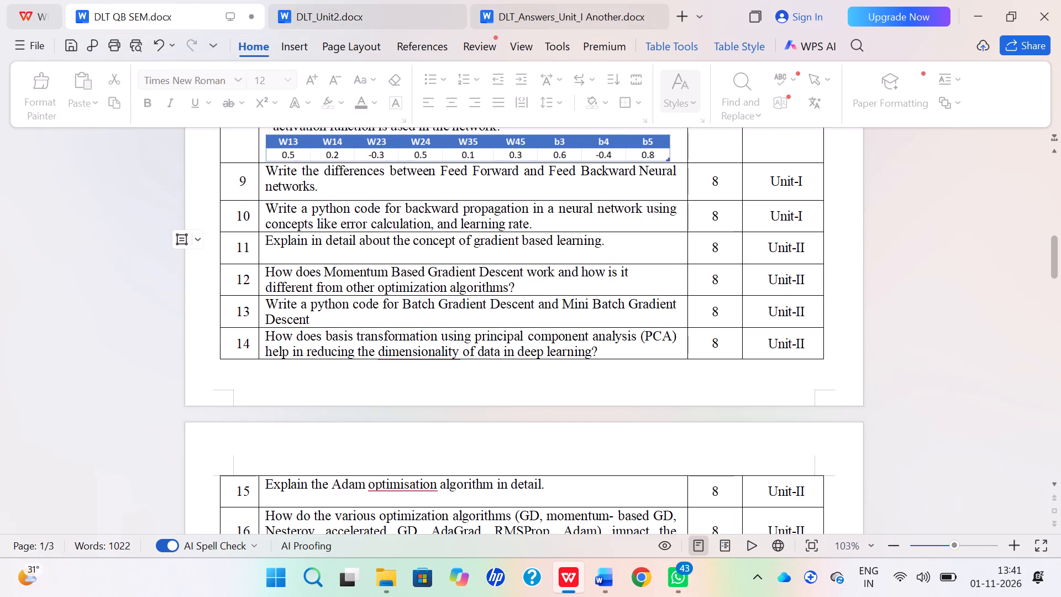
click(689, 0)
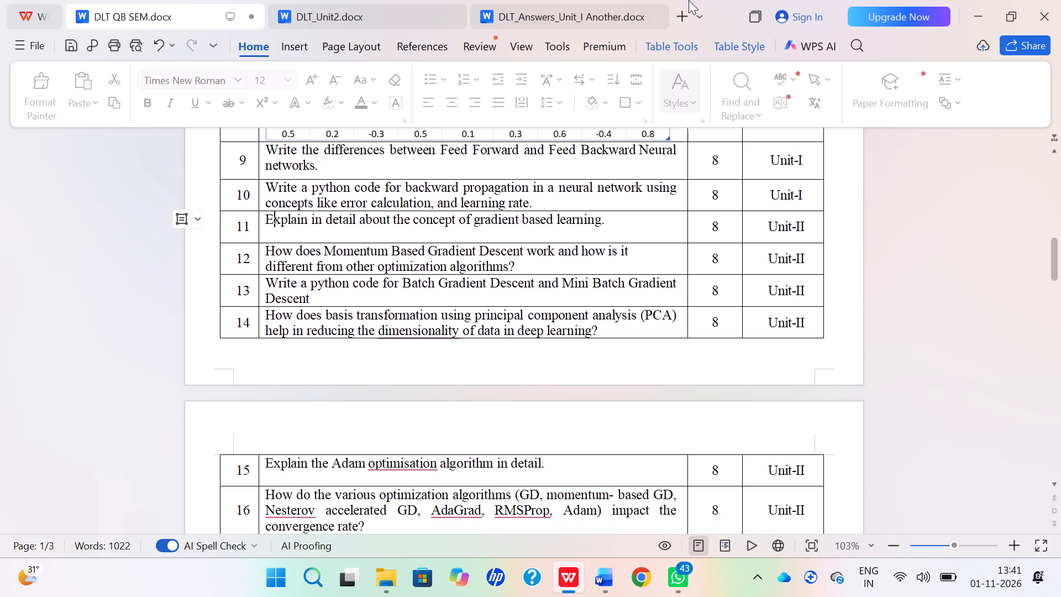
click(642, 0)
scroll(498, 334, down, 2)
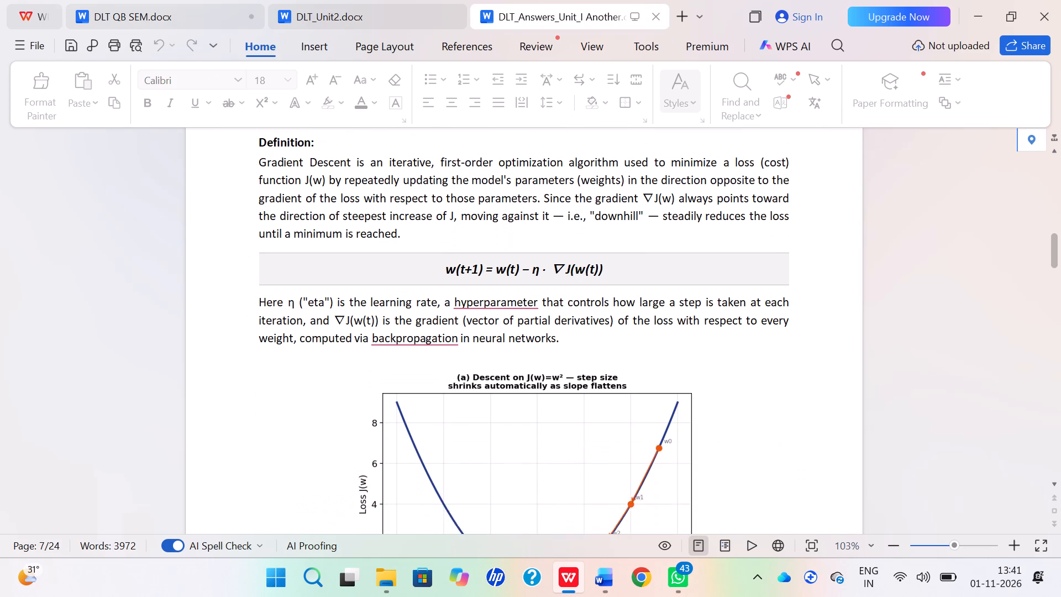
scroll(498, 334, down, 7)
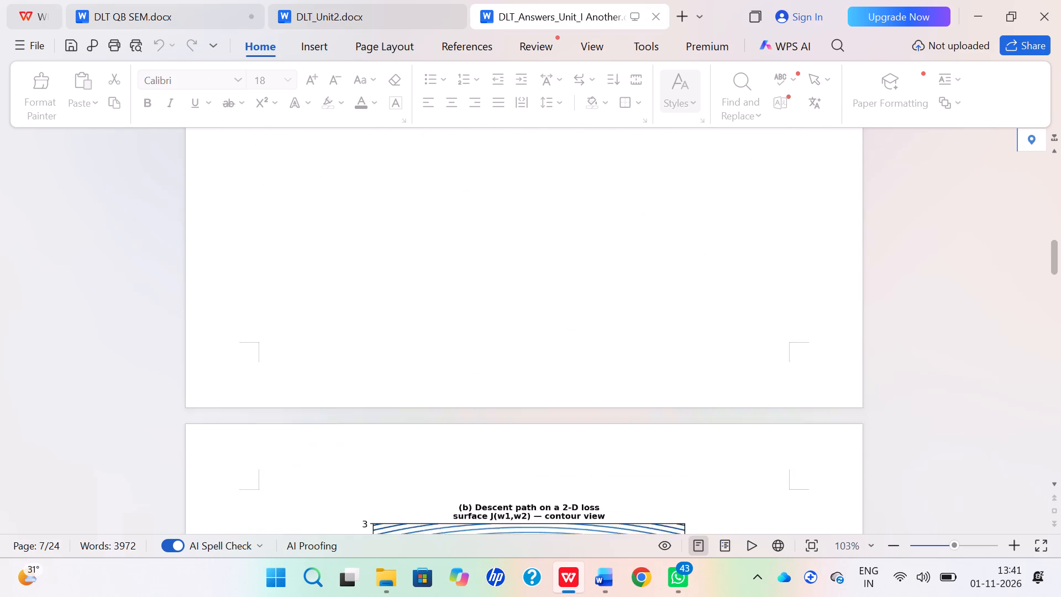
scroll(498, 334, down, 6)
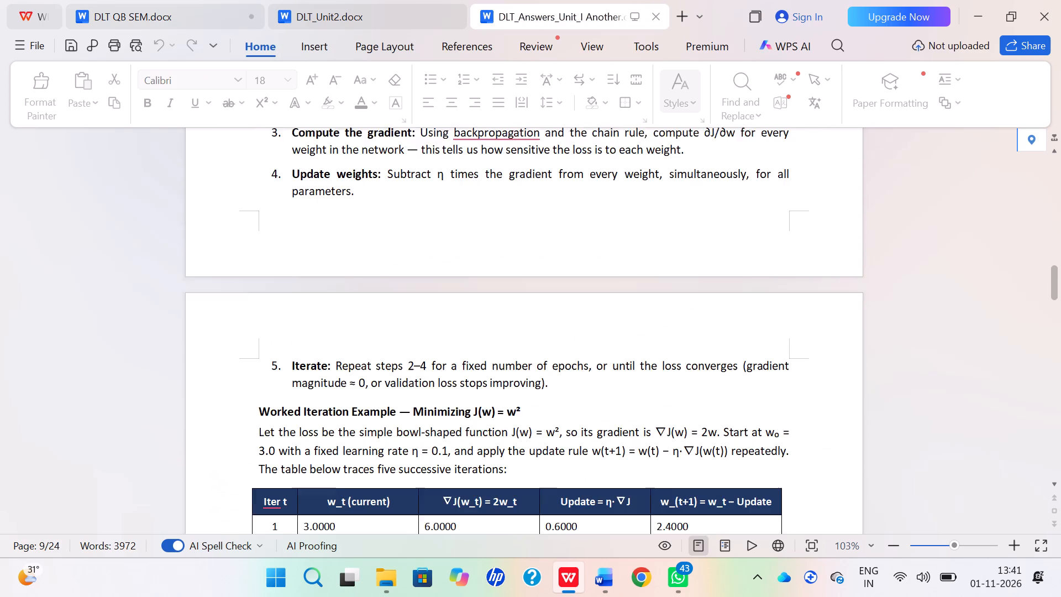
scroll(498, 334, down, 3)
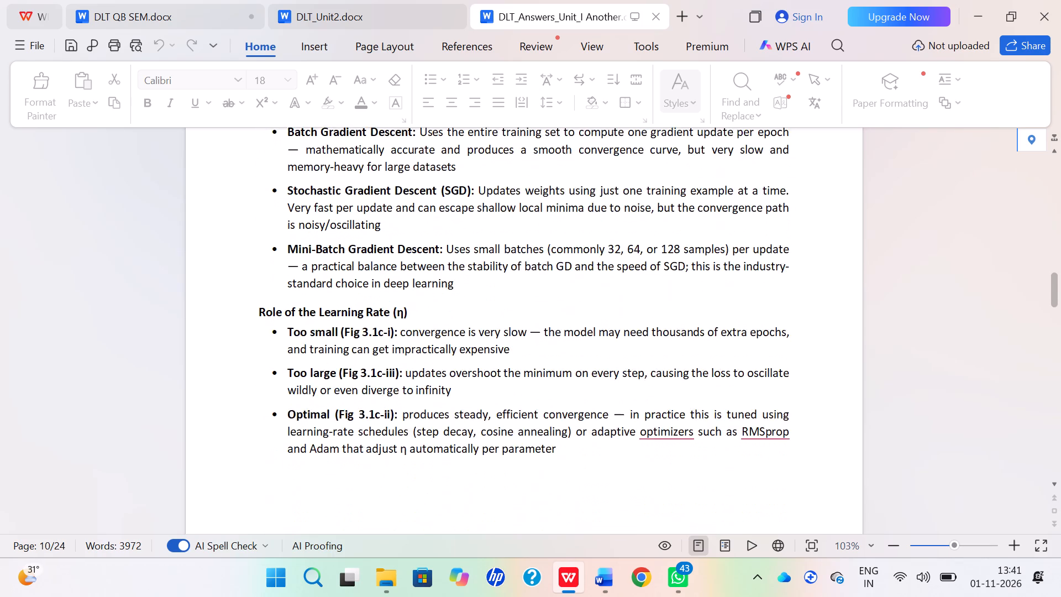
scroll(498, 334, down, 1)
scroll(498, 334, up, 1)
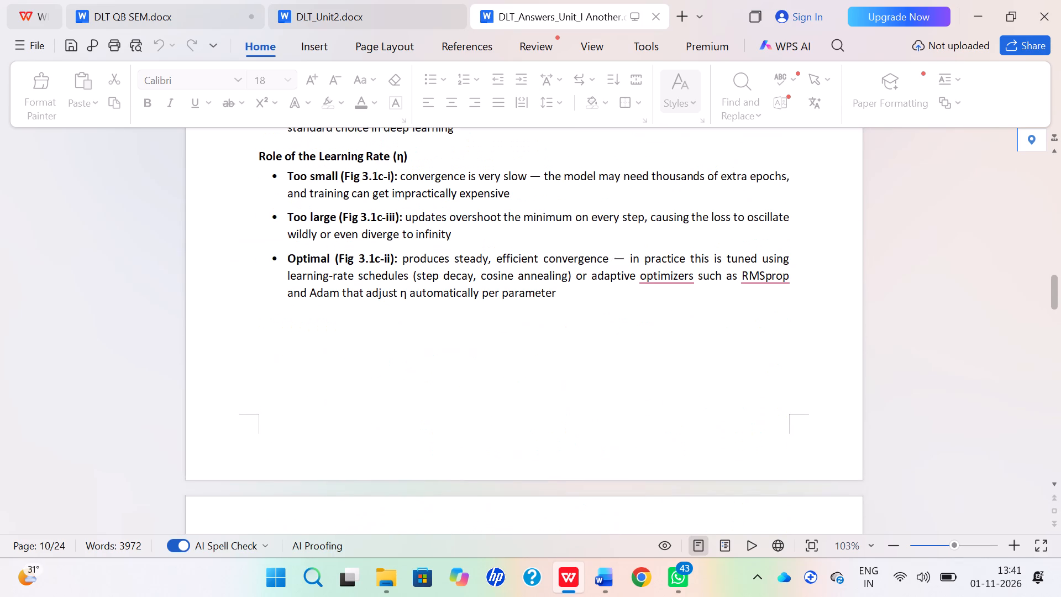
scroll(498, 334, up, 1)
Copy the Q3 answer from "Definition:" through the learning rate section and paste it below question 1 in Word's DL ALL UNITS FOR SEM.
drag(569, 310, 252, 56)
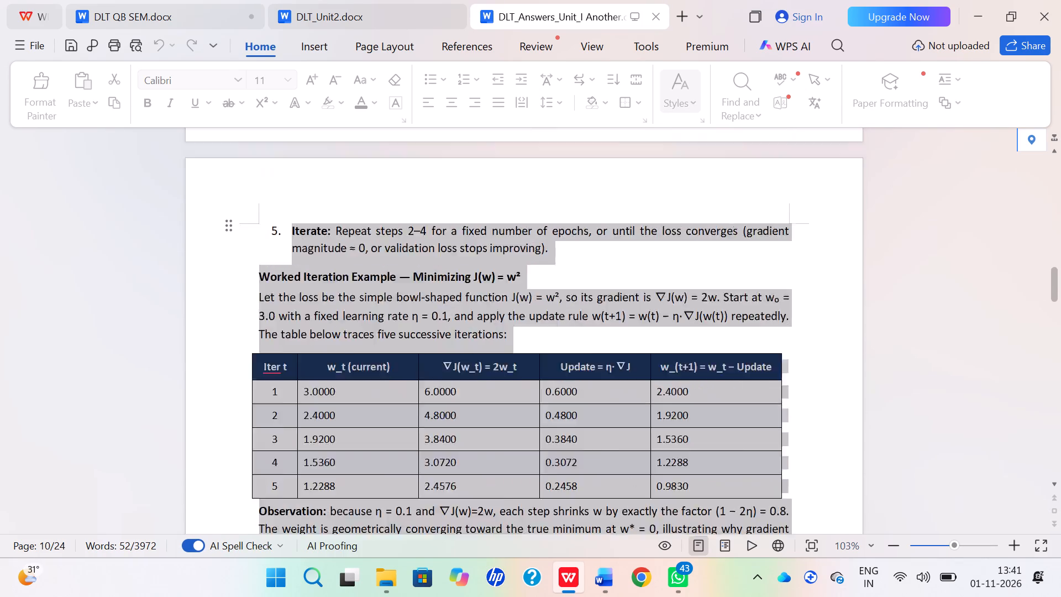
drag(252, 56, 254, 452)
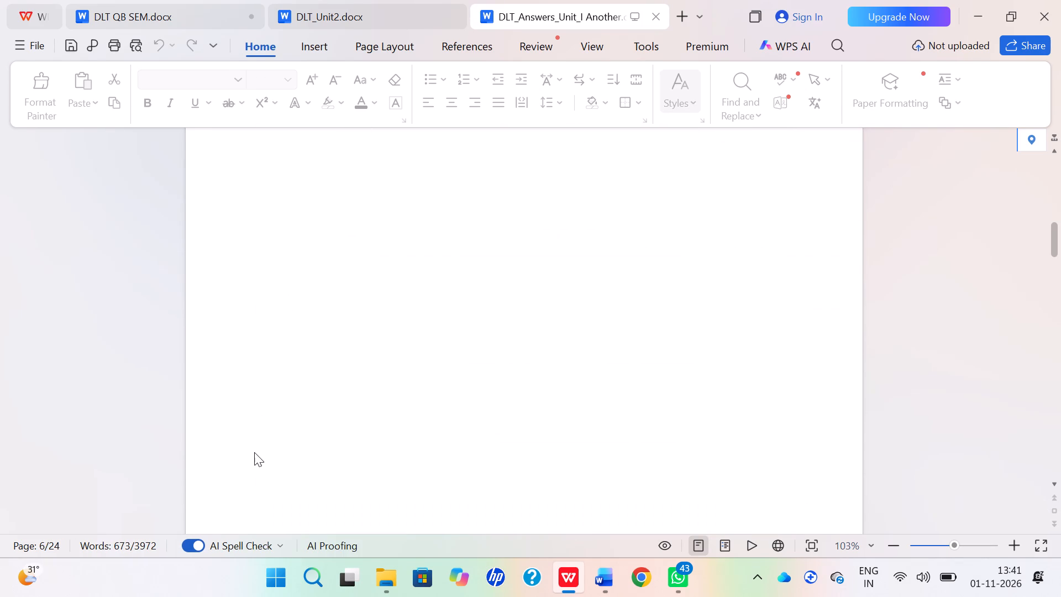
drag(254, 452, 253, 570)
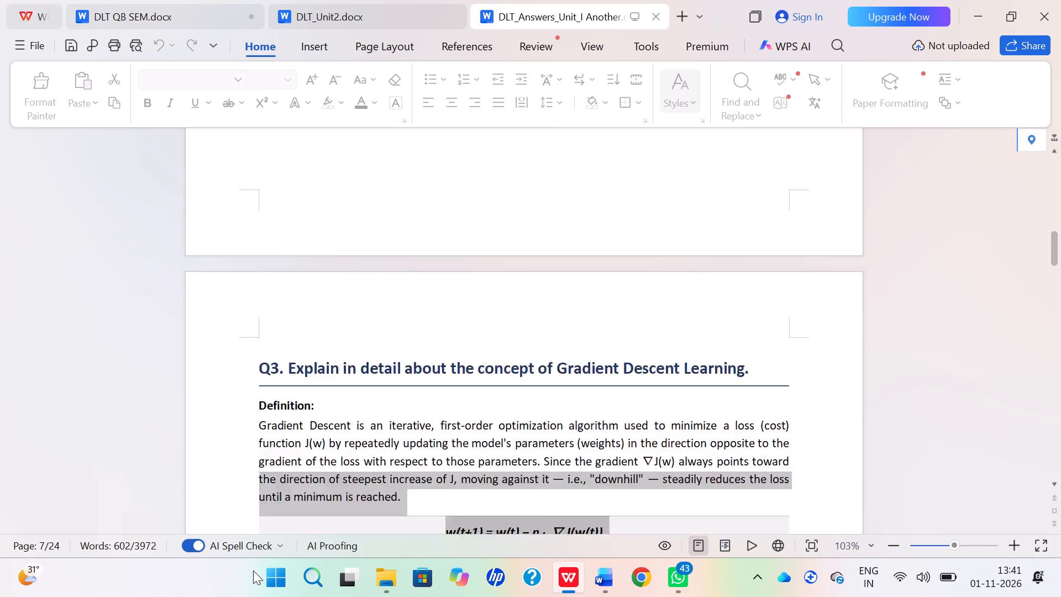
drag(253, 570, 216, 409)
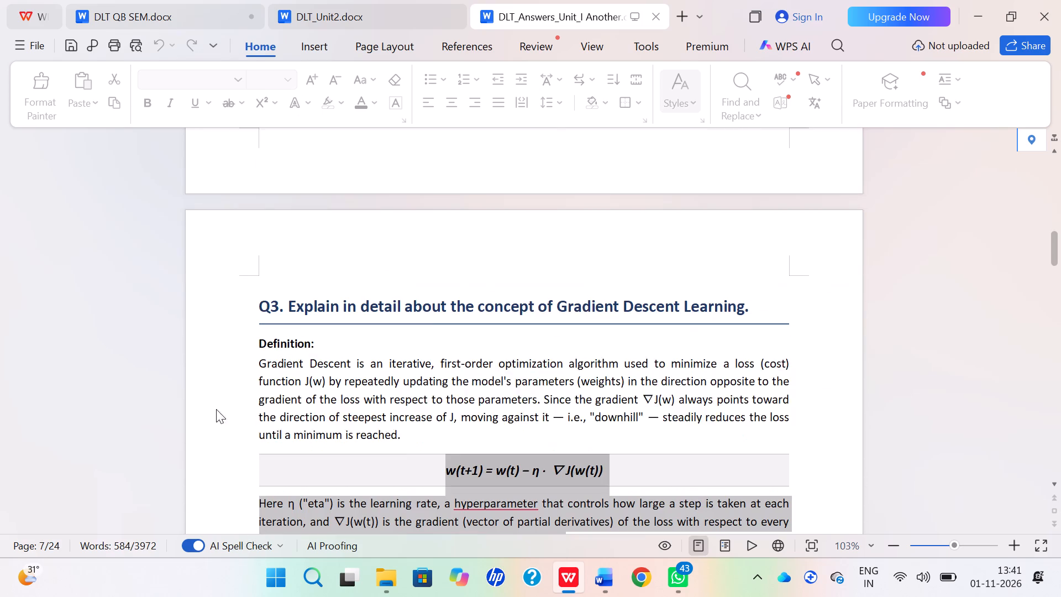
drag(216, 409, 233, 354)
key(ctrl+c)
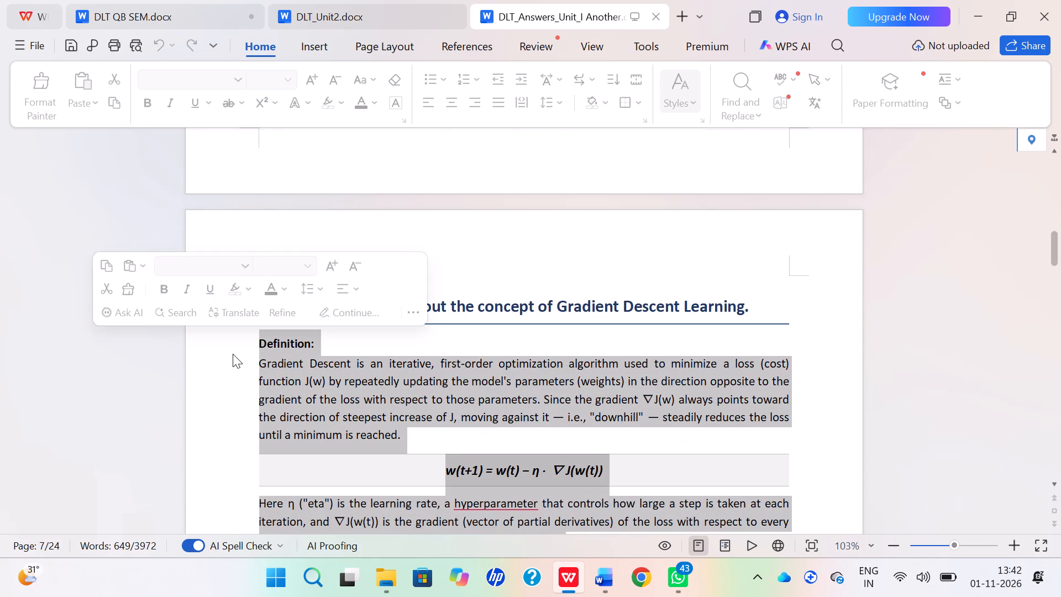
click(596, 574)
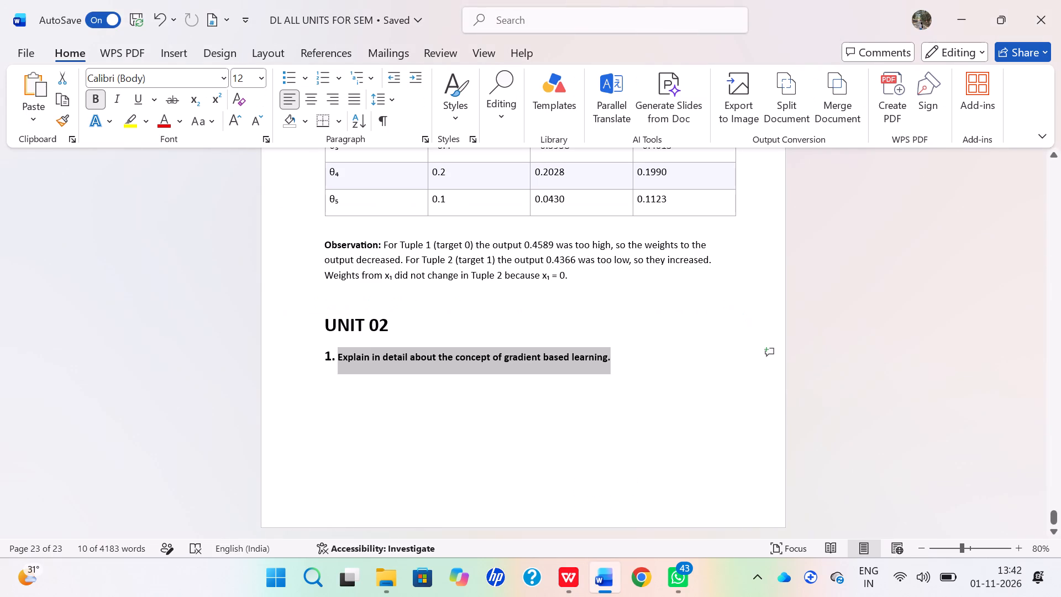
click(466, 441)
key(ctrl+v)
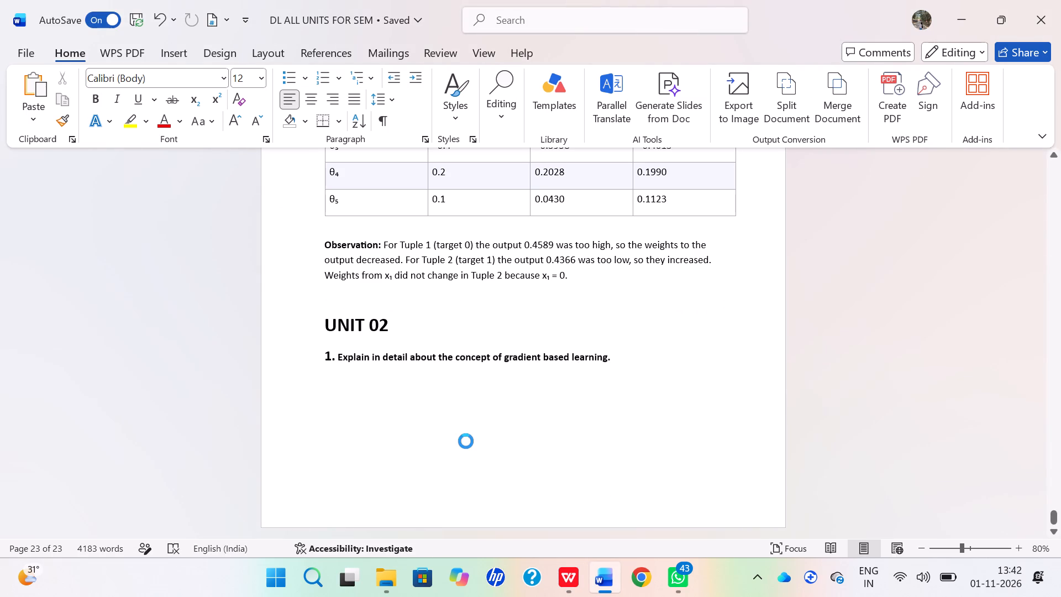
Review the pasted gradient descent answer under question 1 of UNIT 02, including its formula and figures.
scroll(466, 441, up, 4)
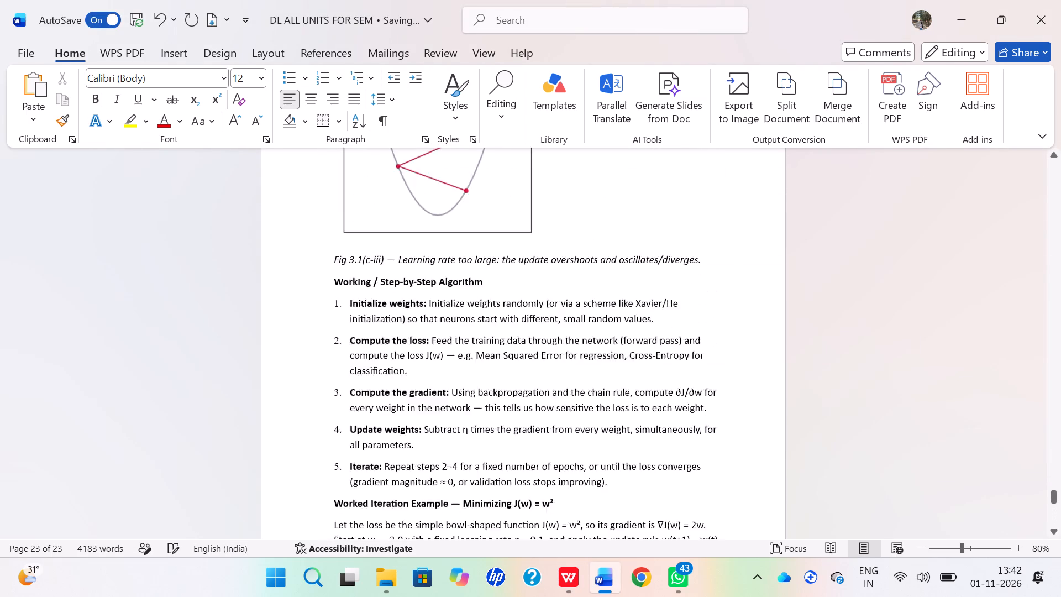
scroll(466, 441, up, 5)
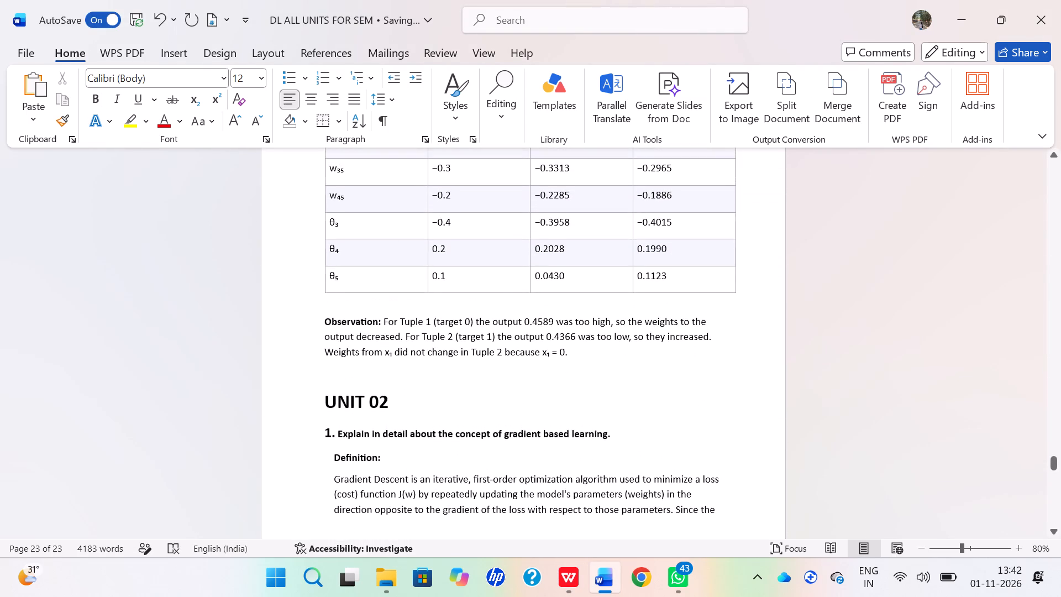
scroll(466, 441, down, 2)
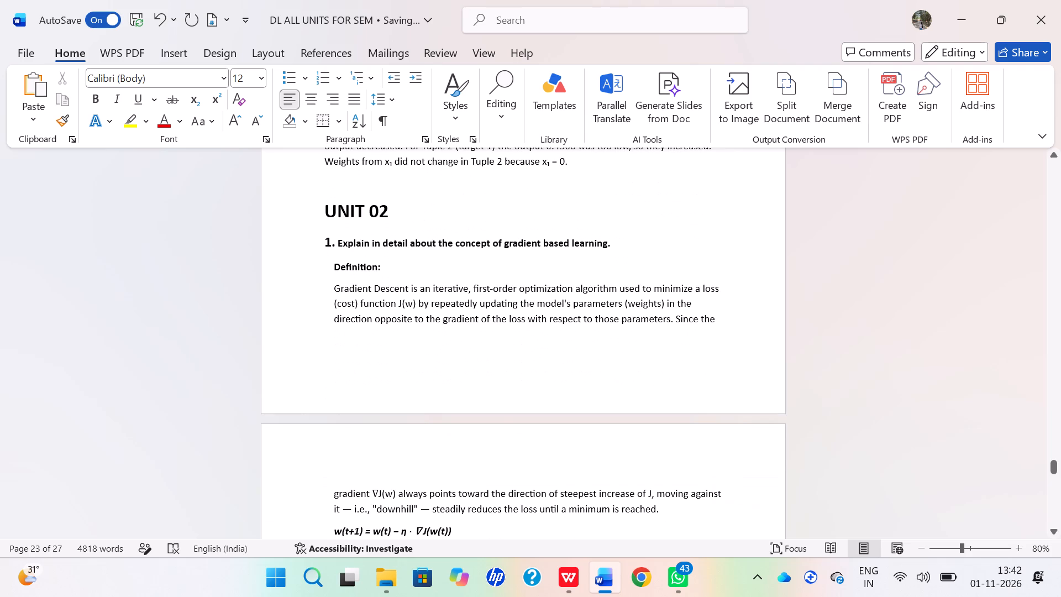
scroll(466, 441, down, 2)
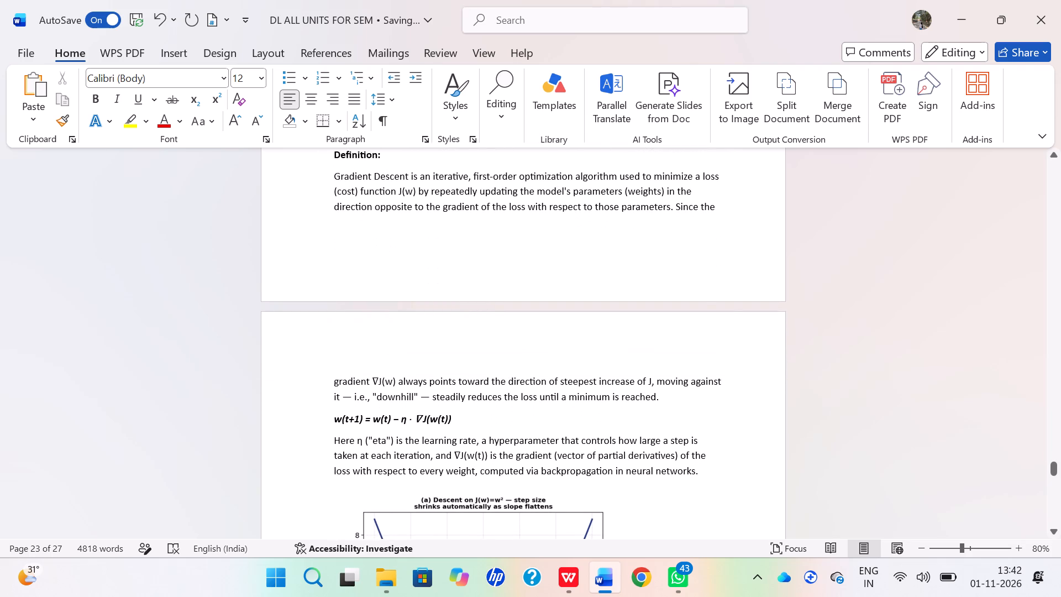
scroll(466, 441, down, 2)
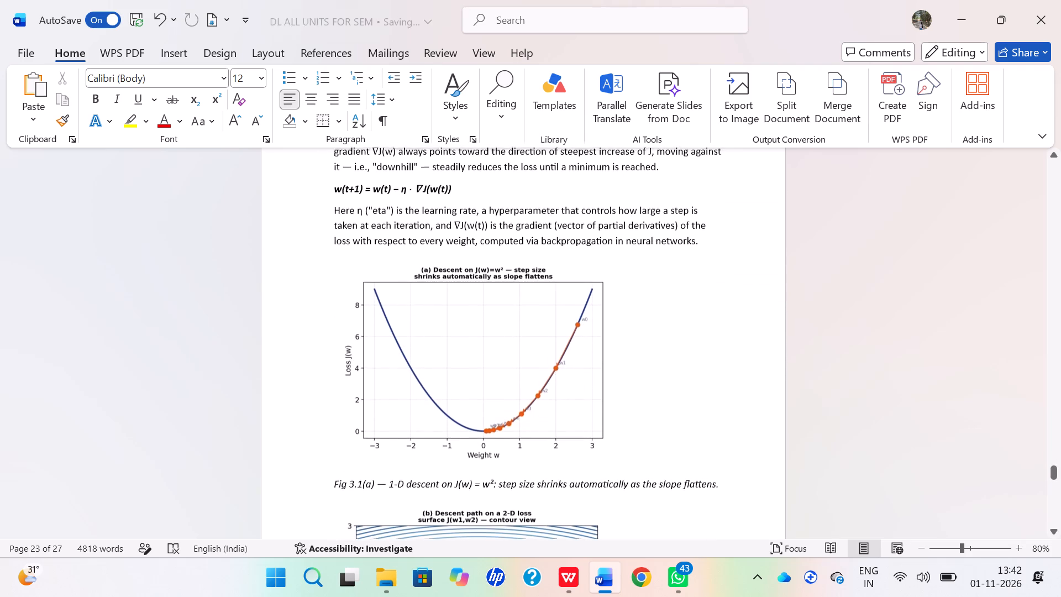
Examine the Q11 gradient based learning answer in WPS Office's DLT_Unit2 and compare it with the pasted answer in the Word document.
click(556, 573)
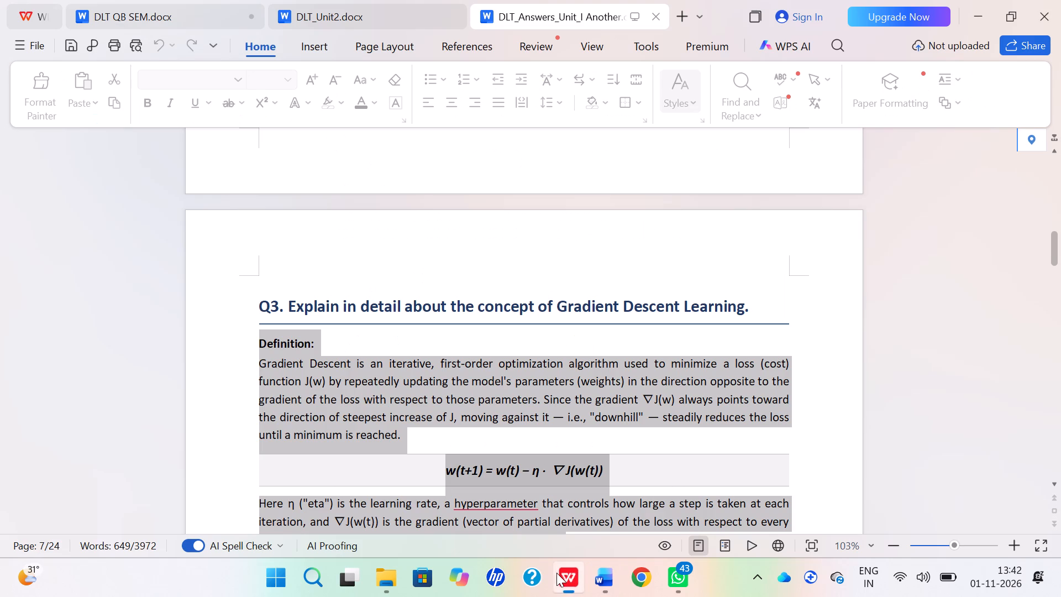
click(355, 0)
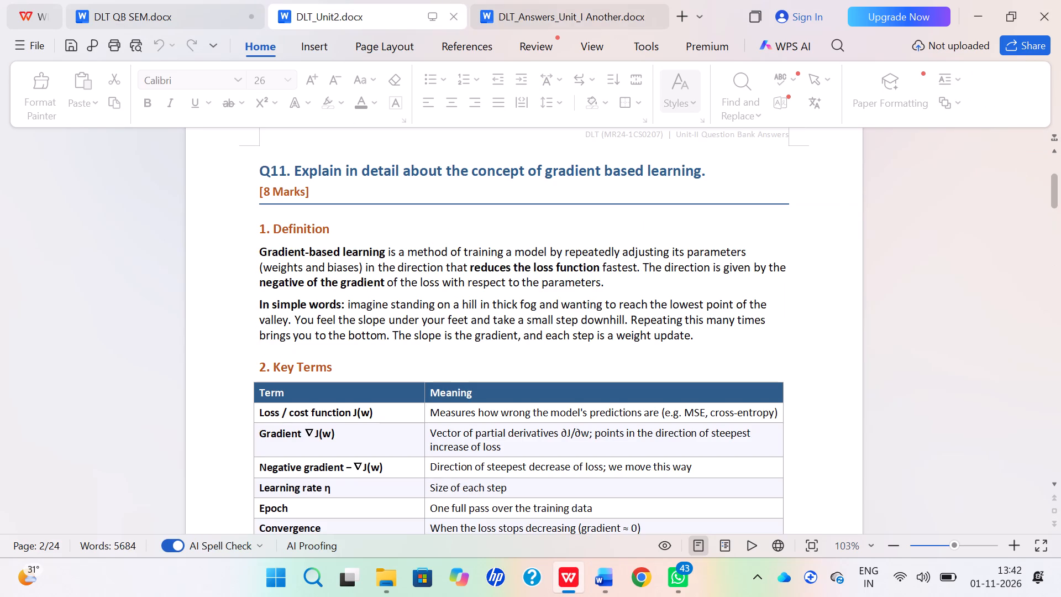
scroll(314, 342, down, 8)
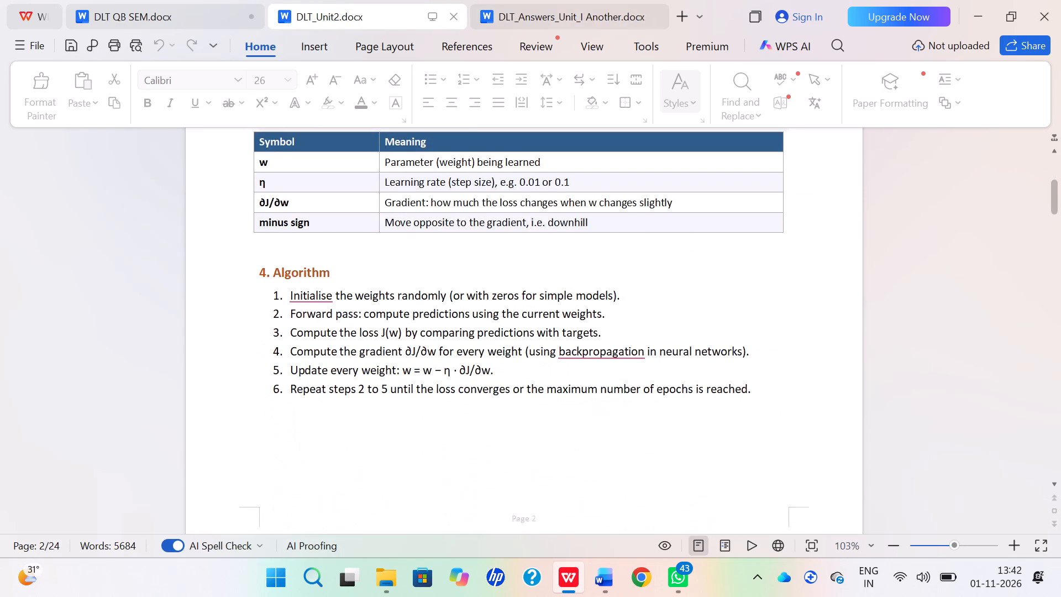
scroll(314, 342, down, 4)
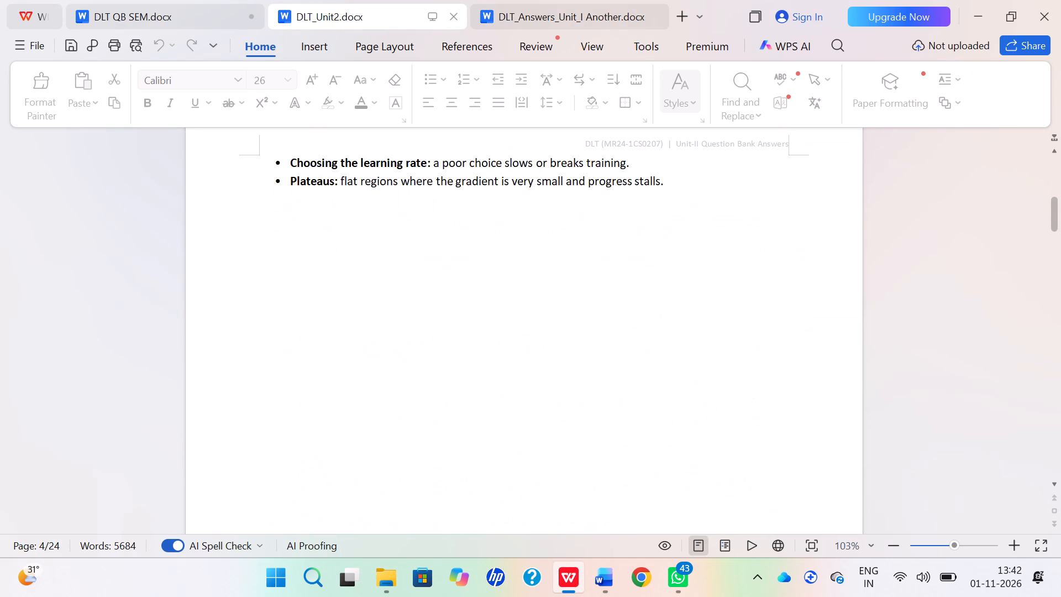
scroll(314, 342, down, 2)
click(590, 567)
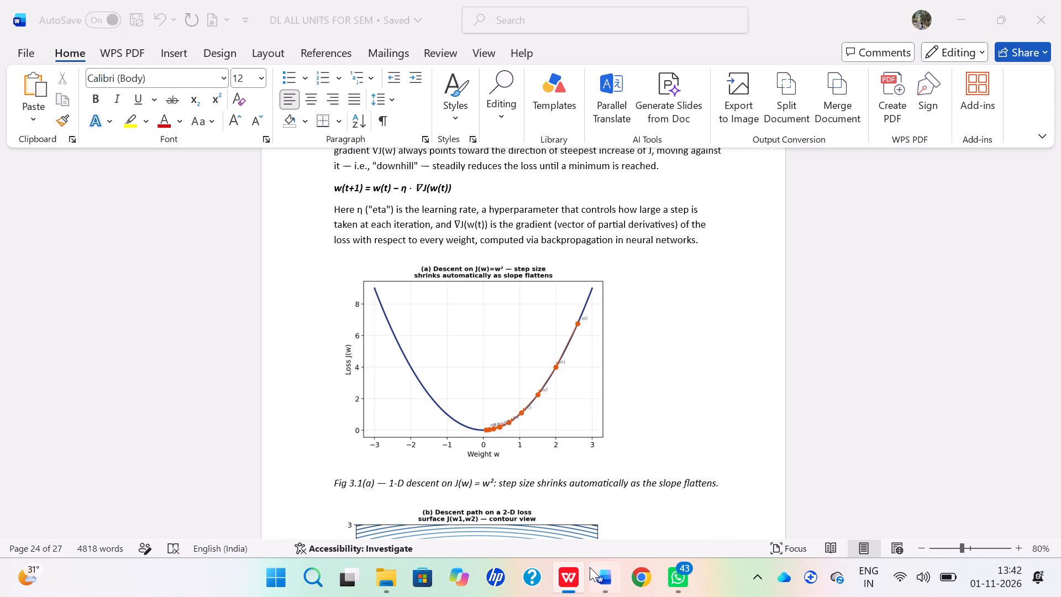
scroll(532, 476, up, 3)
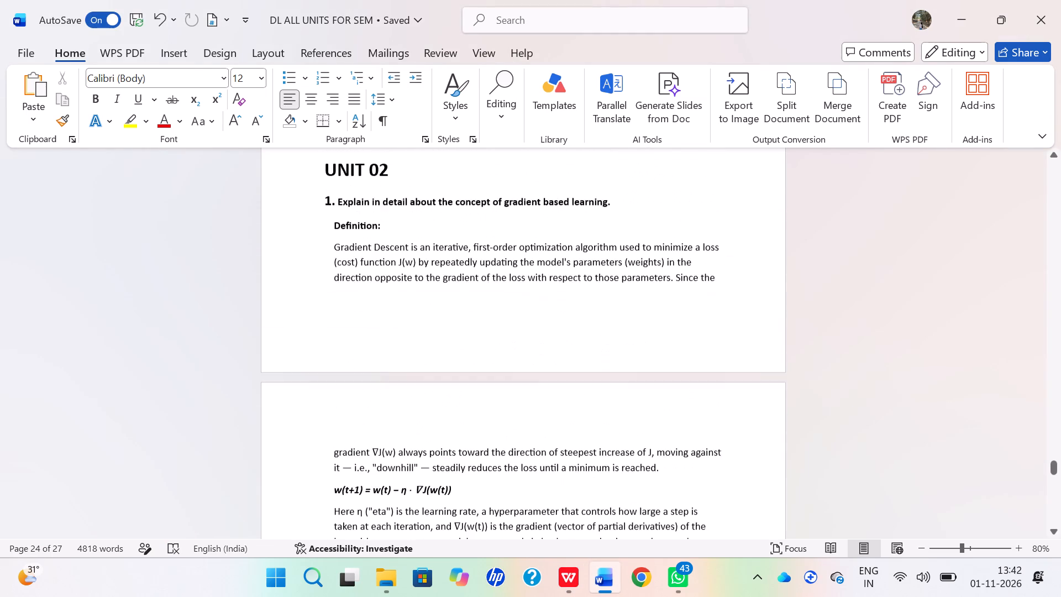
Reduce the height of the "Learning rate too large" picture, Fig 3.1(c-iii), in the gradient descent answer, and fine-tune it slightly taller.
scroll(532, 476, down, 2)
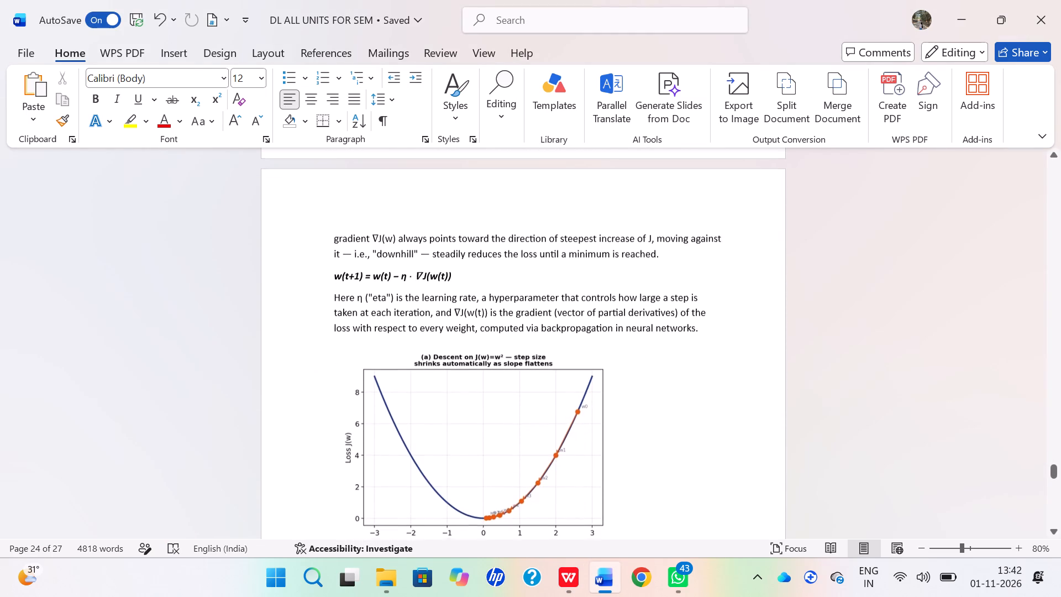
scroll(532, 476, down, 3)
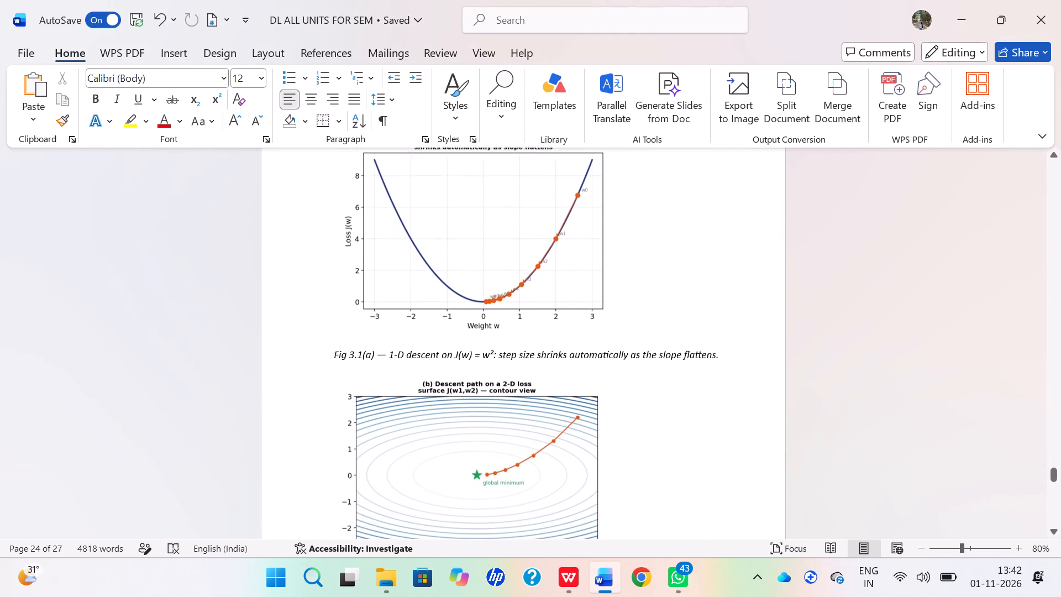
scroll(532, 476, down, 4)
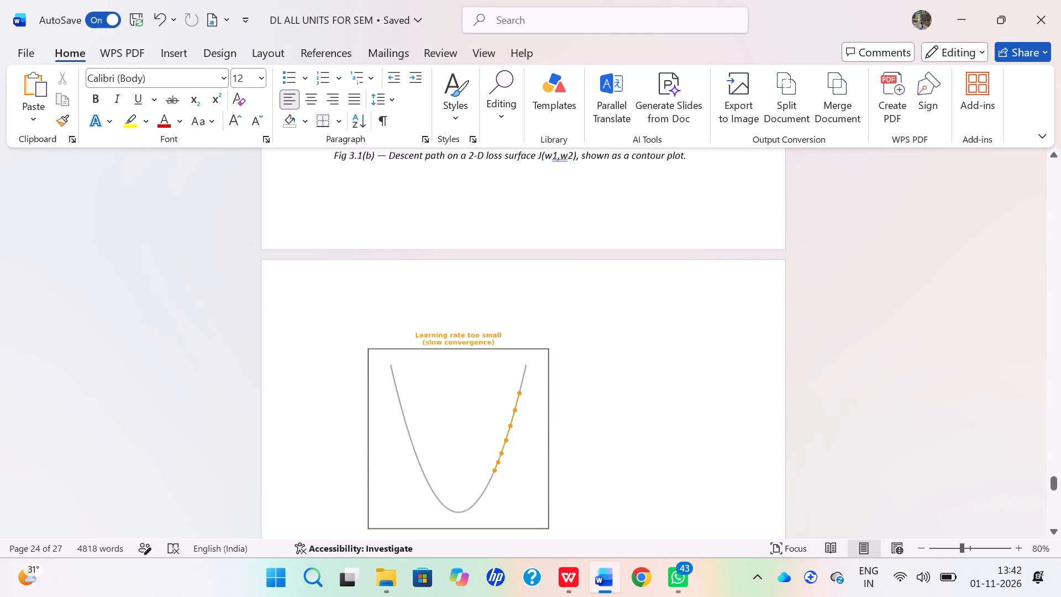
scroll(532, 476, down, 6)
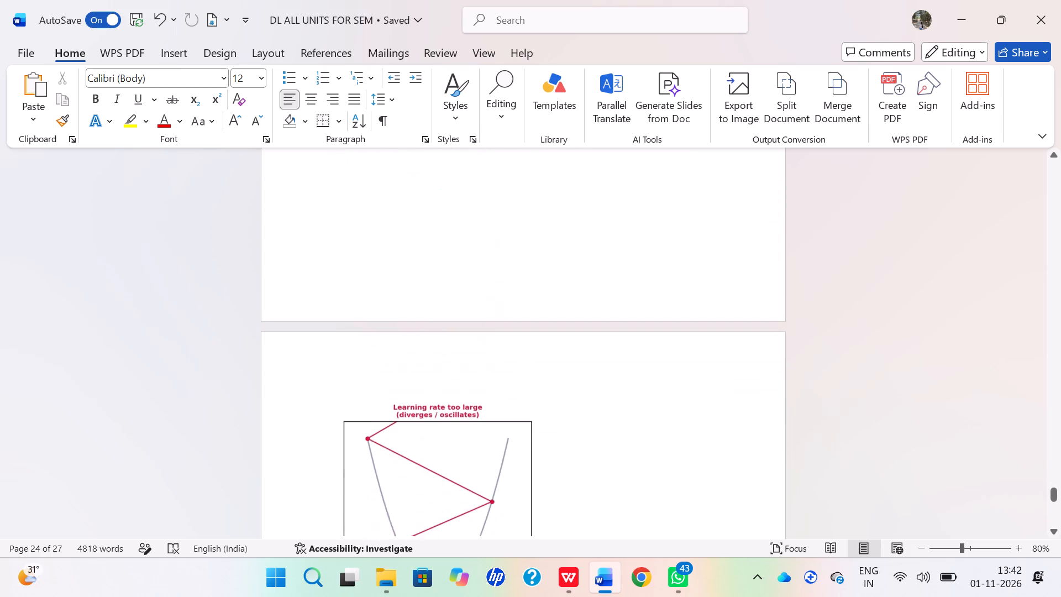
scroll(532, 476, down, 2)
click(484, 338)
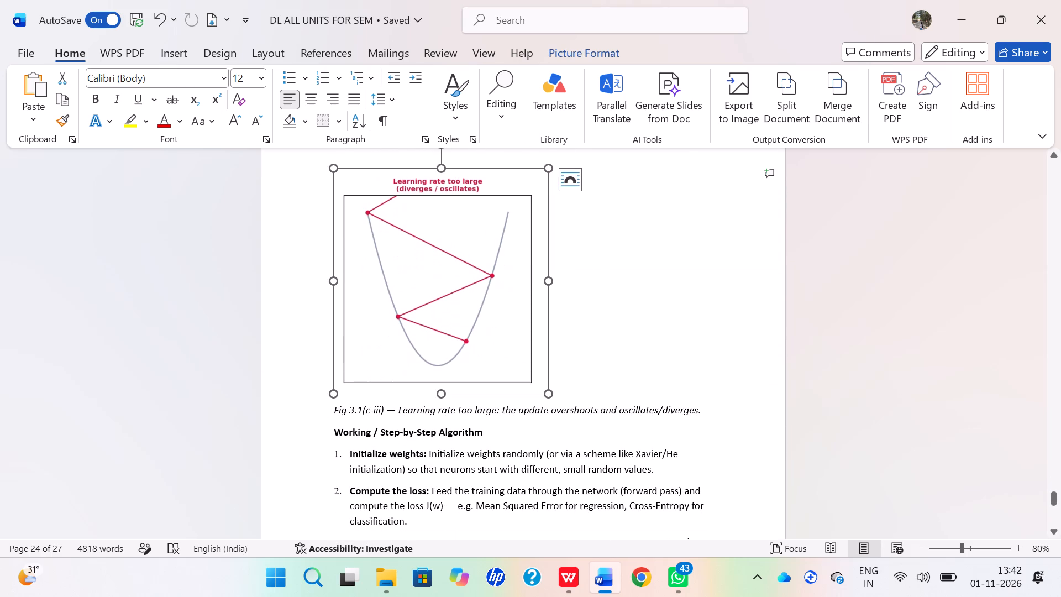
drag(445, 391, 468, 313)
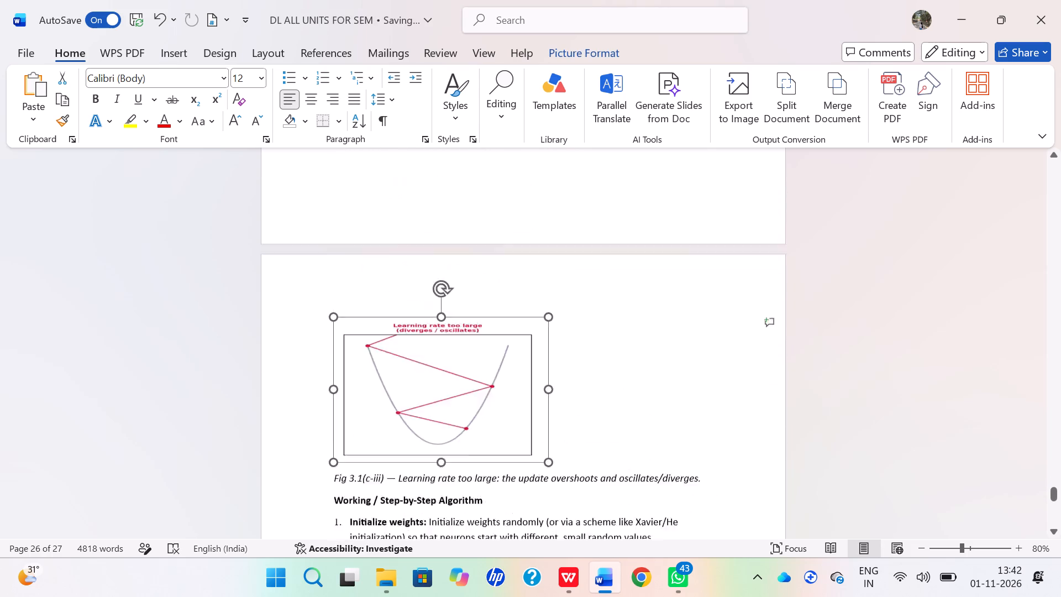
scroll(468, 313, down, 1)
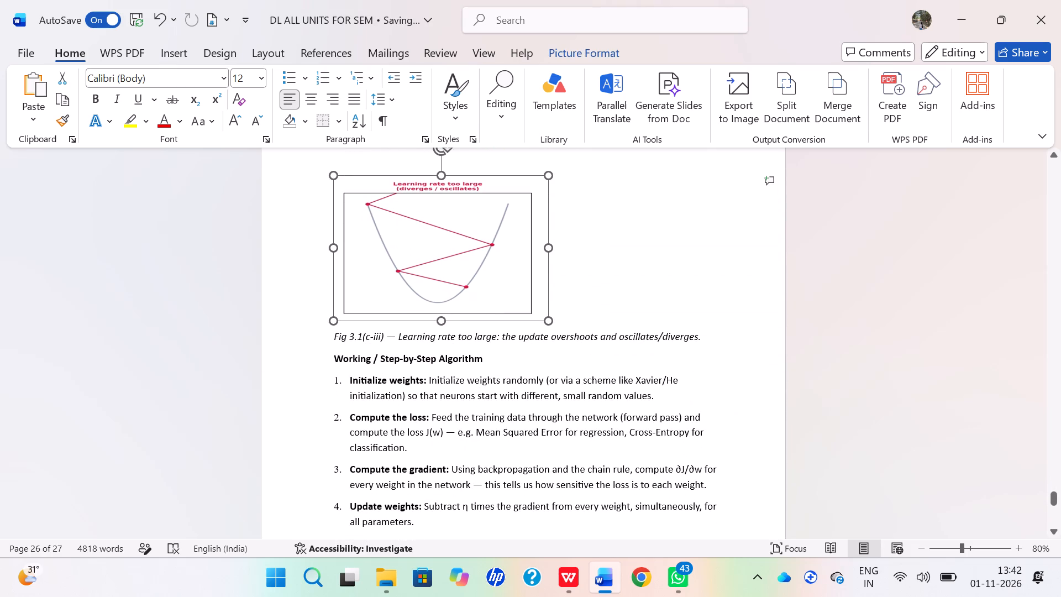
drag(443, 321, 434, 358)
Delete the "Role of the Learning Rate (η)" heading and its three bullets from the end of the gradient descent answer.
scroll(434, 358, down, 3)
scroll(434, 358, up, 2)
scroll(434, 358, down, 1)
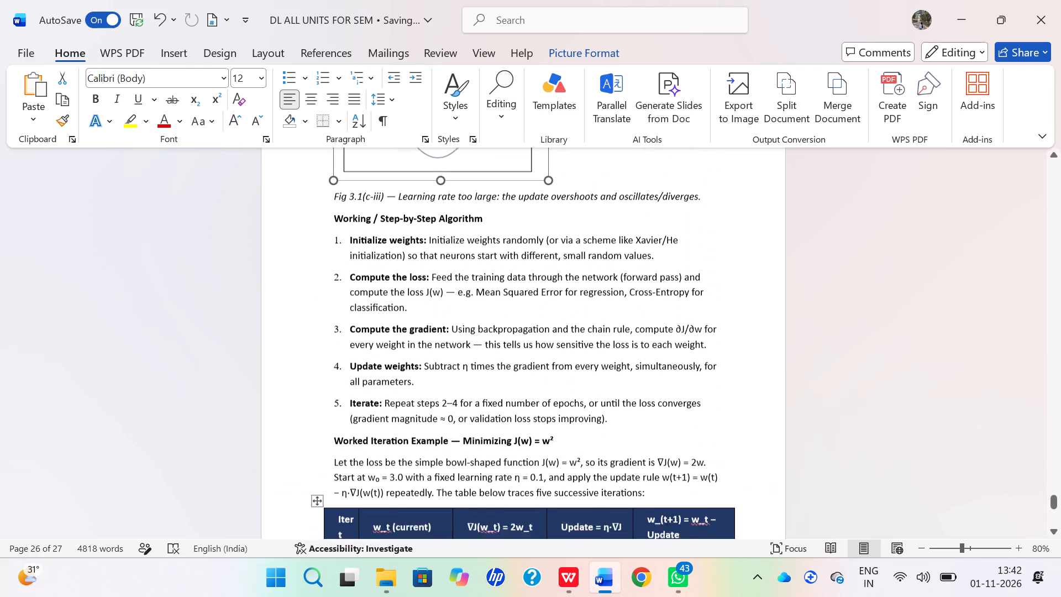
scroll(434, 358, down, 1)
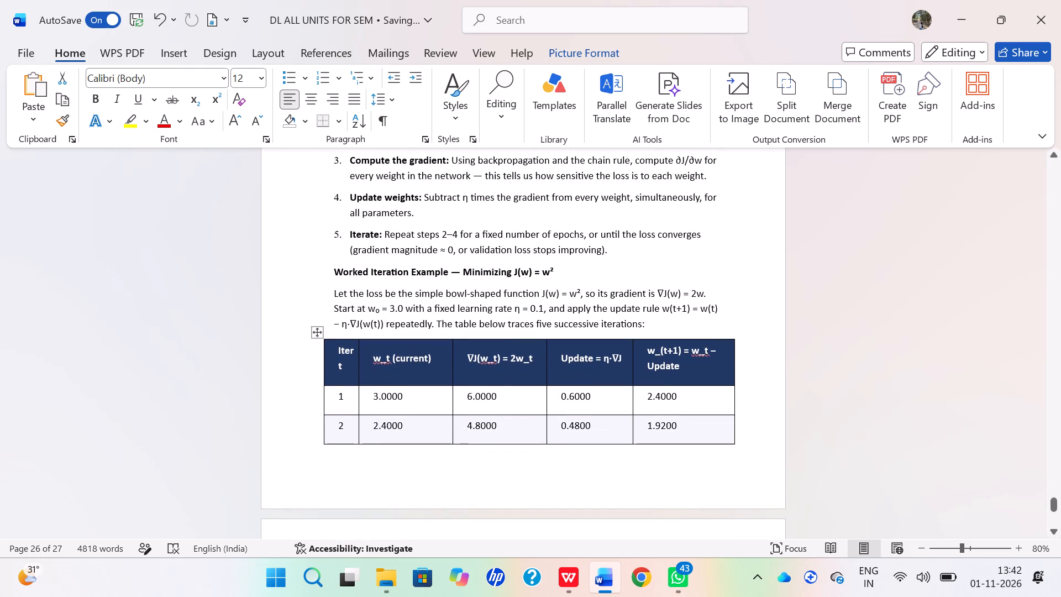
scroll(435, 353, down, 4)
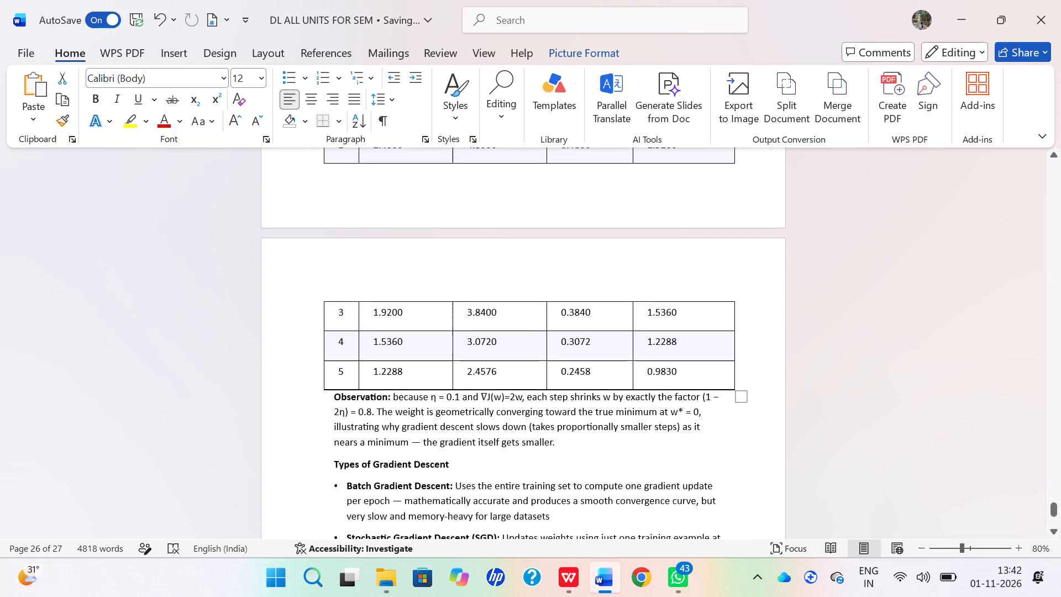
scroll(435, 353, down, 4)
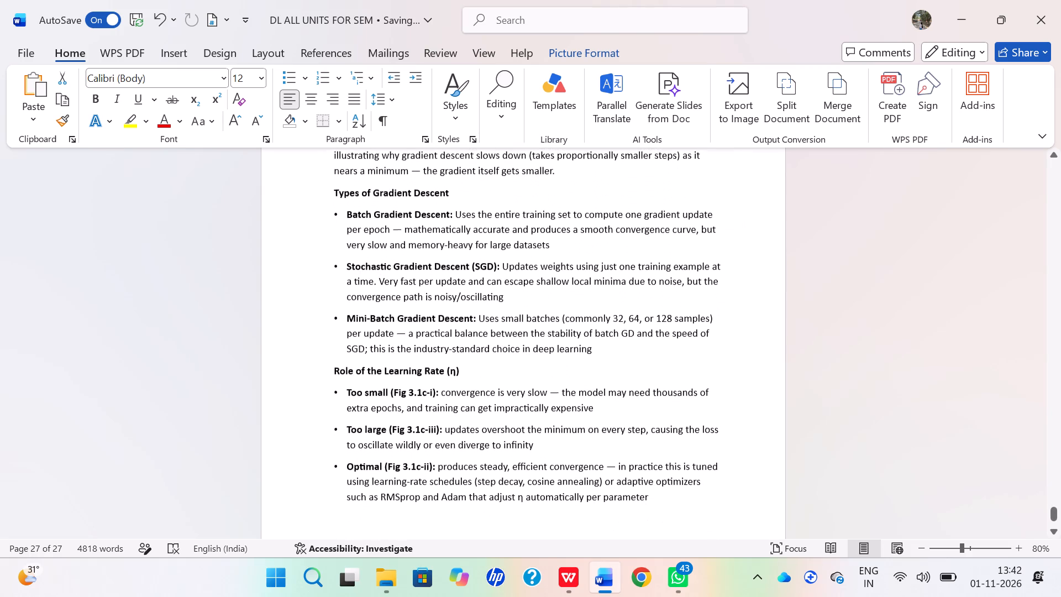
scroll(435, 353, down, 1)
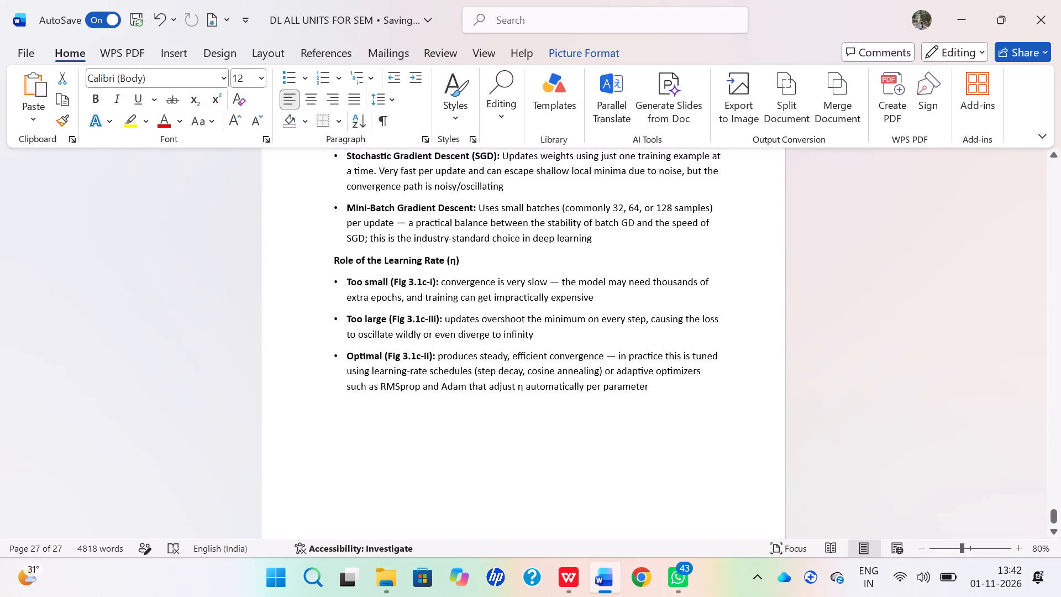
drag(656, 388, 633, 378)
drag(633, 378, 321, 264)
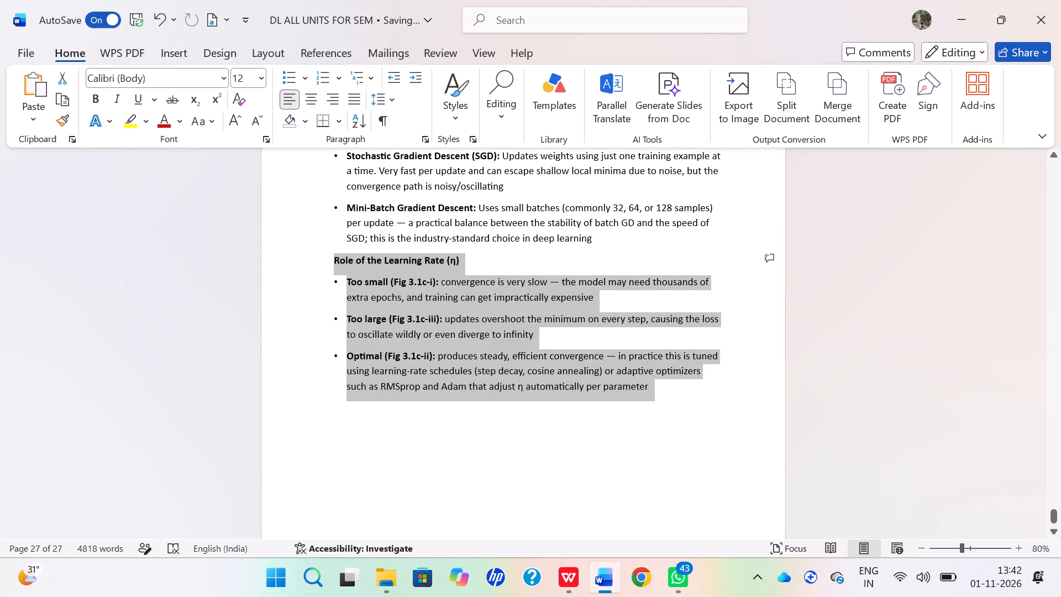
click(554, 569)
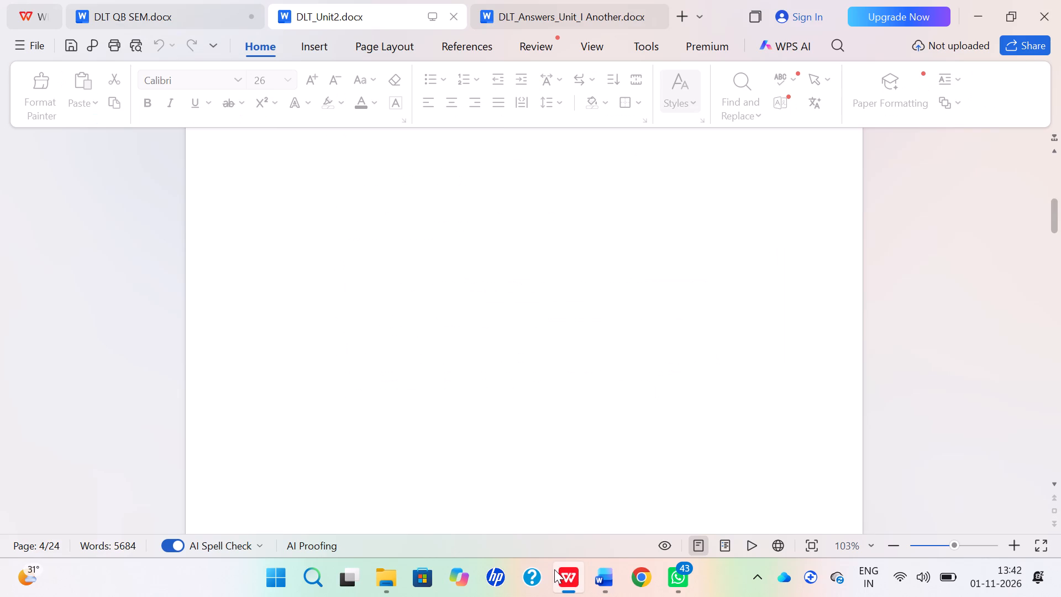
click(185, 0)
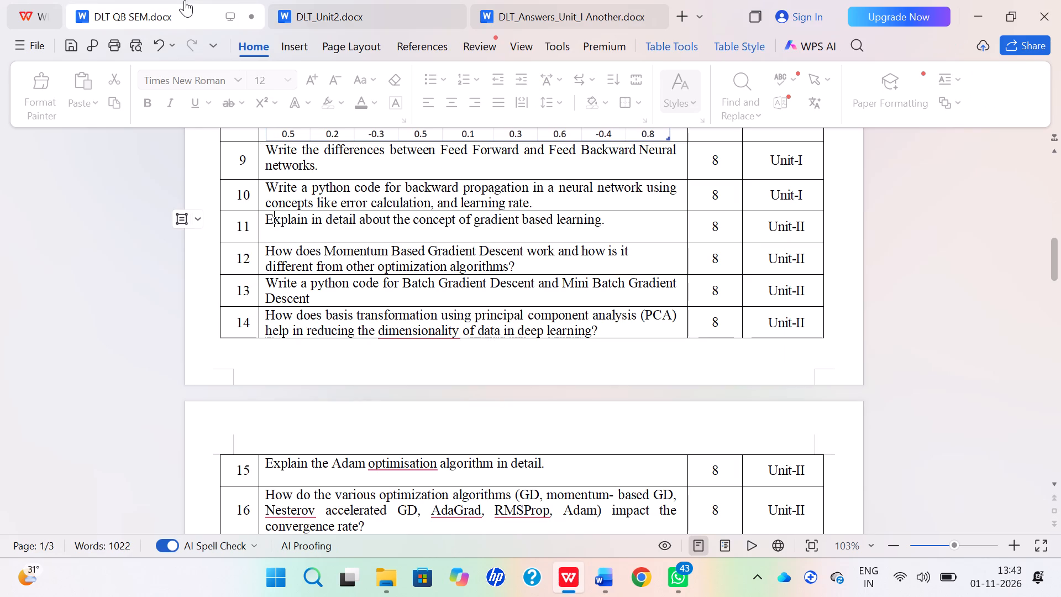
click(605, 589)
key(BackSpace)
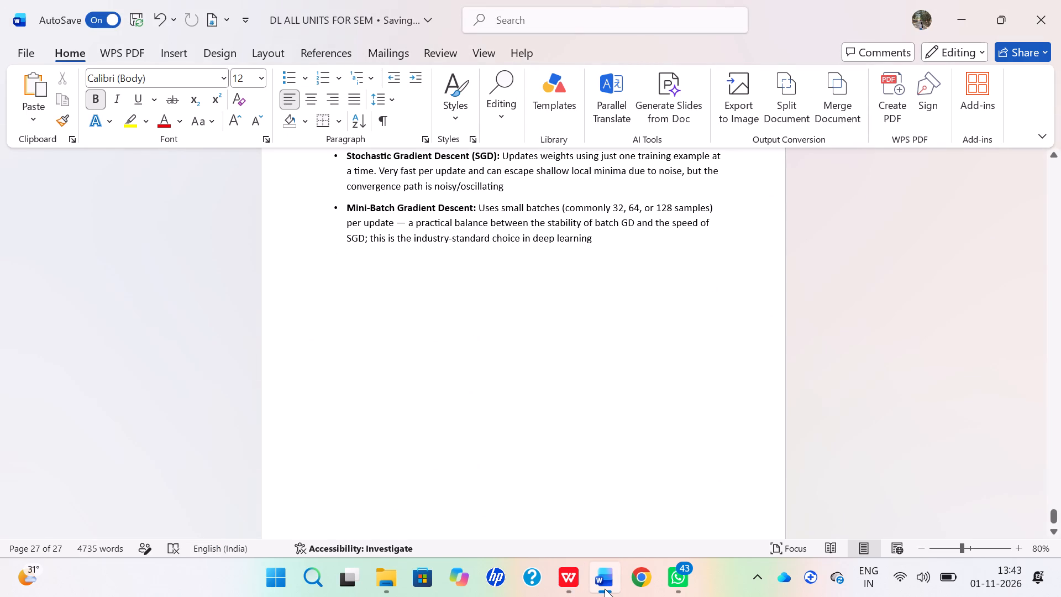
Add the question number "2." below the Mini-Batch Gradient Descent bullet.
text(2.)
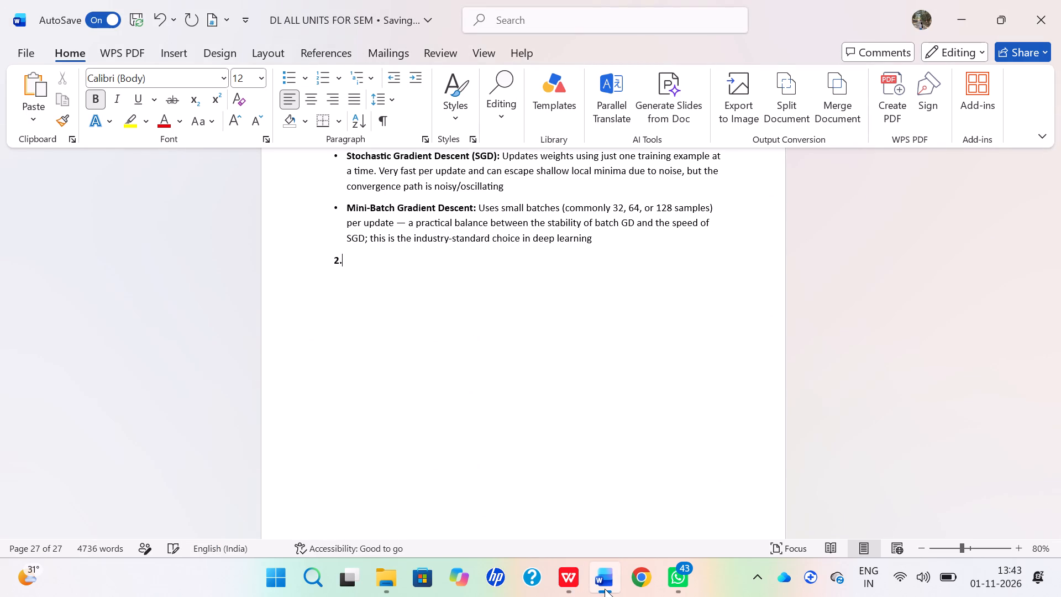
Check the question numbering in WPS Office's DLT QB SEM and renumber the gradient based learning question under UNIT 02 in Word as 11.
click(564, 573)
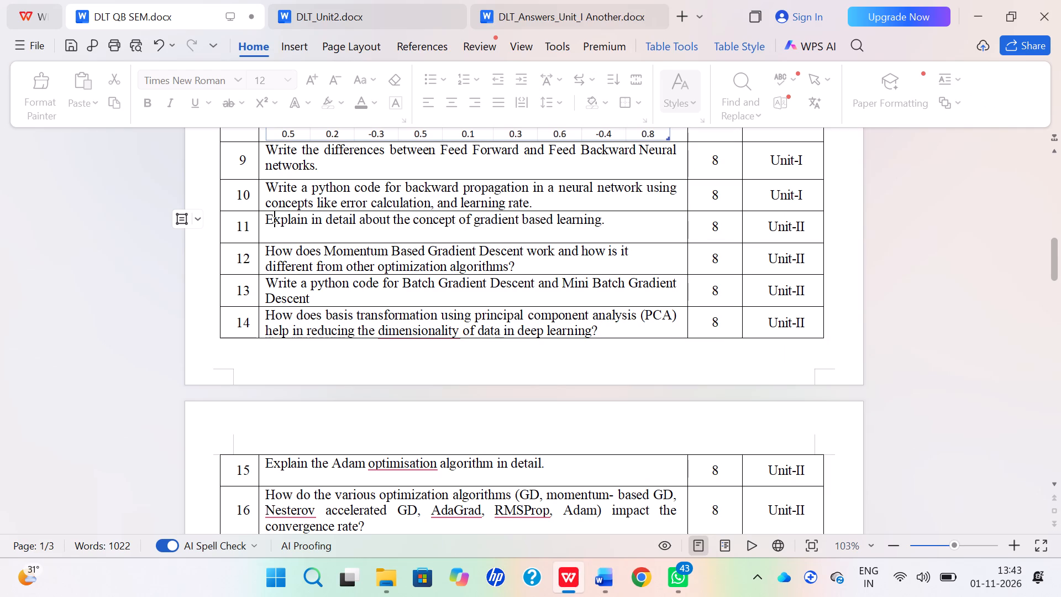
scroll(345, 224, up, 1)
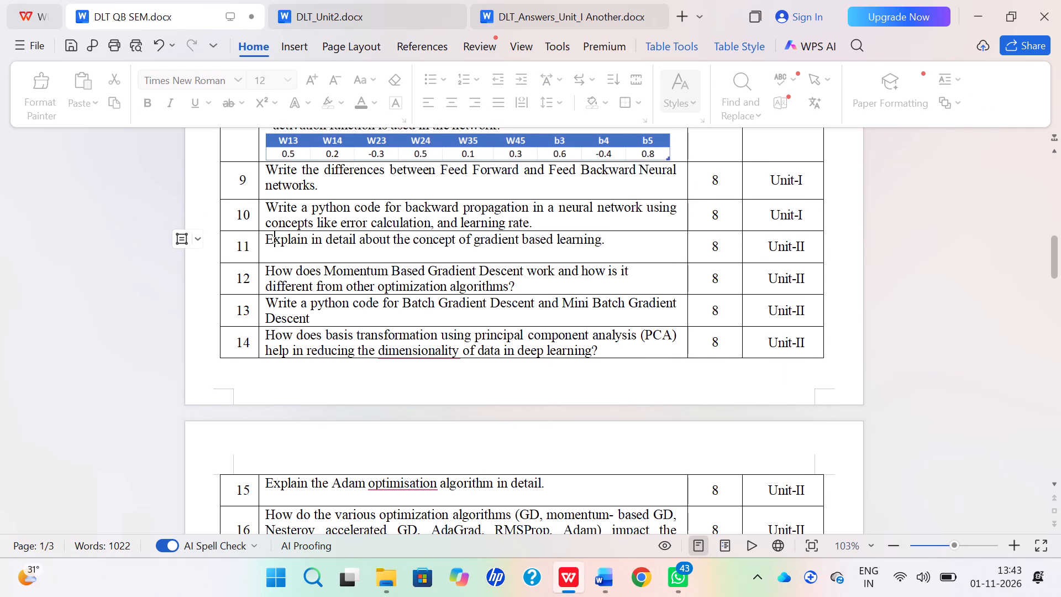
click(598, 578)
scroll(413, 406, up, 4)
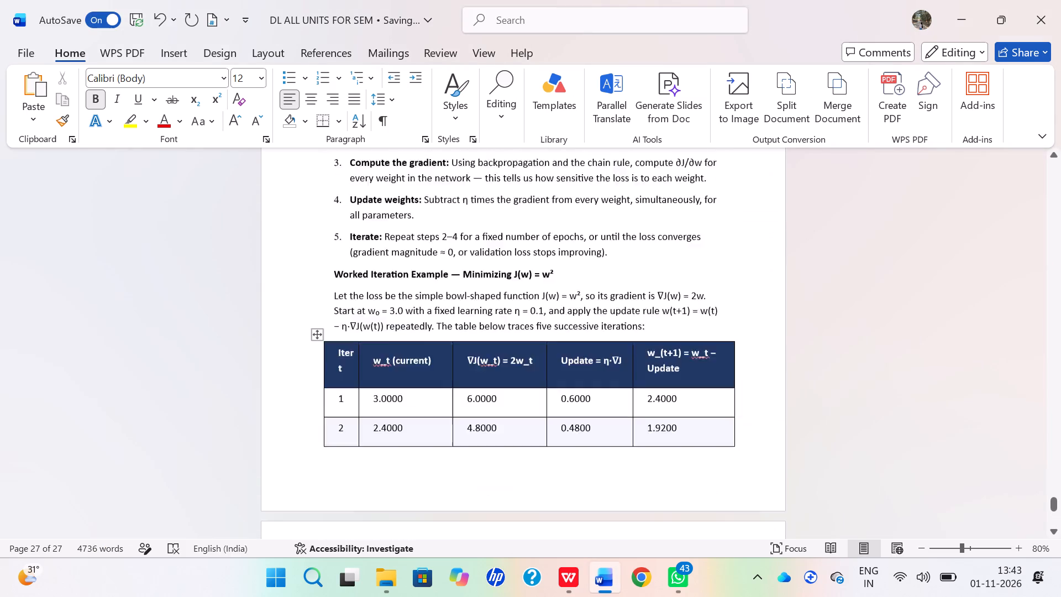
scroll(413, 406, up, 8)
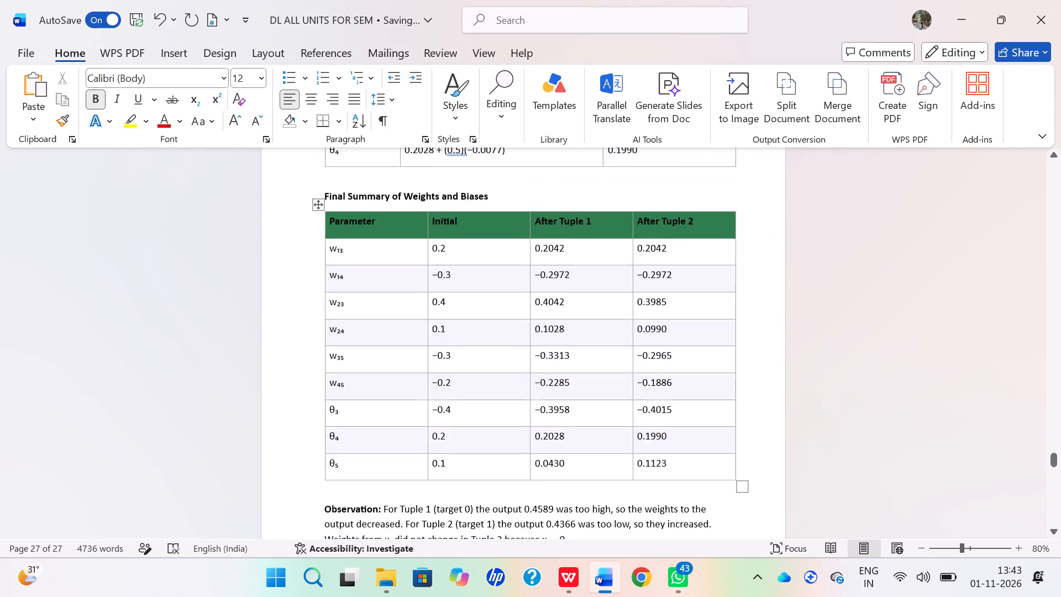
scroll(413, 406, down, 1)
scroll(413, 406, up, 1)
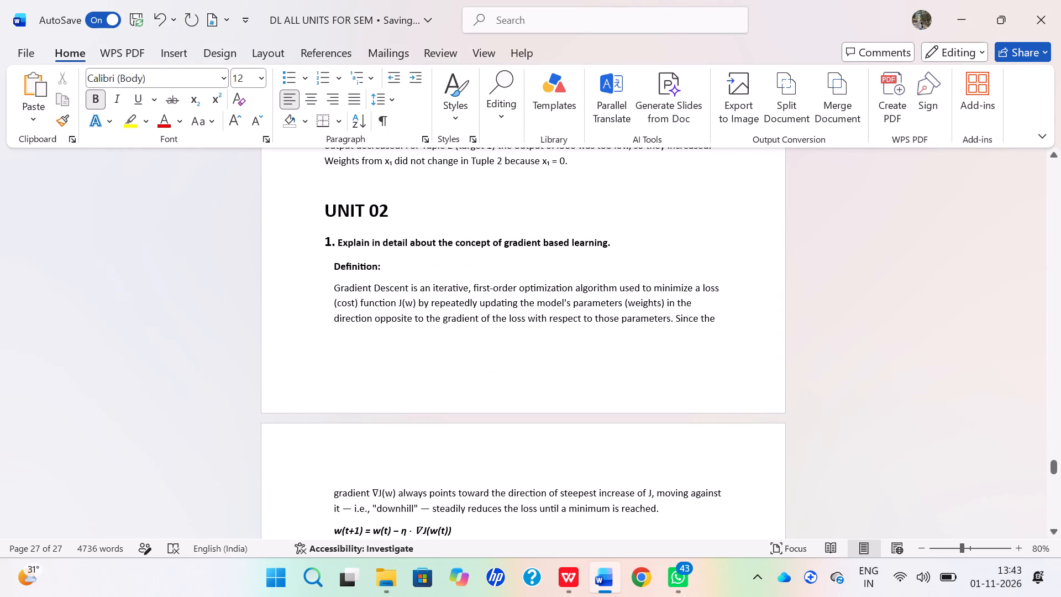
click(331, 241)
key(1)
Renumber the empty question line at the end of the document as 12 and set that number's font size to 16.
scroll(331, 241, down, 5)
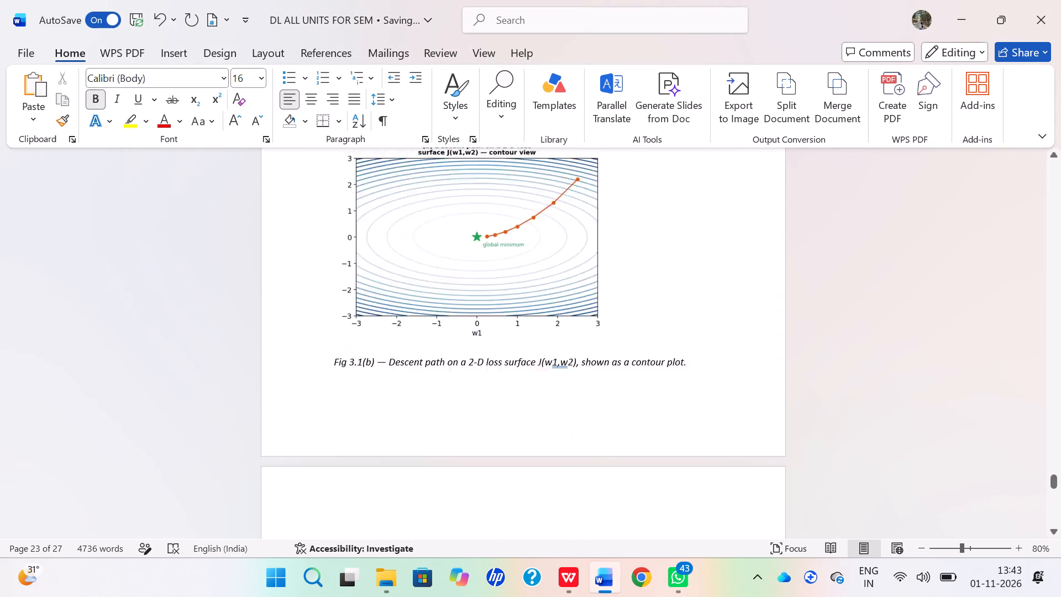
scroll(331, 241, down, 4)
scroll(295, 210, down, 6)
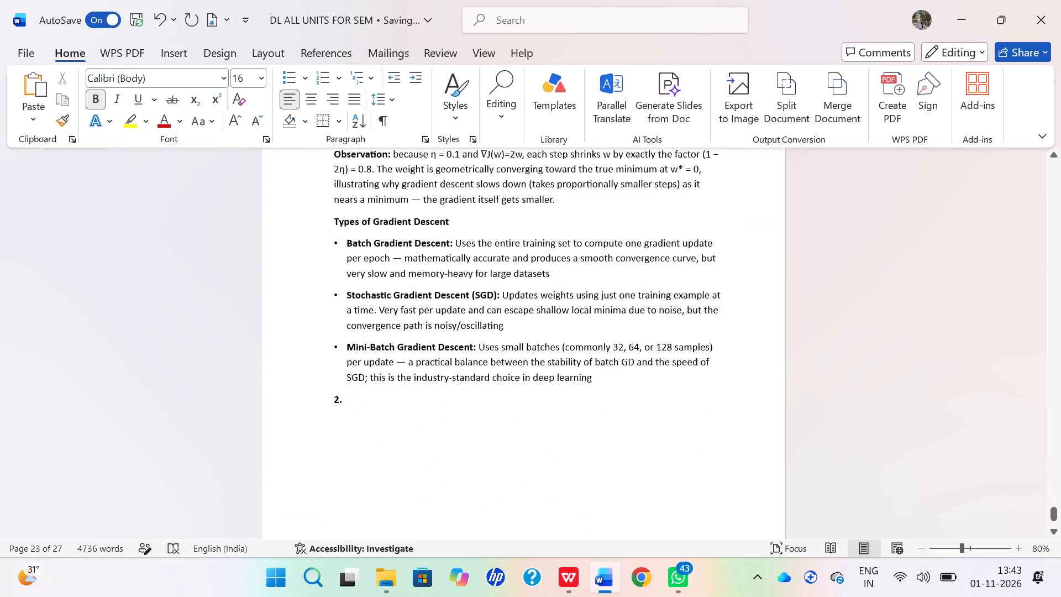
scroll(295, 210, down, 1)
click(334, 187)
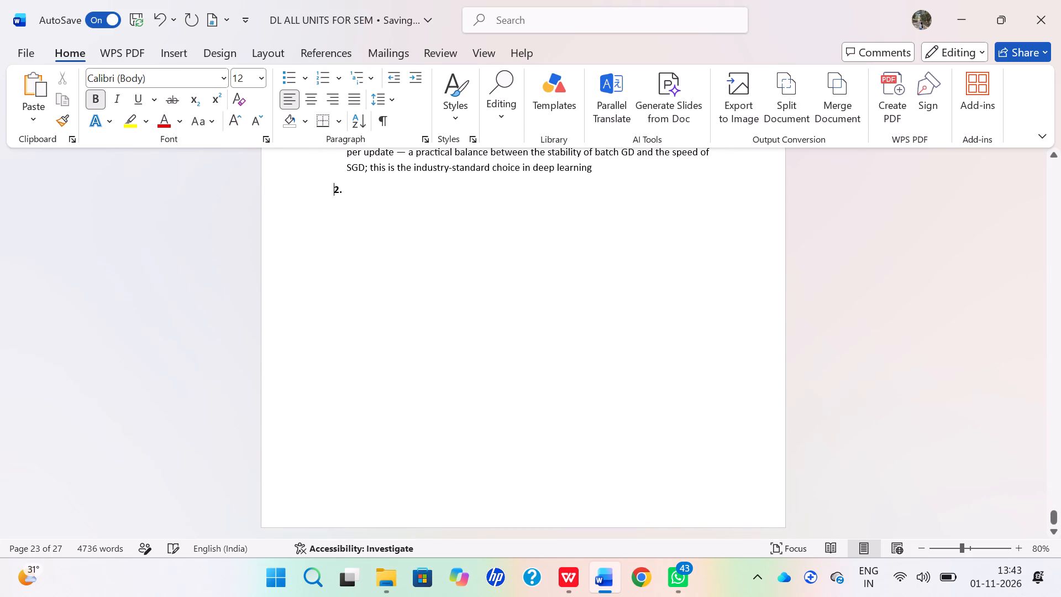
key(1)
drag(351, 188, 335, 189)
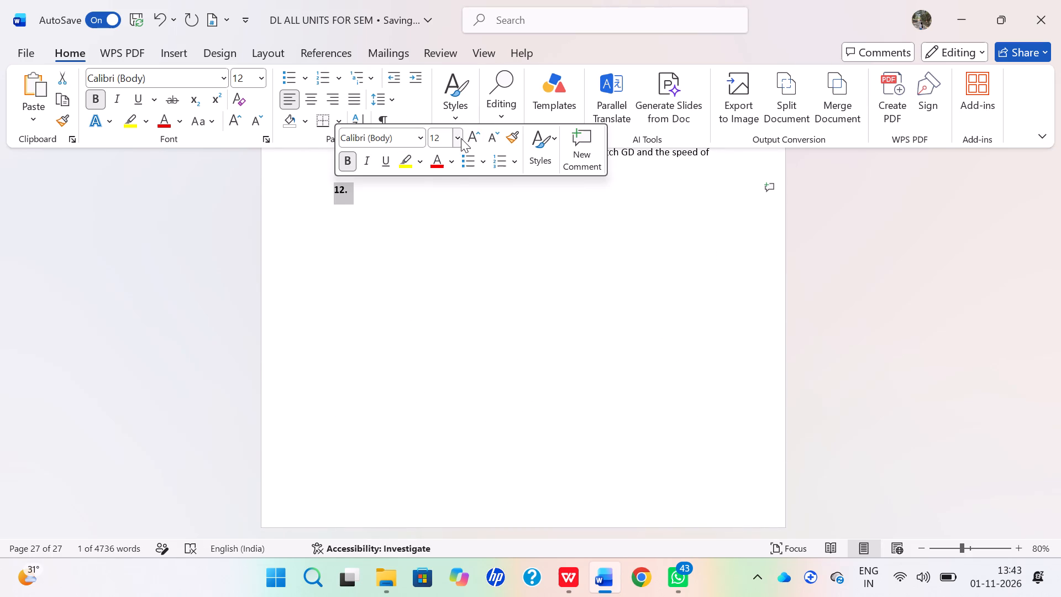
click(461, 138)
click(444, 285)
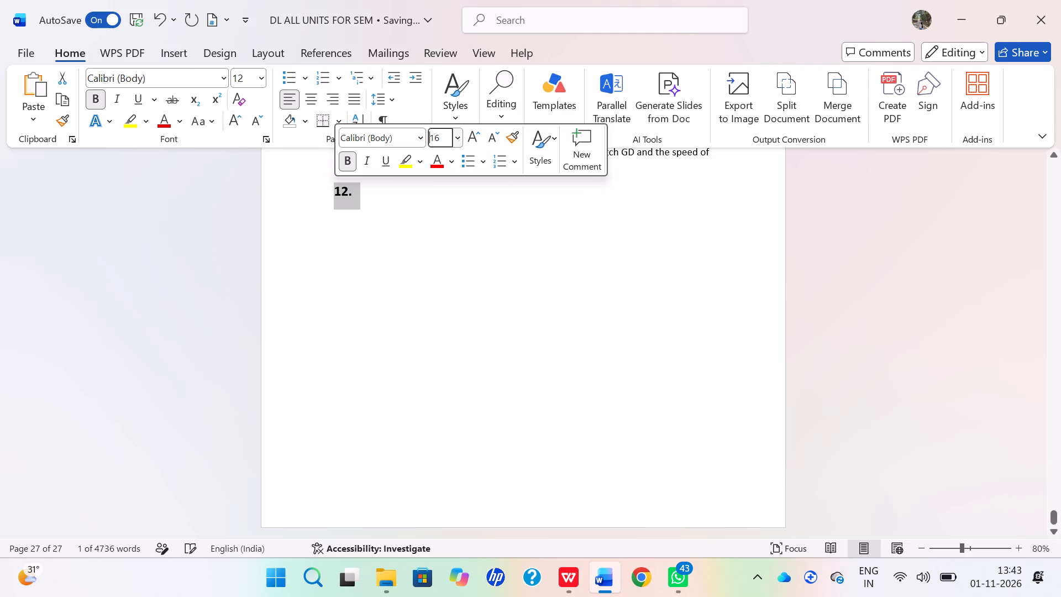
Copy question 12 on Momentum Based Gradient Descent from DLT QB SEM in WPS Office and paste it after "12." in the Word document.
click(553, 567)
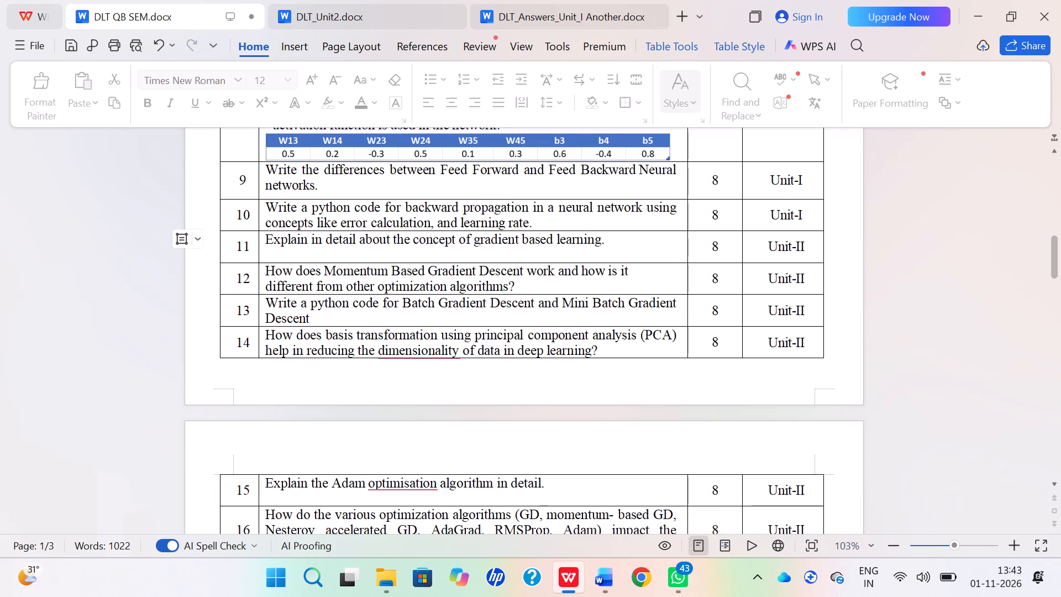
click(294, 213)
drag(268, 269, 480, 312)
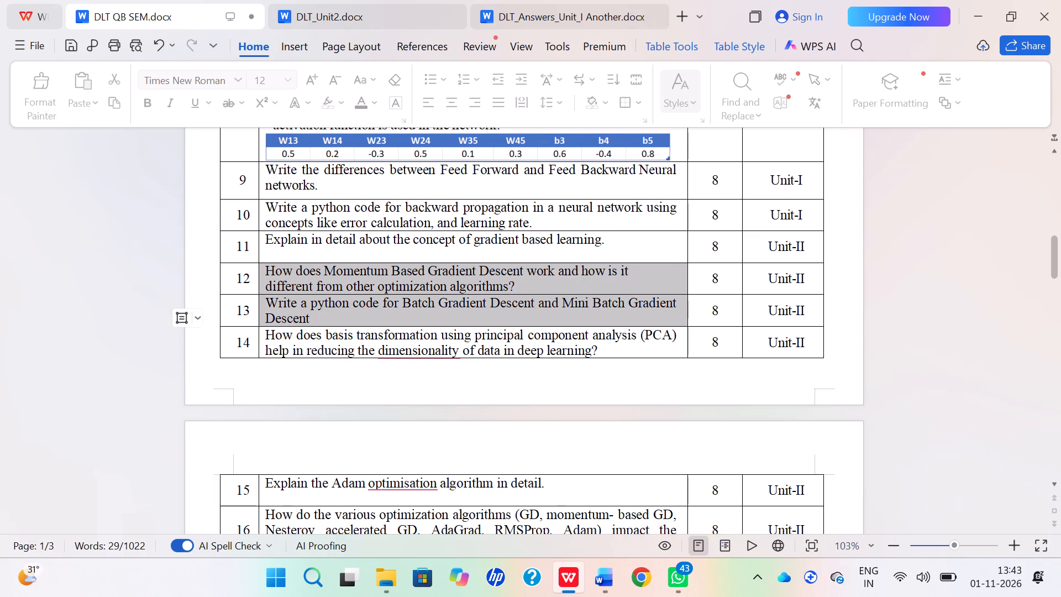
drag(480, 312, 517, 288)
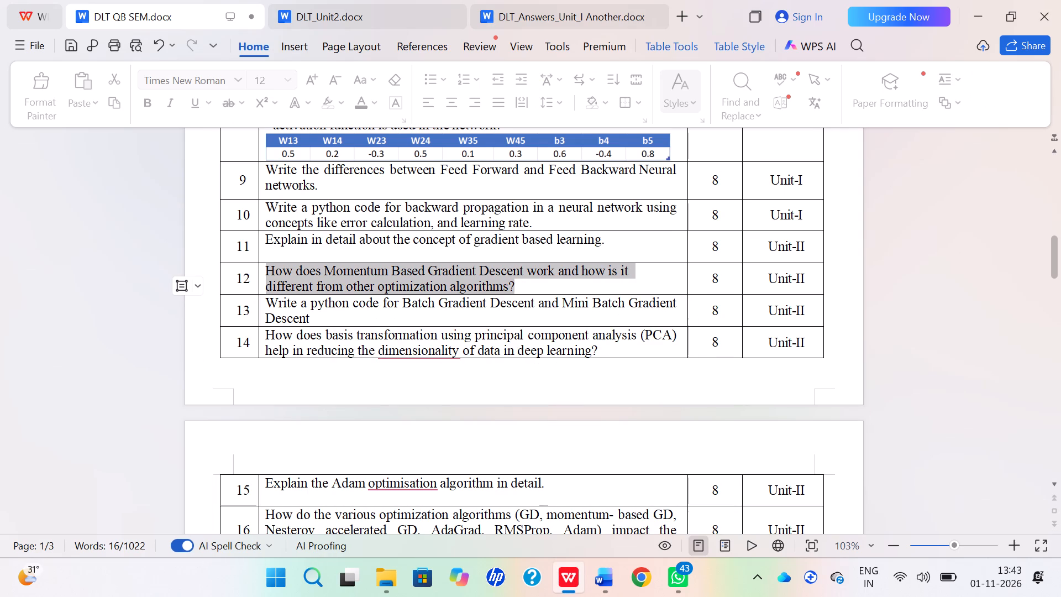
key(ctrl+c)
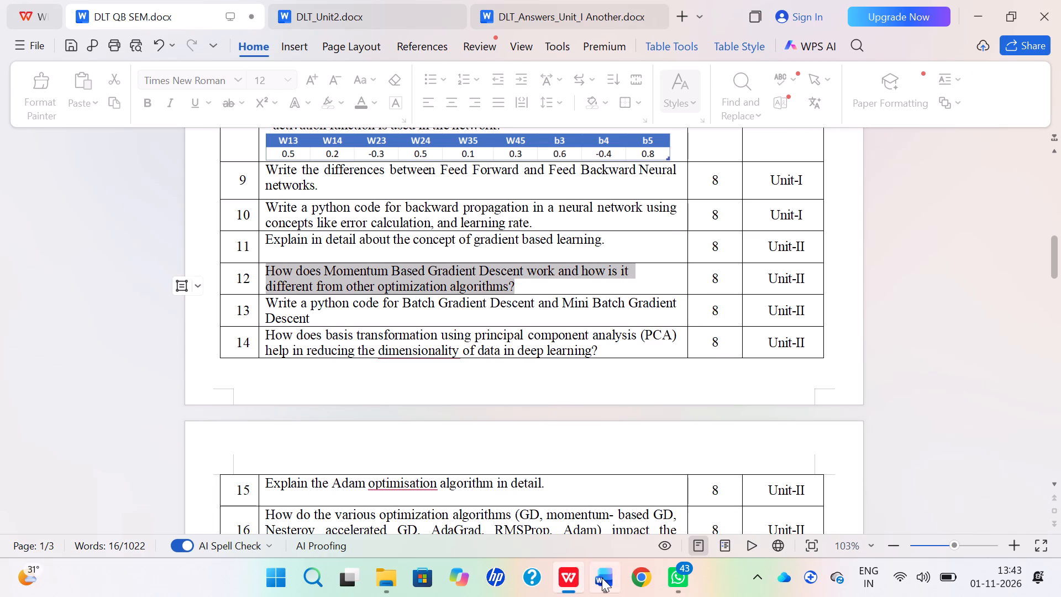
click(602, 578)
click(602, 578)
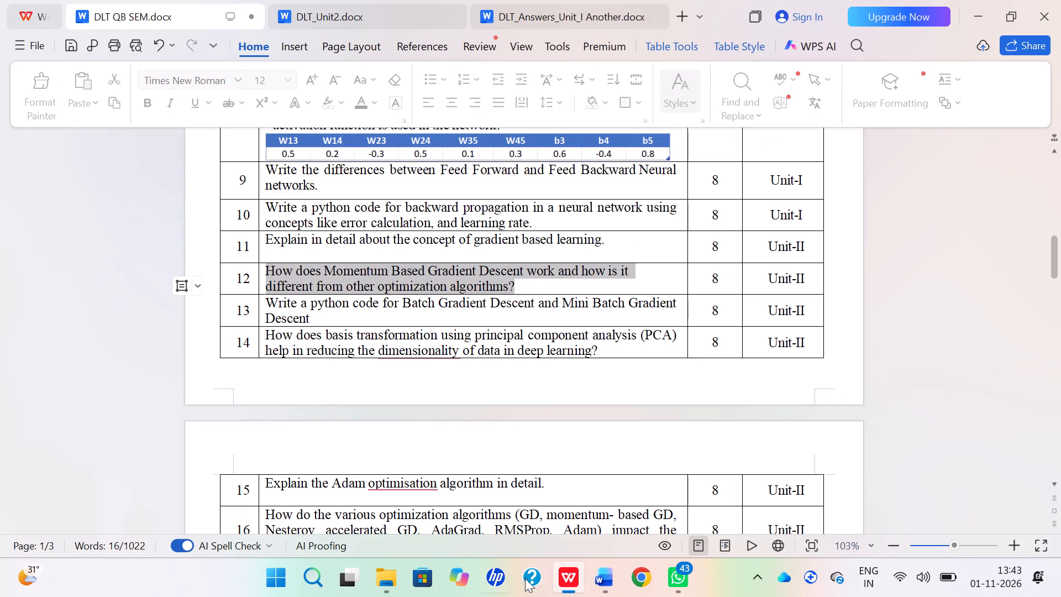
click(619, 581)
click(379, 196)
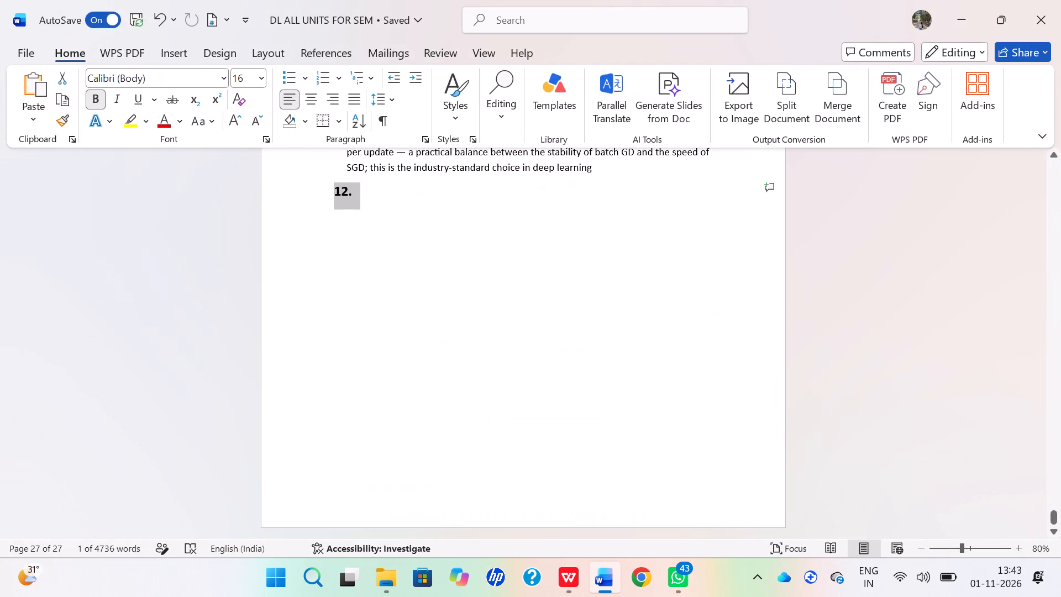
click(259, 78)
click(255, 183)
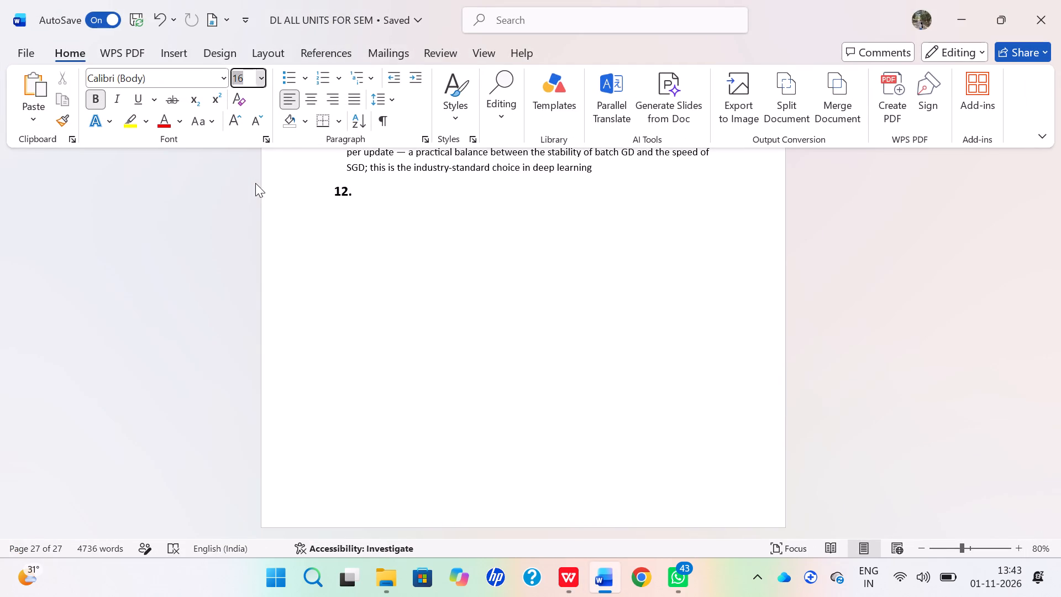
key(ctrl+v)
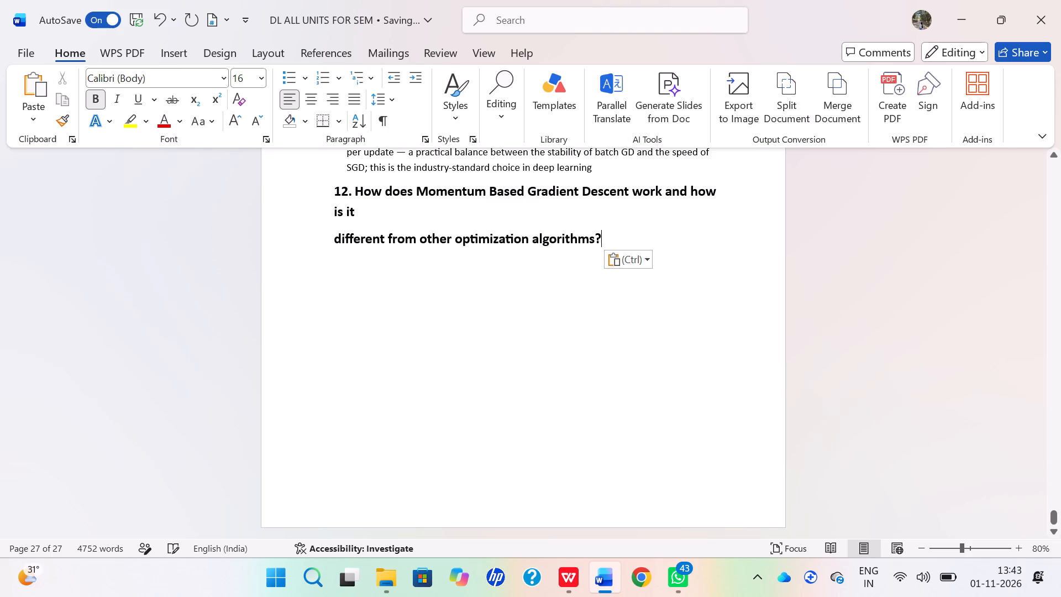
Set the font size of the pasted question 12 text to 12, leaving out its number.
drag(605, 238, 396, 182)
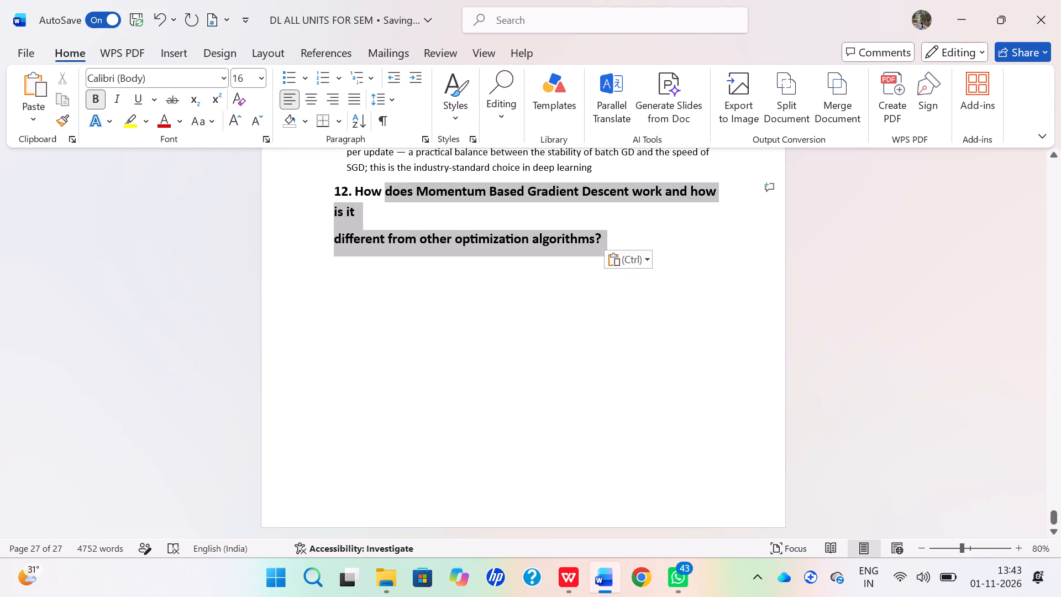
drag(396, 182, 366, 193)
drag(260, 76, 251, 132)
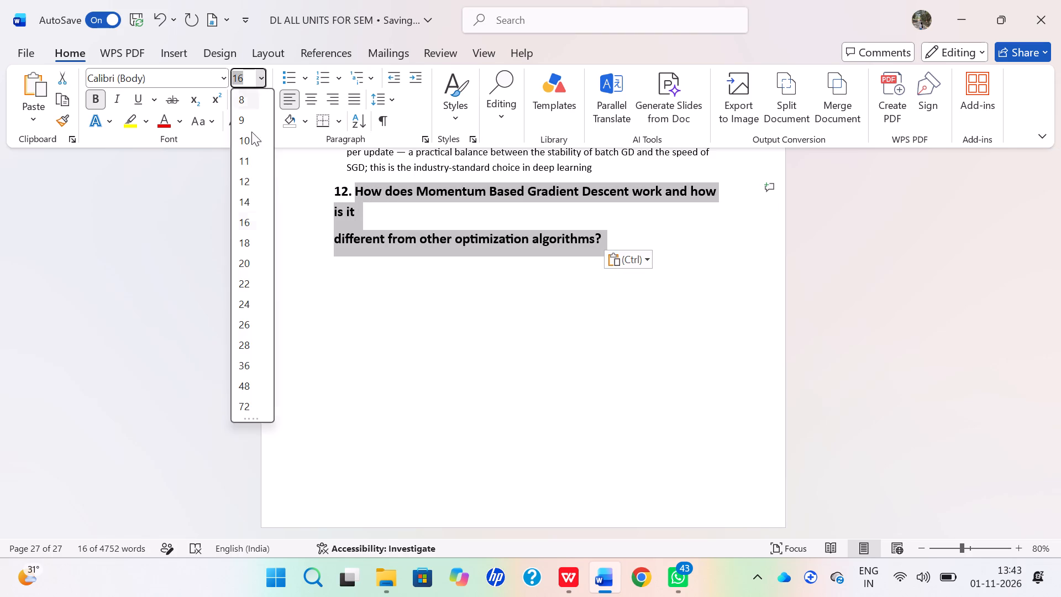
drag(251, 132, 248, 179)
click(248, 179)
click(435, 282)
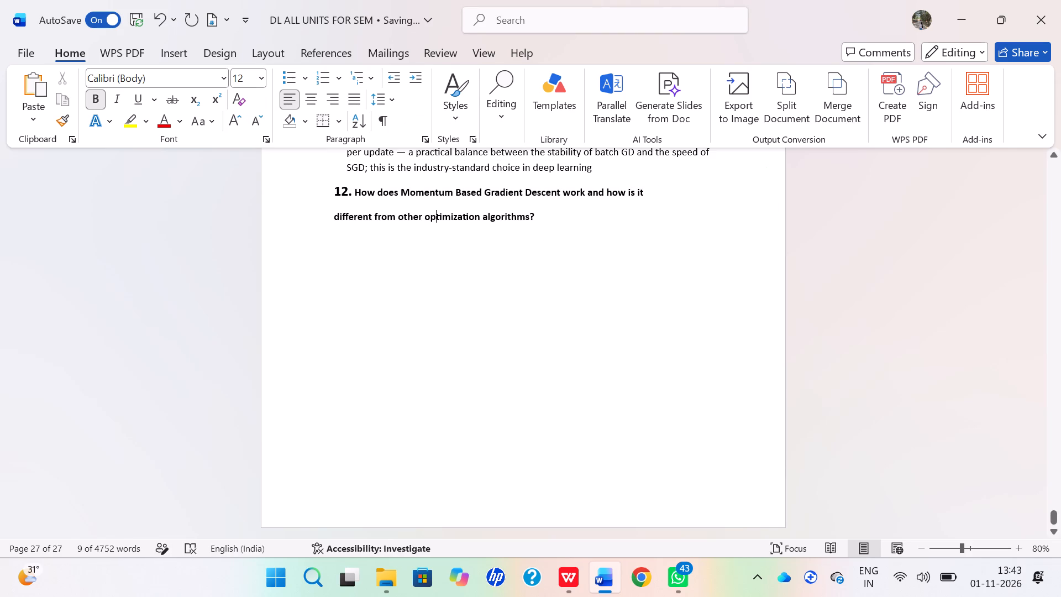
Join the two lines of question 12 into one paragraph, with a space between "is it" and "different from".
click(337, 211)
key(BackSpace)
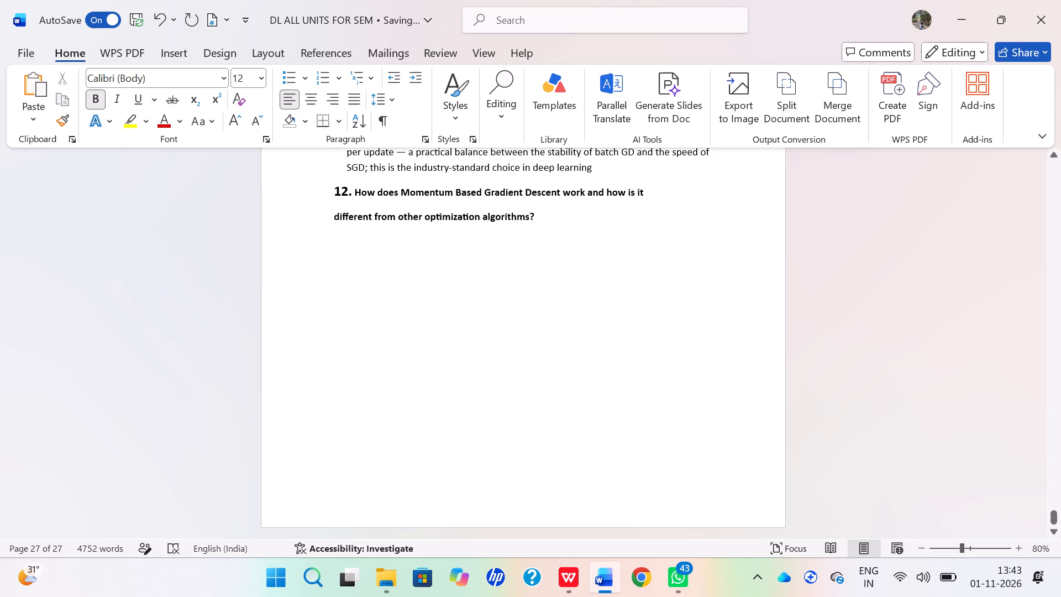
key(BackSpace)
key(space)
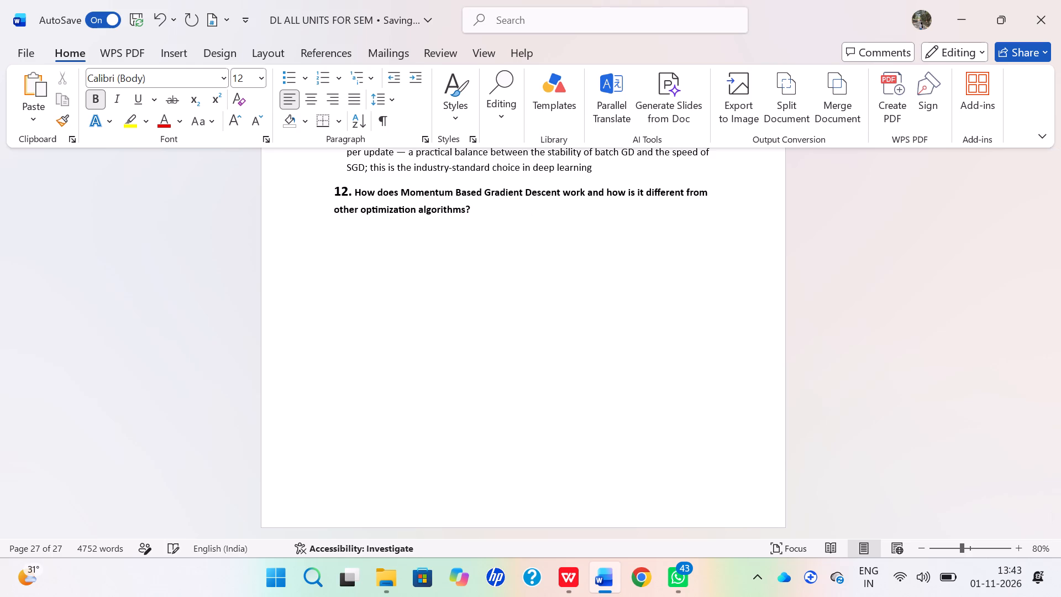
End the Mini-Batch Gradient Descent bullet with a period and place question 12 below it as an unbulleted, unindented paragraph.
click(334, 185)
key(BackSpace)
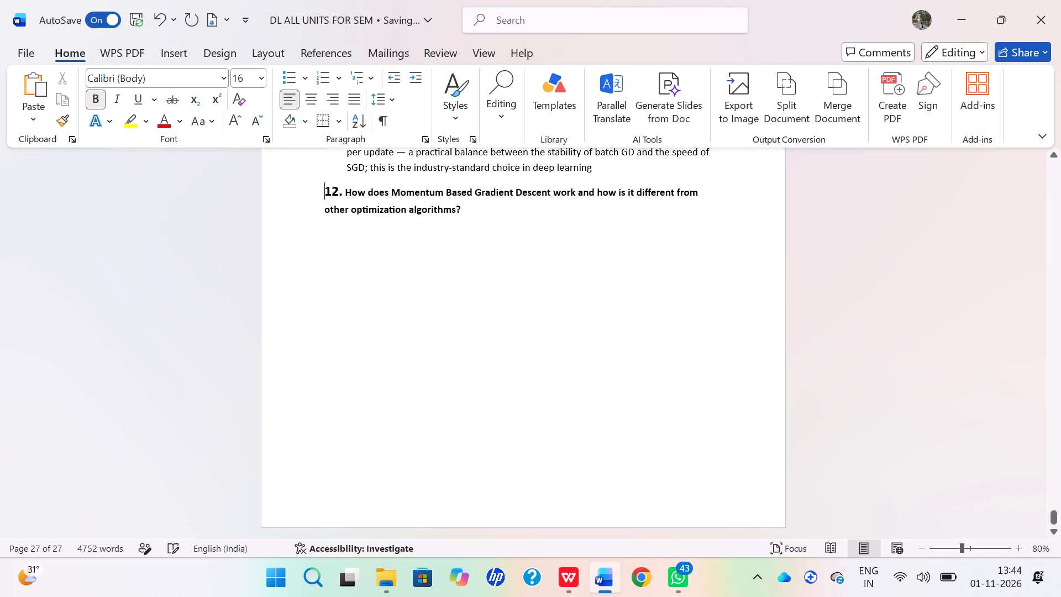
key(BackSpace)
key(apostrophe)
key(Return)
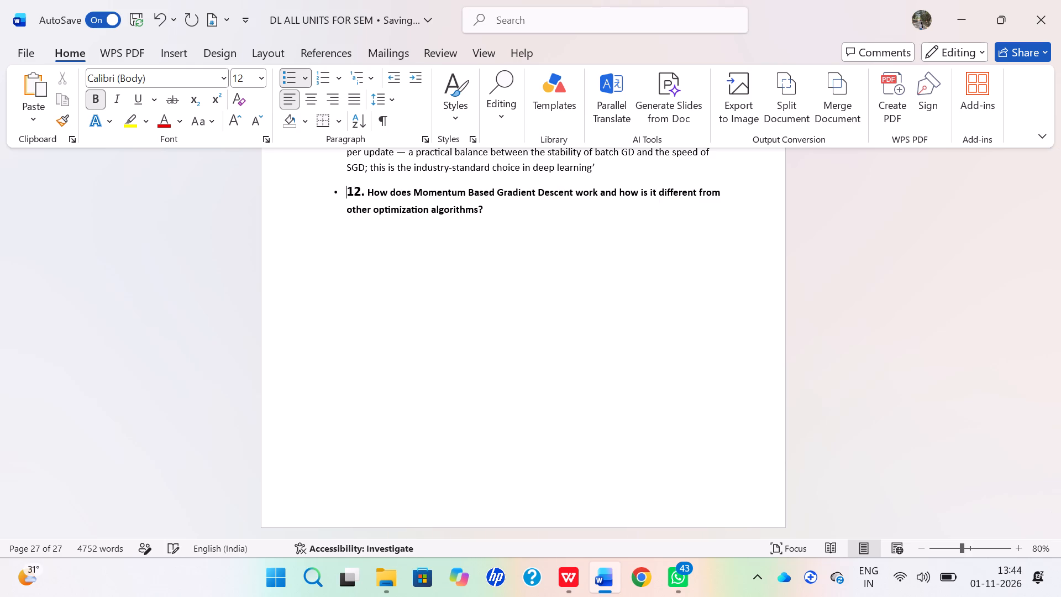
key(BackSpace)
key(BackSpace)
key(BackSpace)
key(BackSpace)
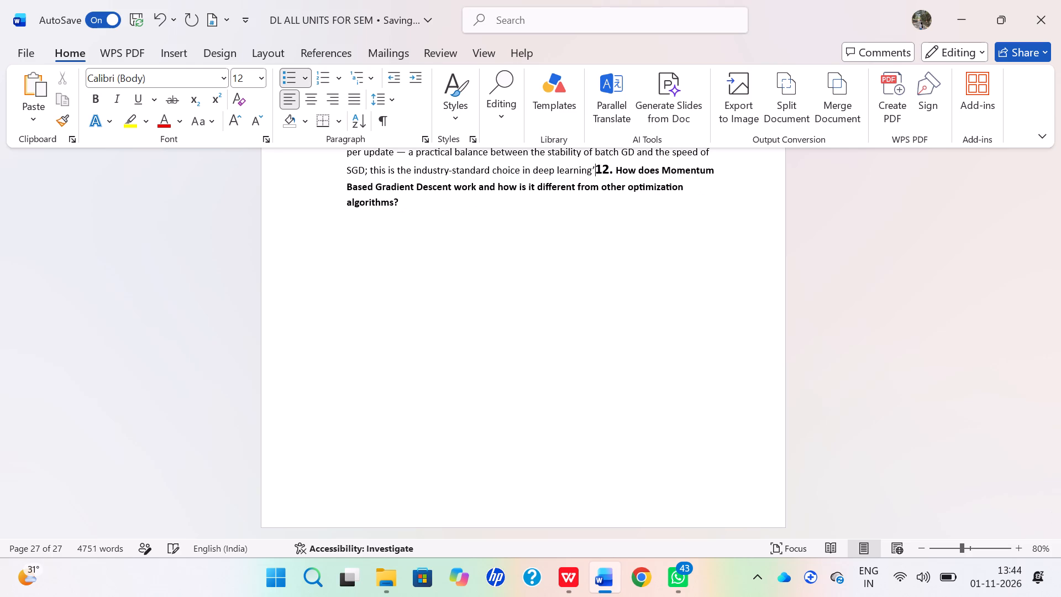
key(BackSpace)
key(period)
key(Return)
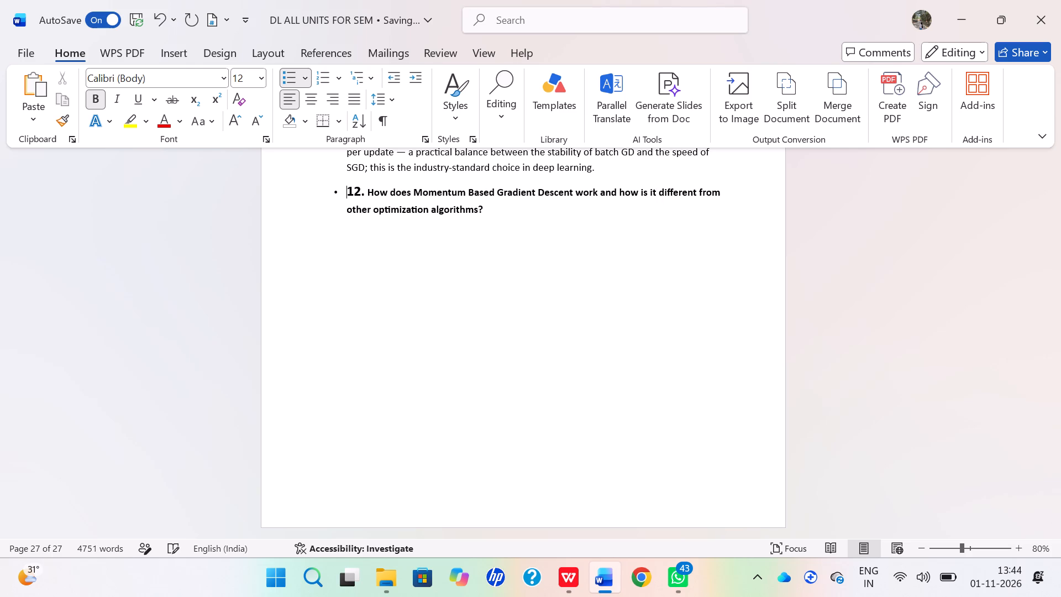
key(BackSpace)
key(BackSpace)
key(BackSpace)
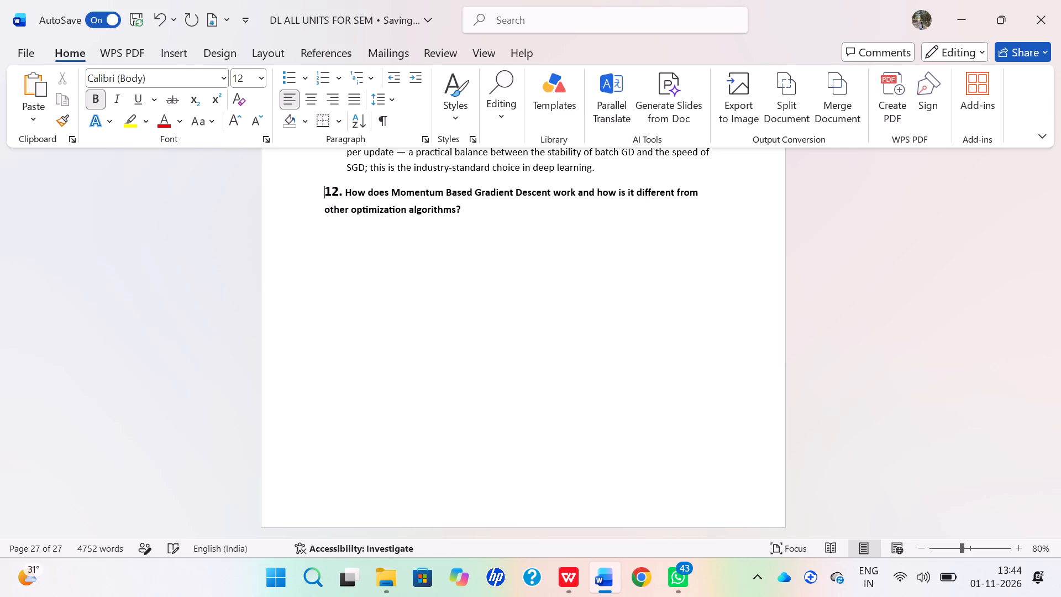
Switch to WPS Office and examine the start of the Q12 momentum answer in DLT_Unit2.
click(582, 596)
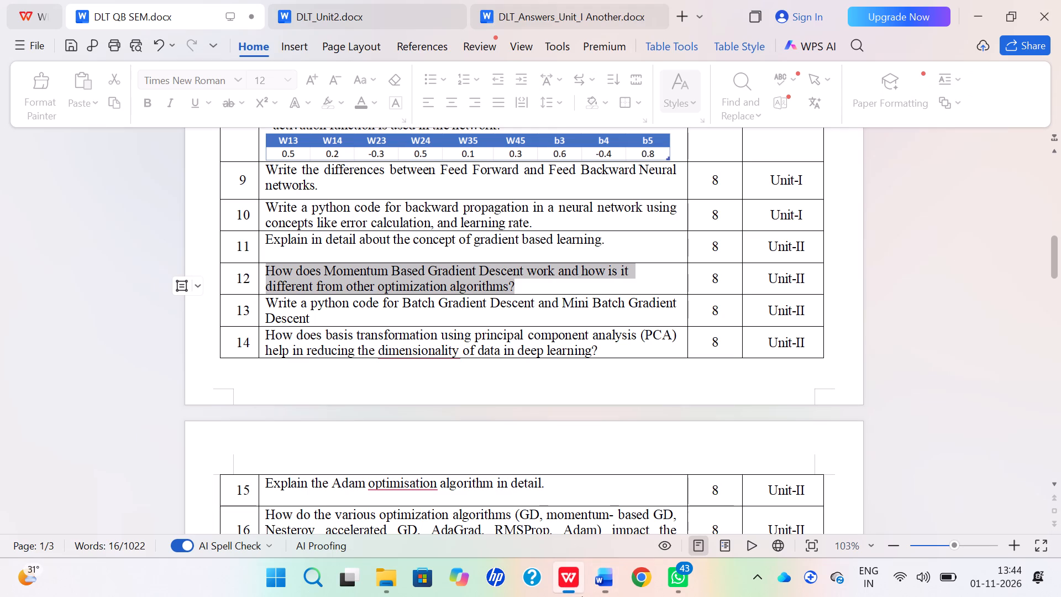
click(470, 337)
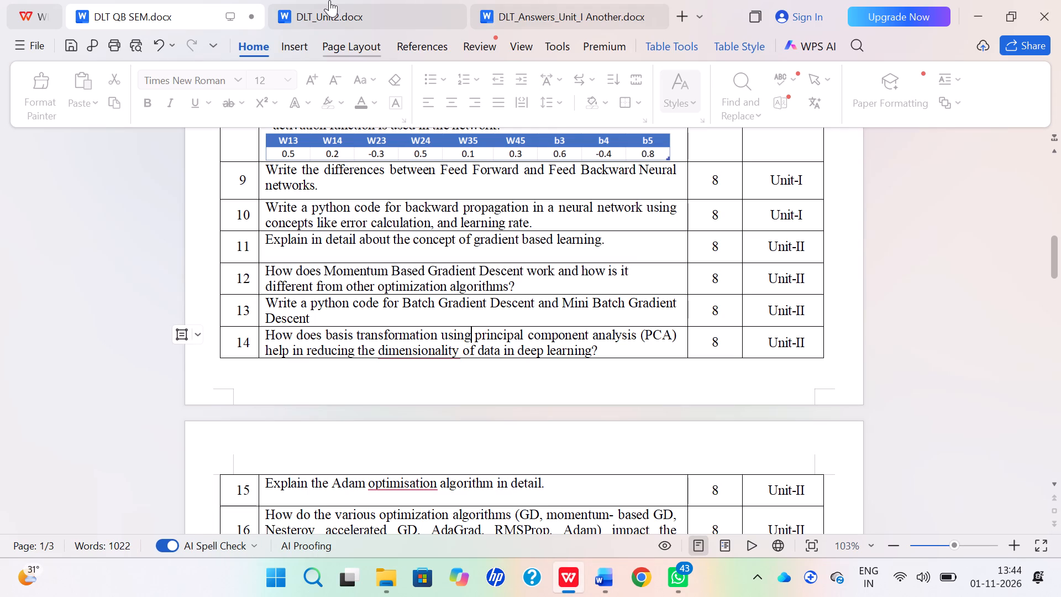
click(332, 0)
scroll(435, 293, down, 3)
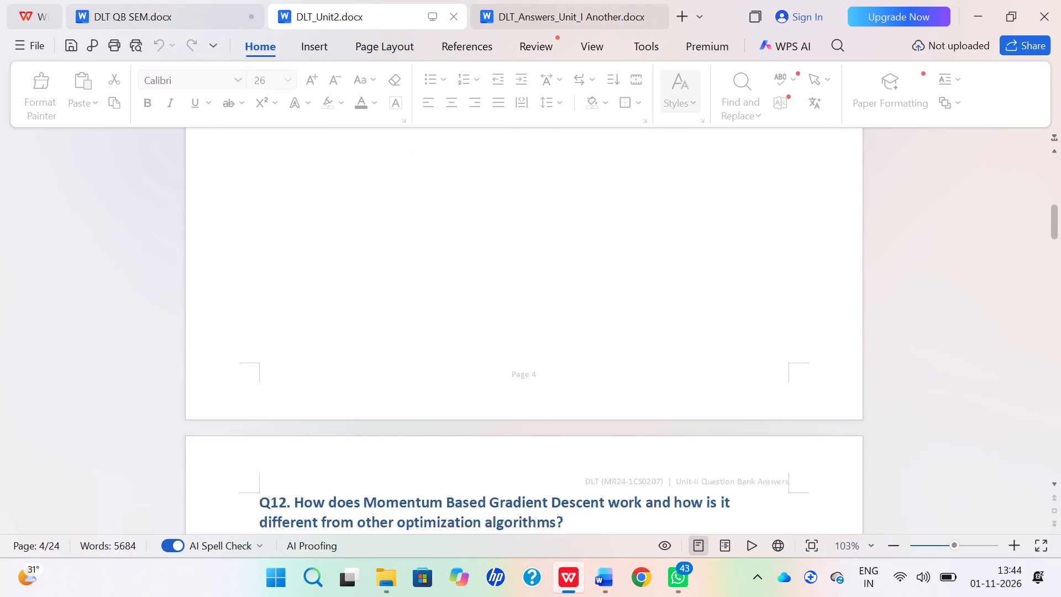
scroll(435, 293, down, 6)
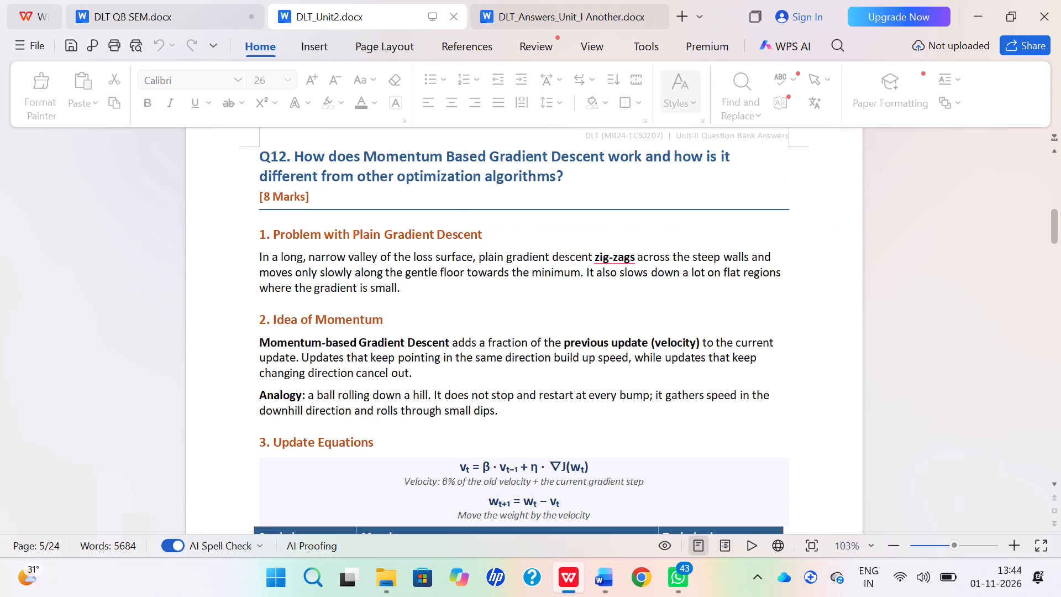
scroll(435, 293, down, 2)
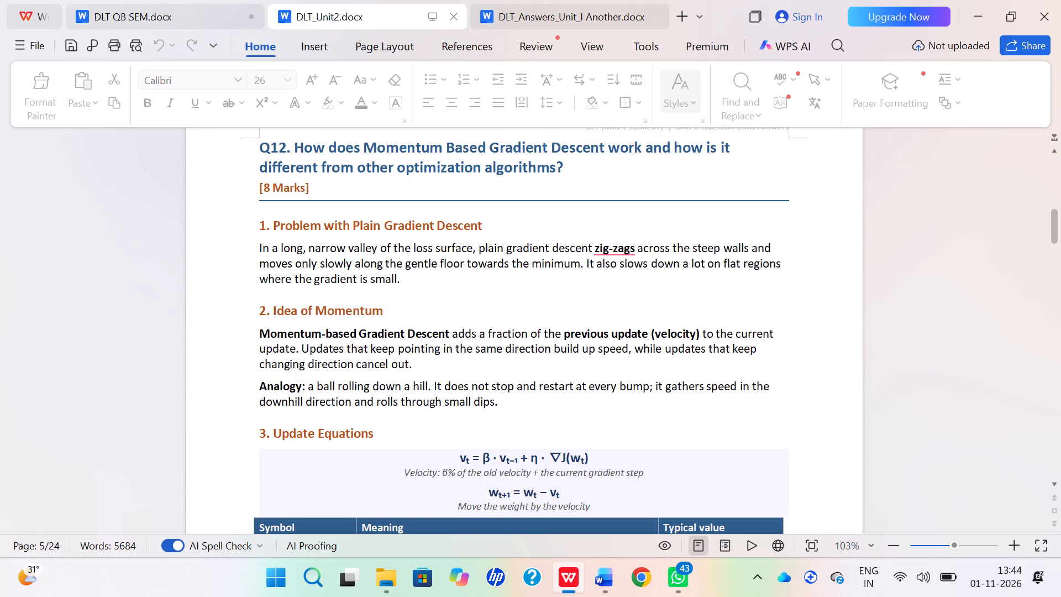
scroll(435, 293, down, 1)
scroll(440, 319, up, 1)
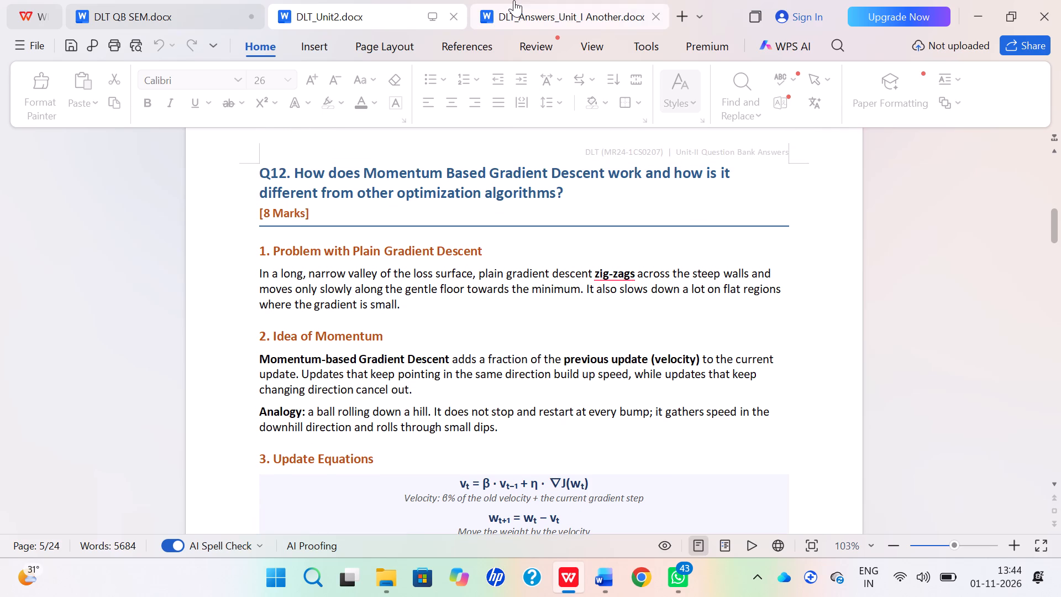
Look through DLT_Answers_Unit_I Another for an answer on Momentum Based Gradient Descent.
click(514, 0)
scroll(474, 390, down, 8)
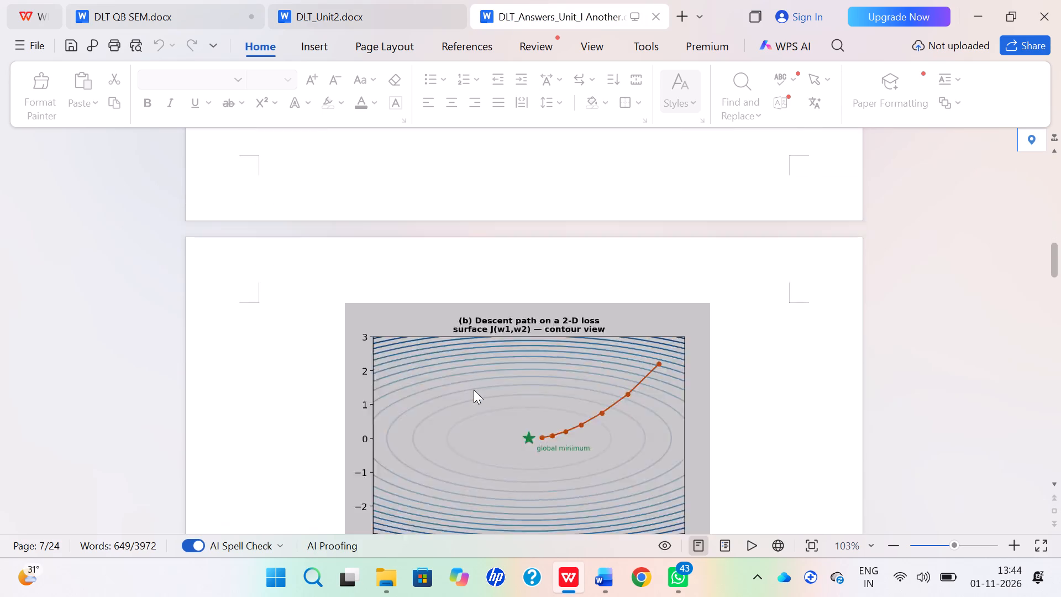
scroll(474, 390, down, 8)
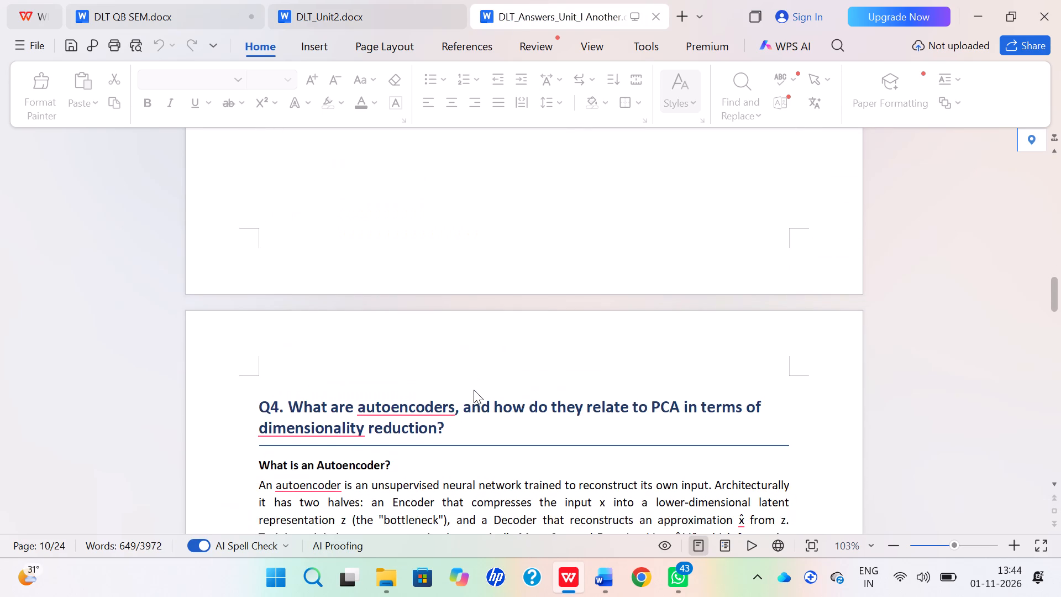
scroll(474, 390, down, 8)
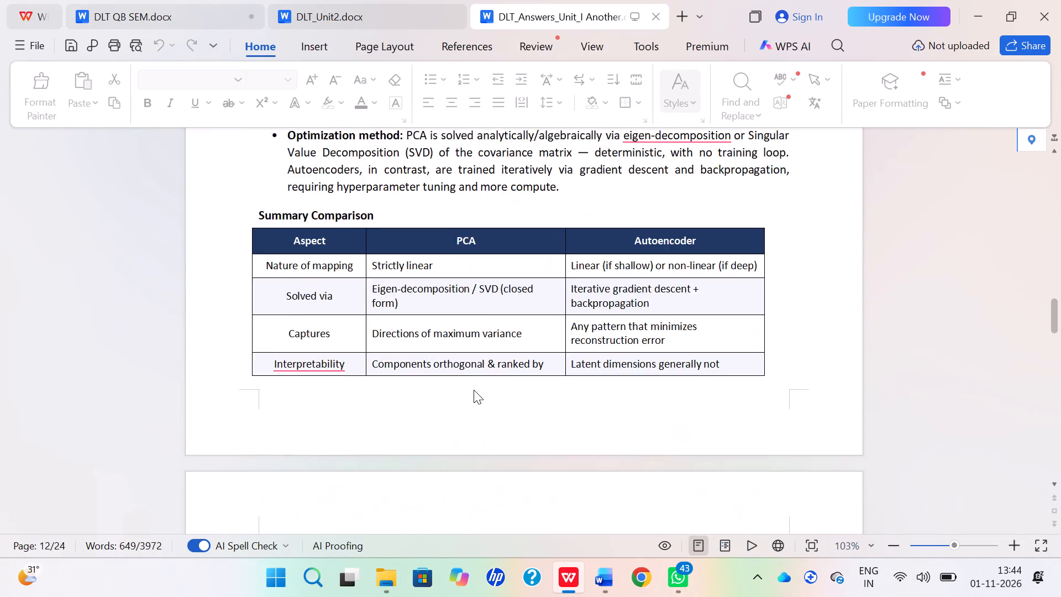
scroll(474, 390, down, 3)
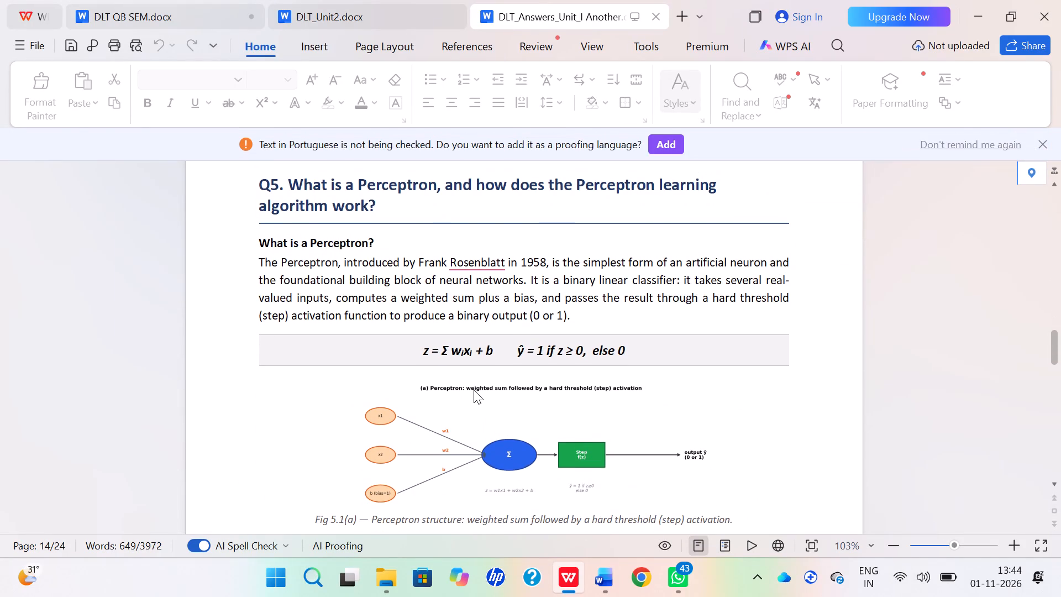
scroll(474, 390, down, 9)
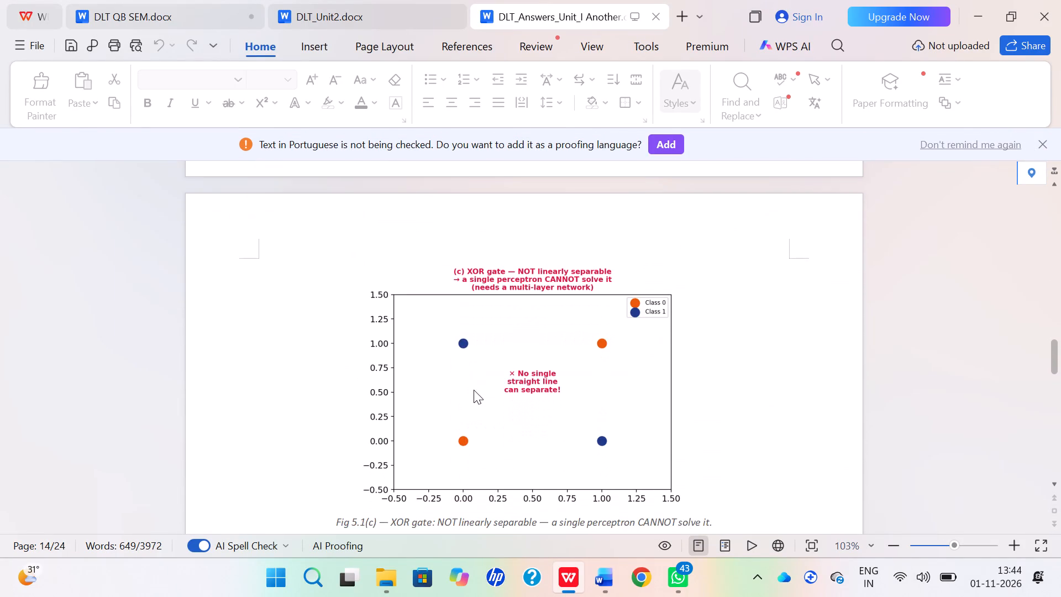
scroll(474, 390, down, 5)
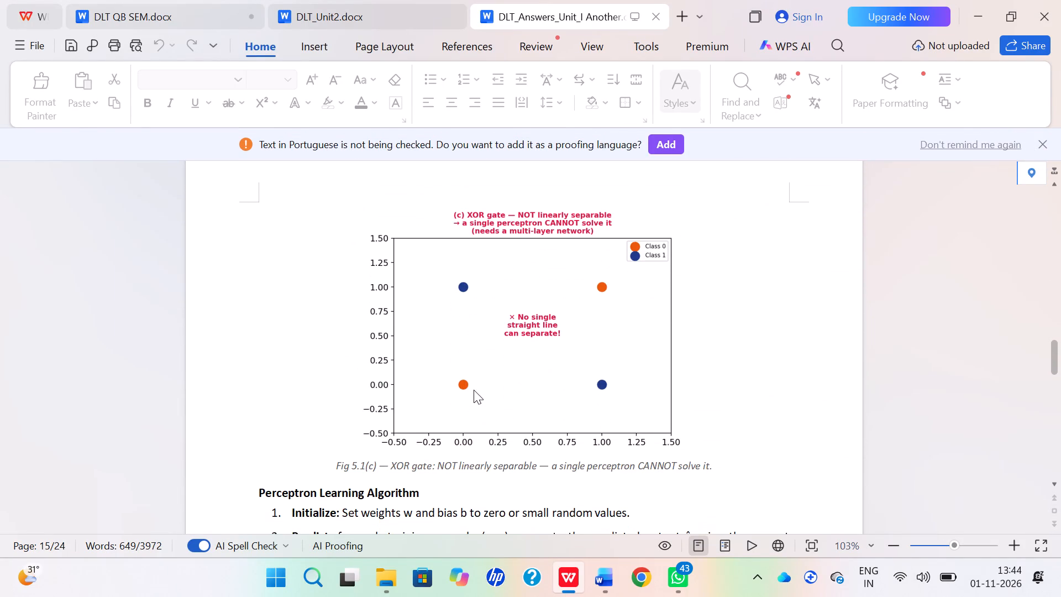
scroll(474, 390, down, 14)
scroll(474, 390, up, 1)
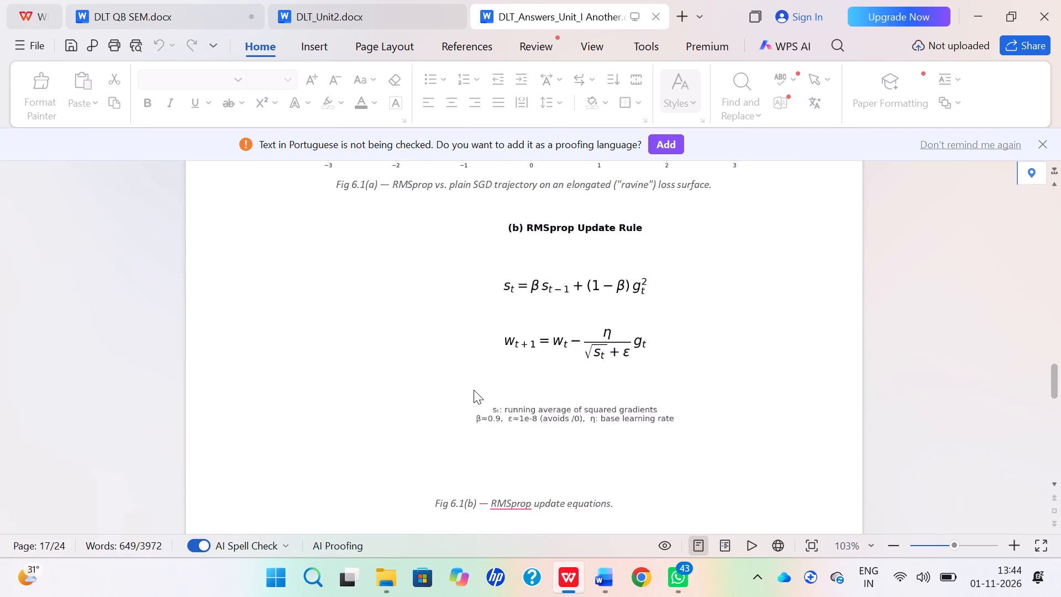
scroll(474, 390, down, 7)
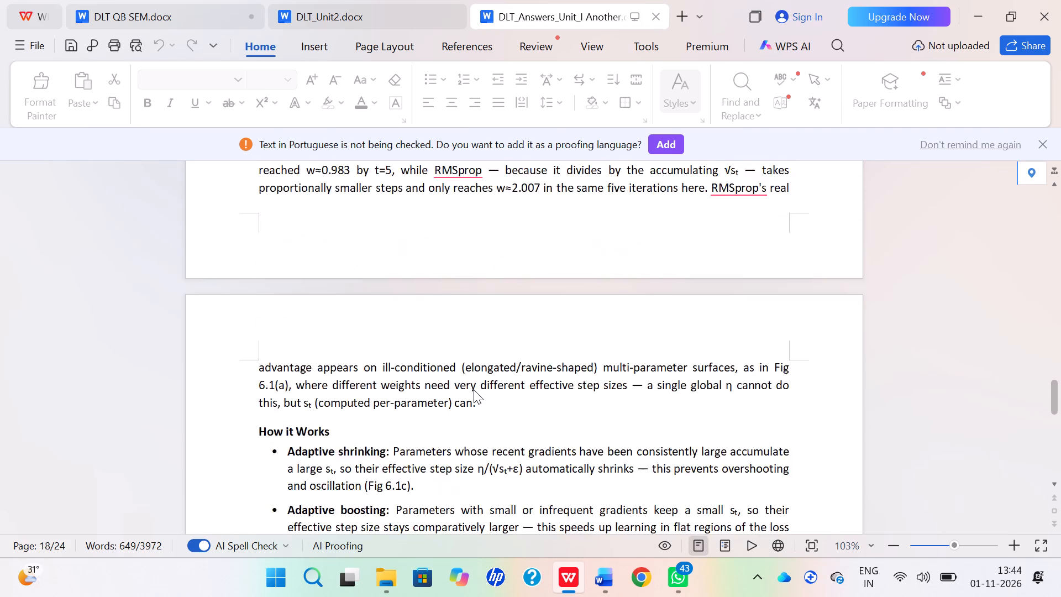
scroll(474, 390, down, 5)
Return to DLT_Unit2 and read through the Q12 momentum answer, from the plain gradient descent problem to the comparison table.
click(354, 0)
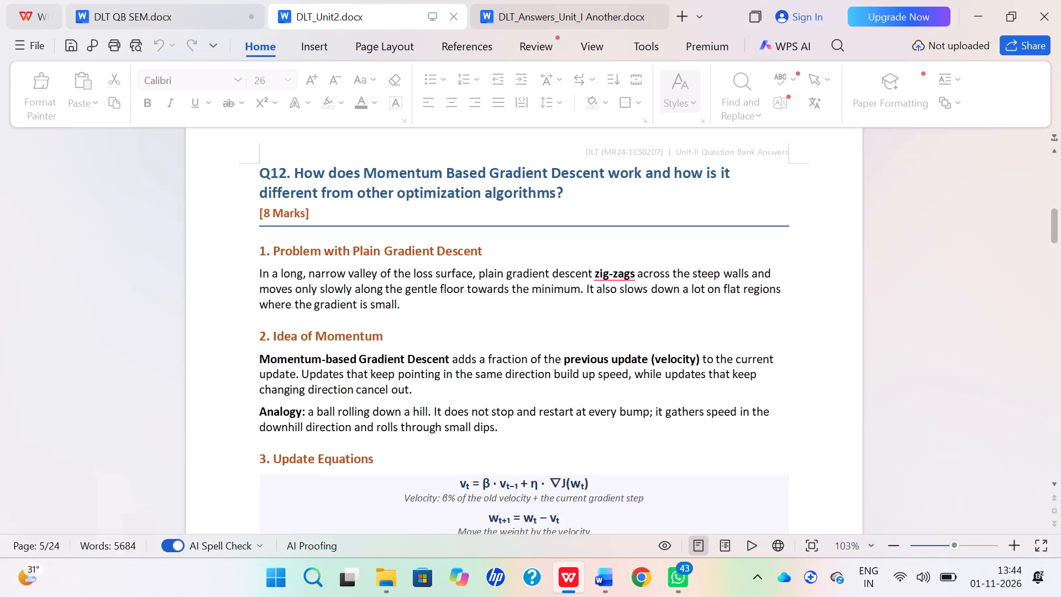
scroll(274, 268, down, 3)
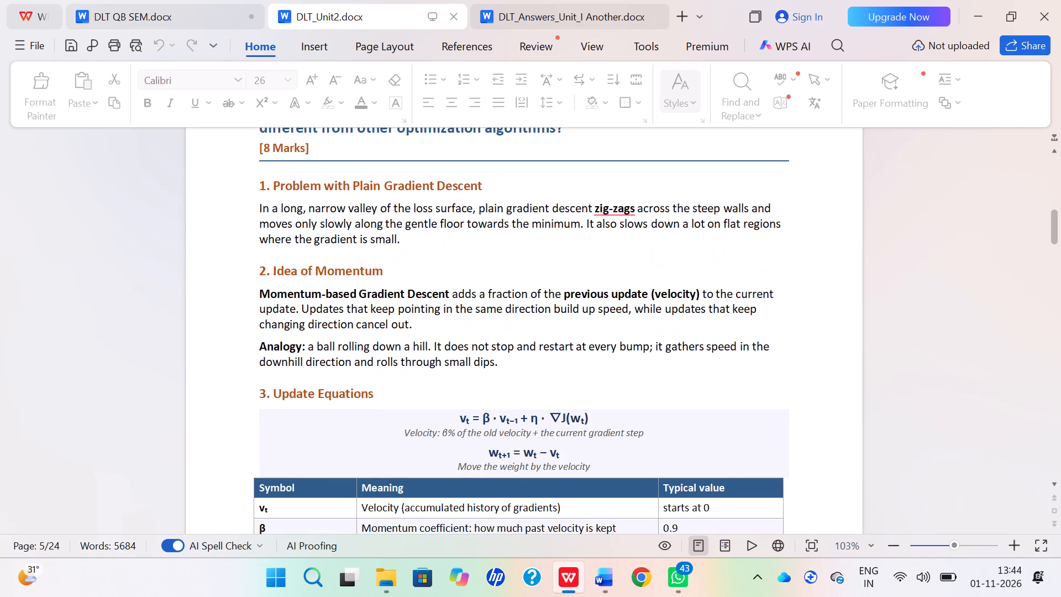
scroll(274, 268, down, 5)
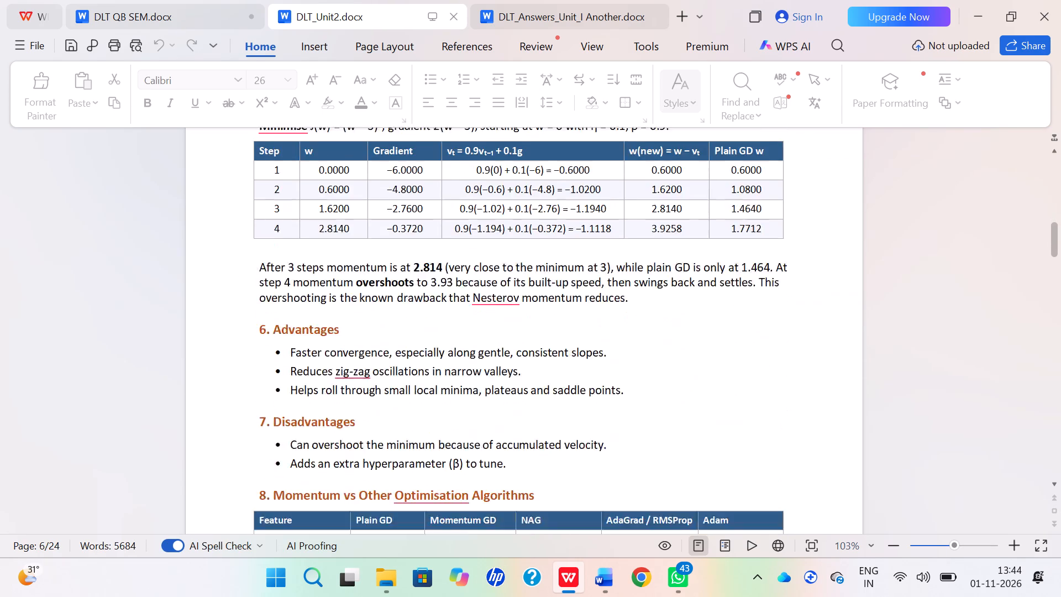
scroll(274, 268, down, 6)
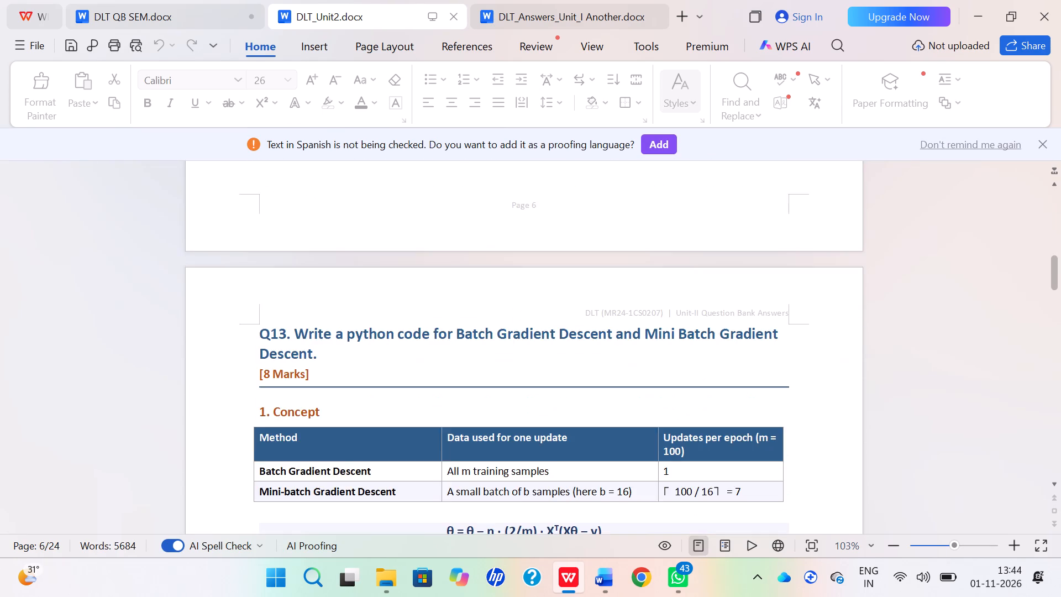
scroll(274, 268, up, 6)
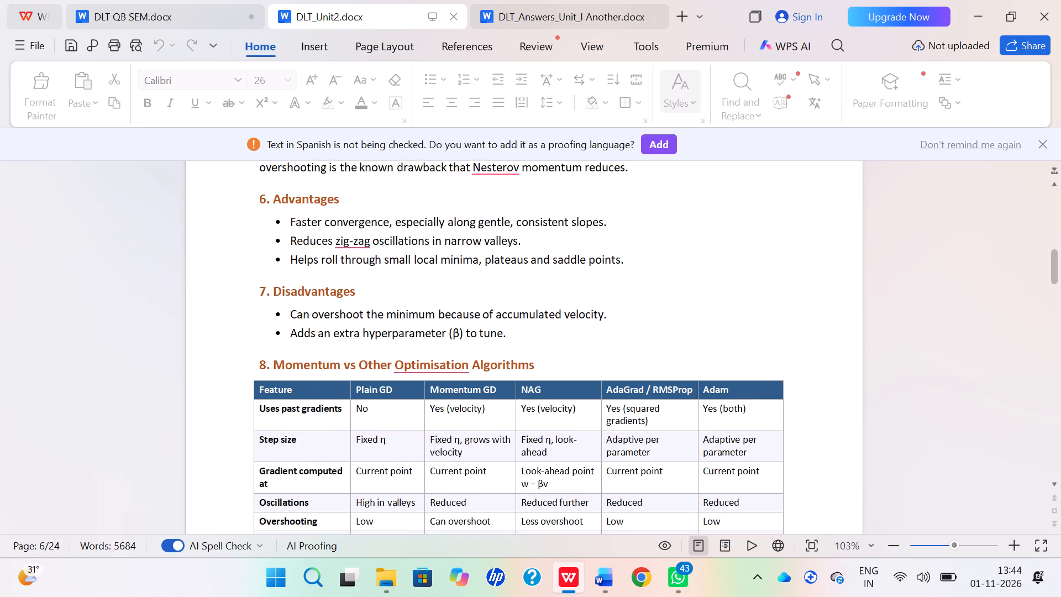
scroll(274, 268, up, 3)
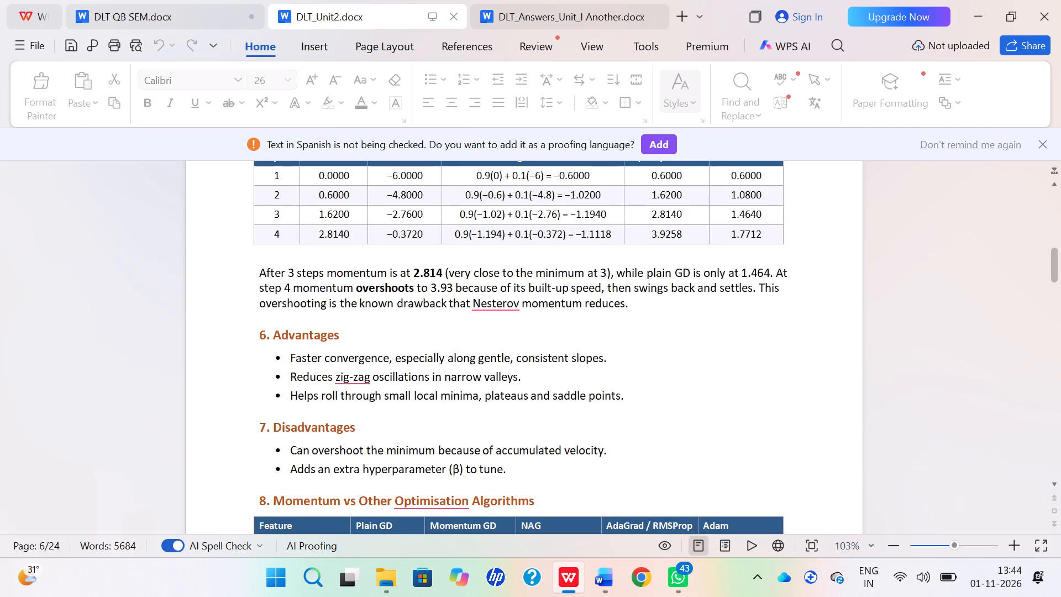
scroll(274, 268, up, 5)
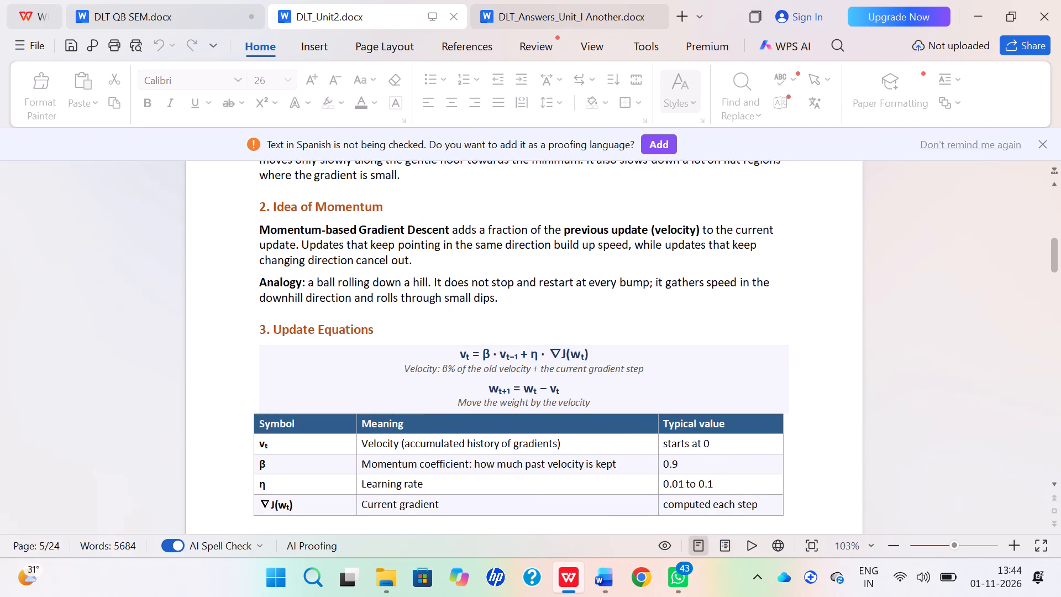
scroll(274, 268, up, 2)
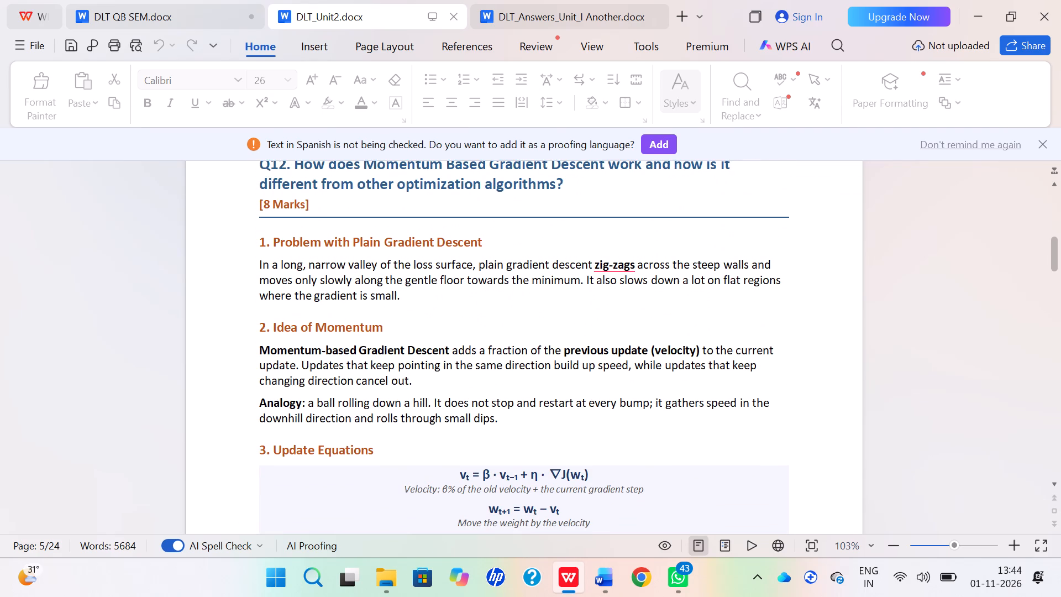
scroll(274, 268, up, 1)
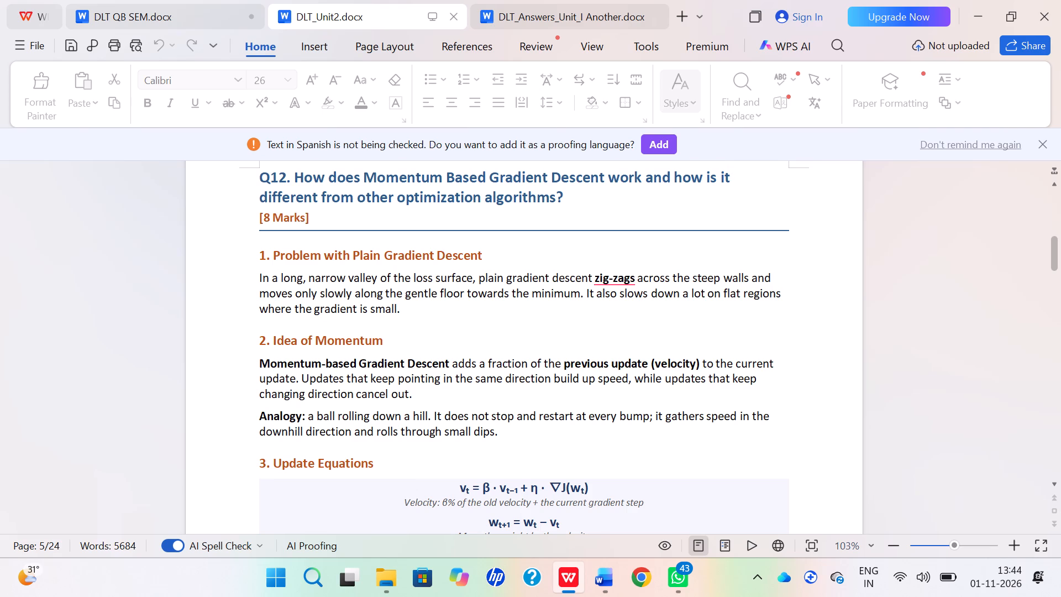
scroll(274, 268, down, 1)
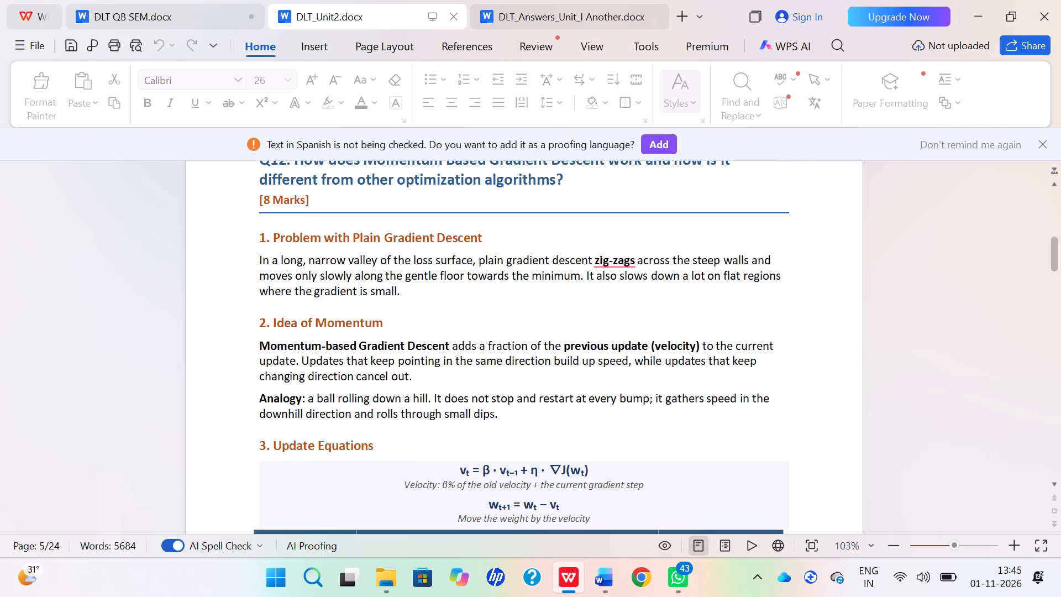
scroll(274, 268, down, 1)
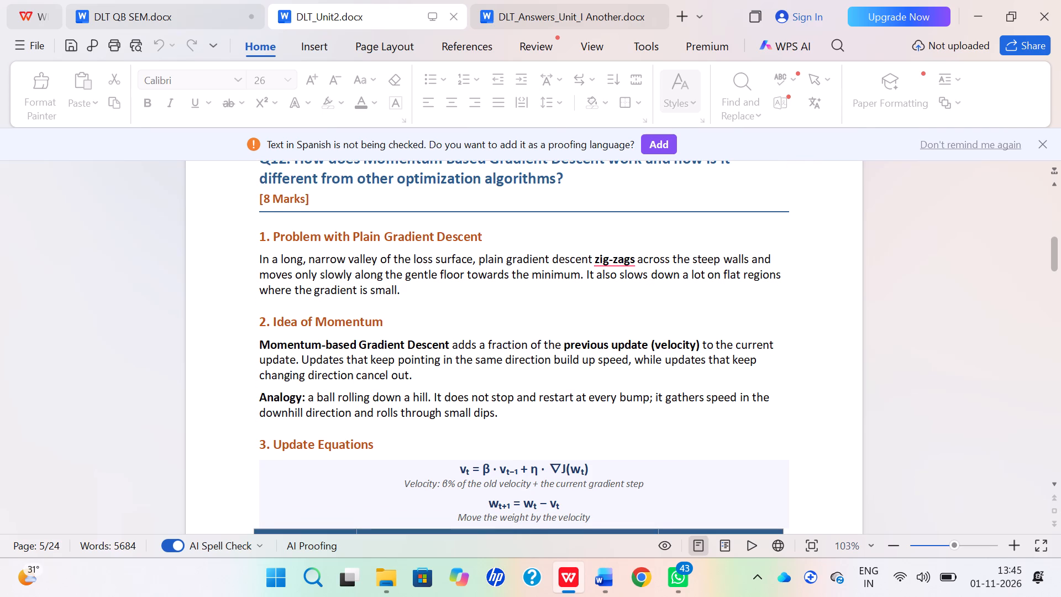
scroll(274, 268, down, 3)
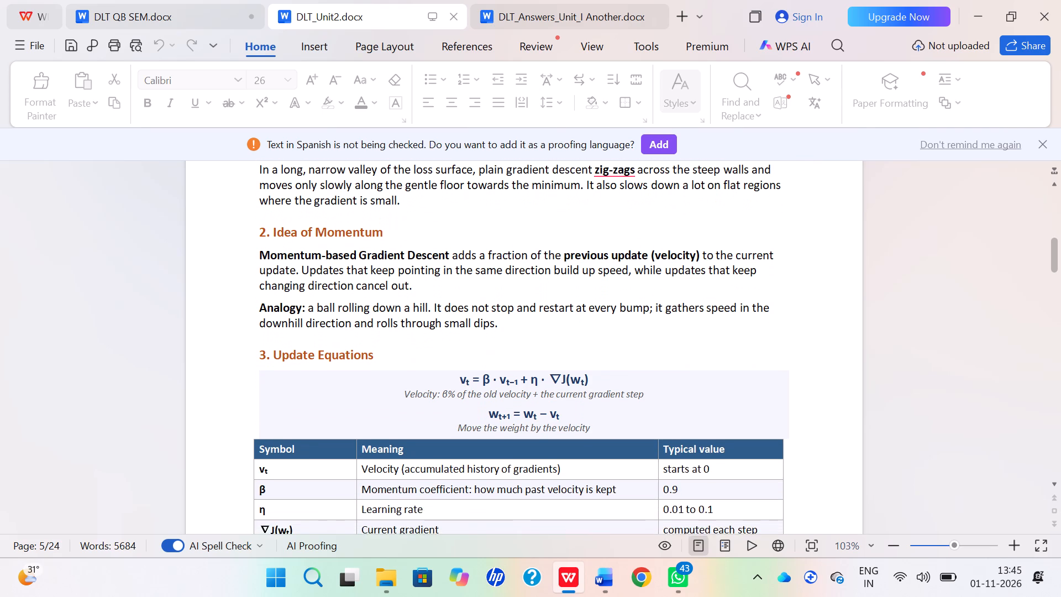
scroll(274, 268, down, 1)
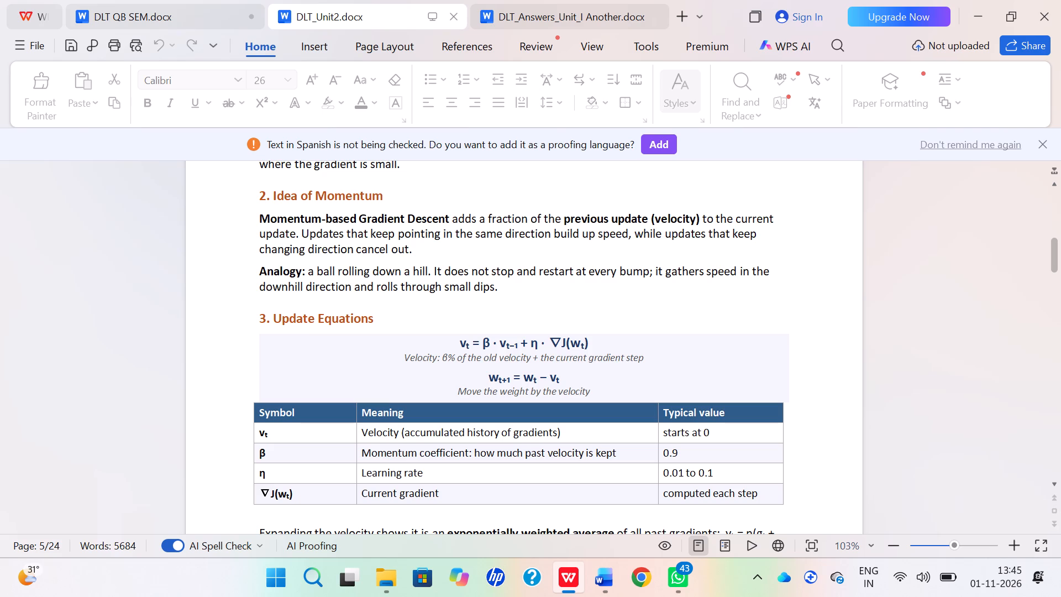
Copy the Q12 answer from "1. Problem with Plain Gradient Descent" through the end of the "Momentum vs Other Optimisation Algorithms" table.
scroll(279, 226, up, 2)
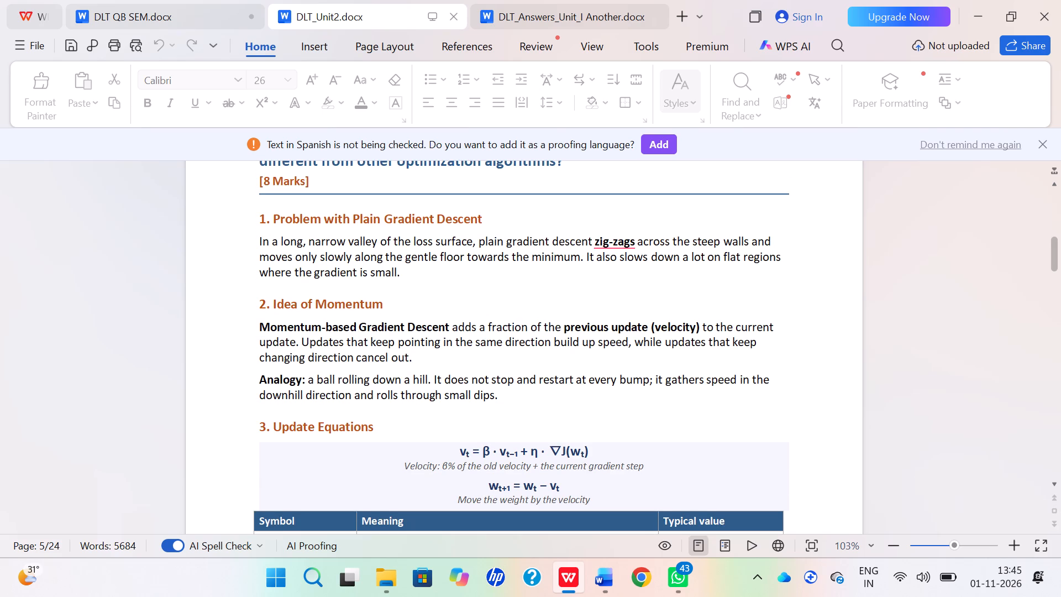
drag(260, 217, 283, 465)
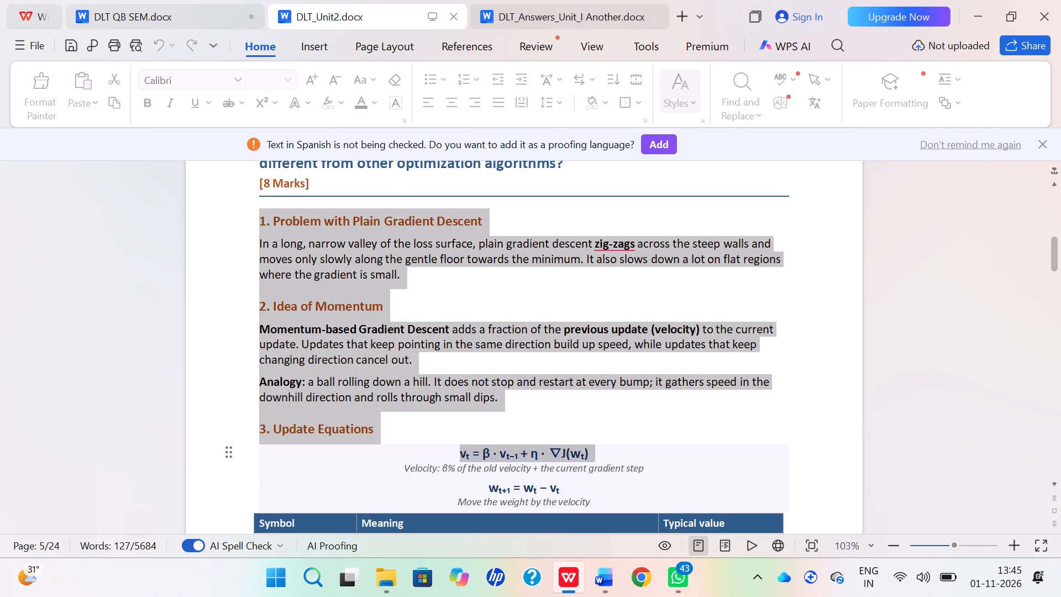
drag(283, 465, 366, 516)
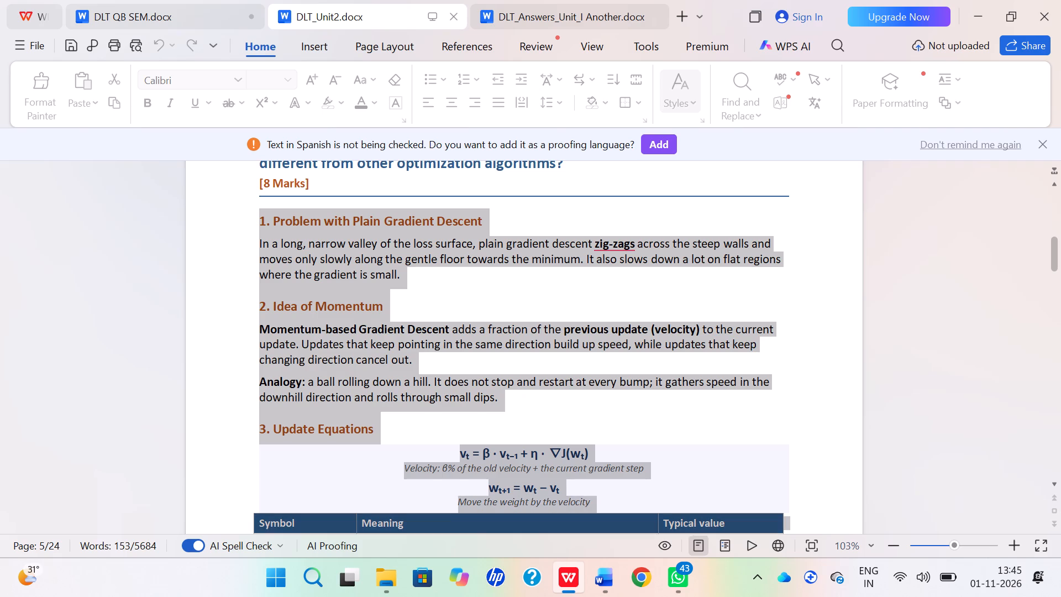
drag(366, 516, 502, 465)
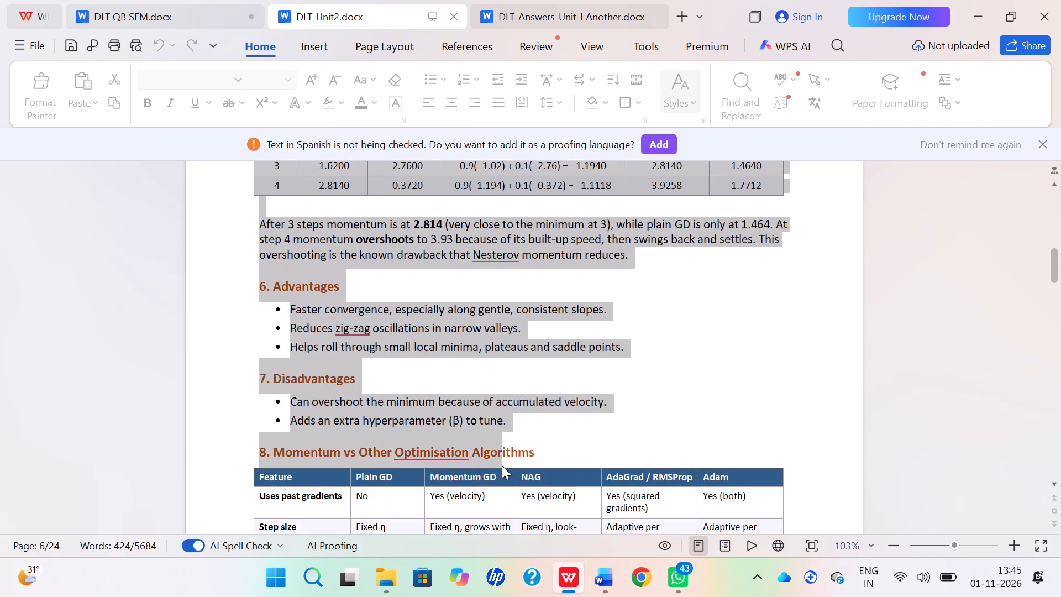
drag(502, 465, 771, 232)
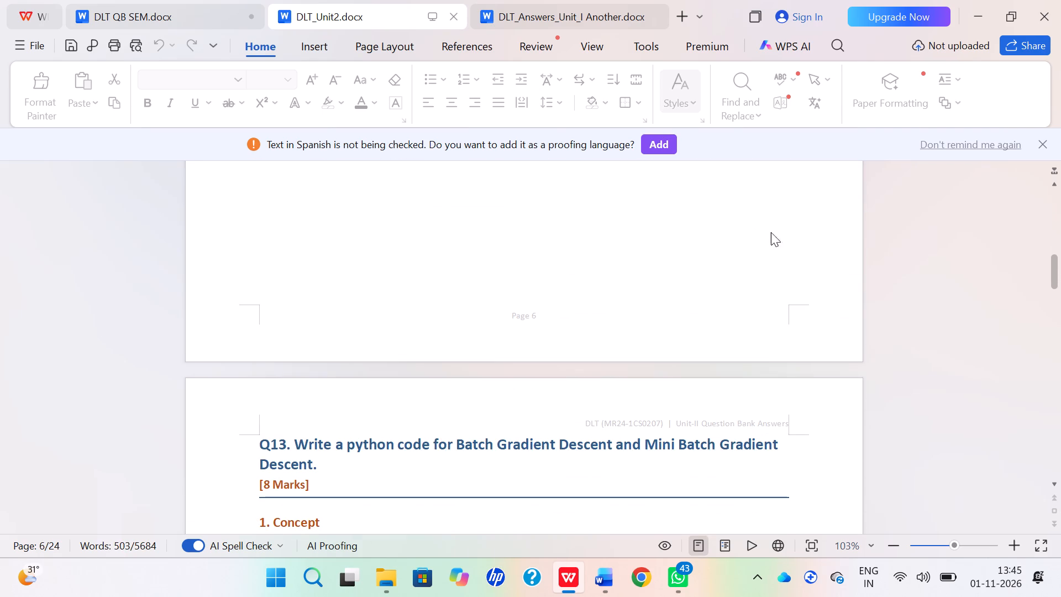
drag(771, 232, 756, 216)
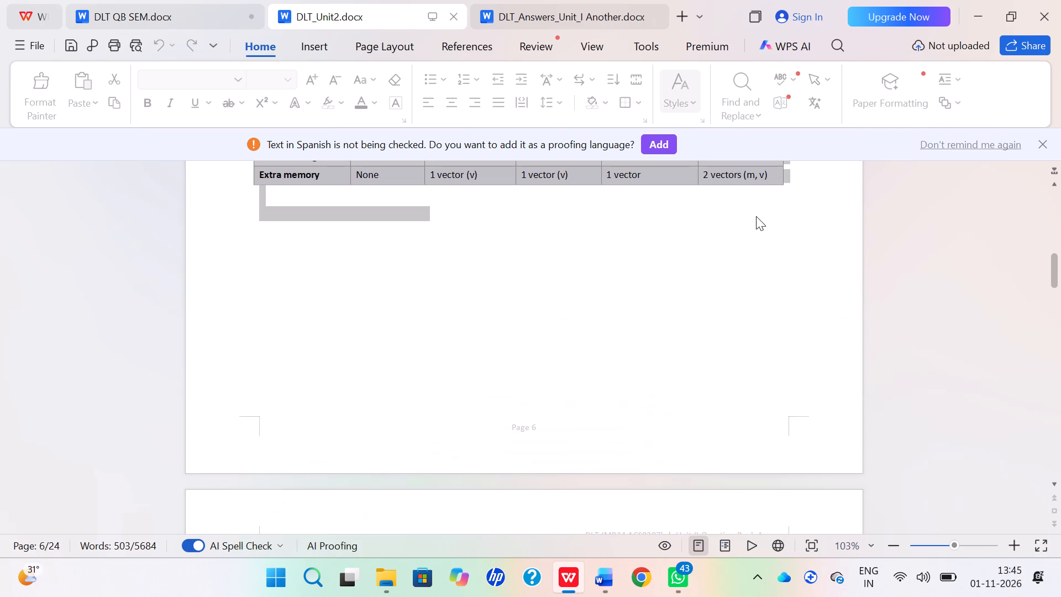
drag(756, 216, 859, 183)
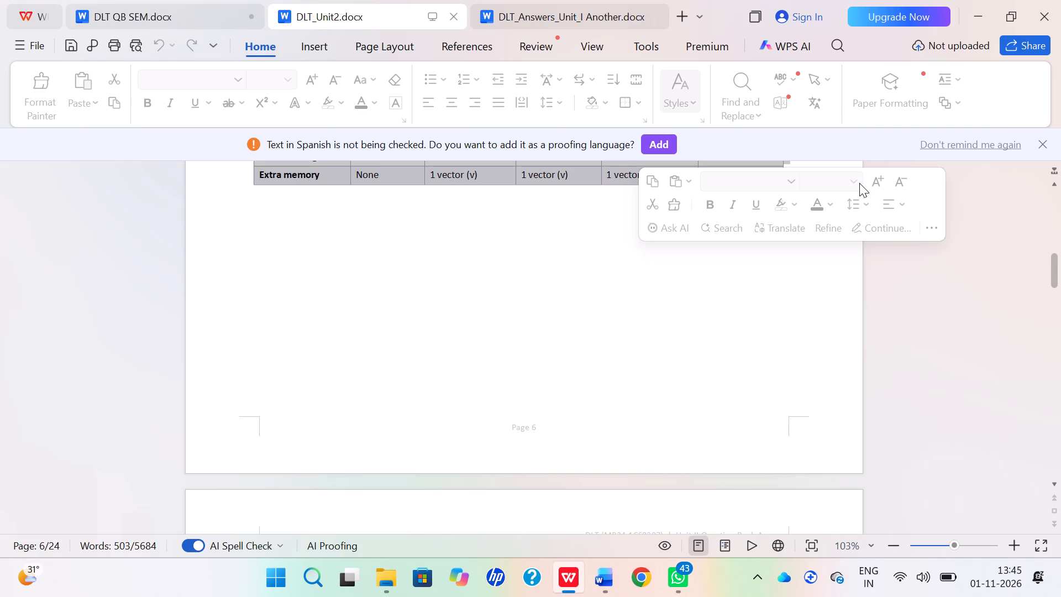
key(ctrl+c)
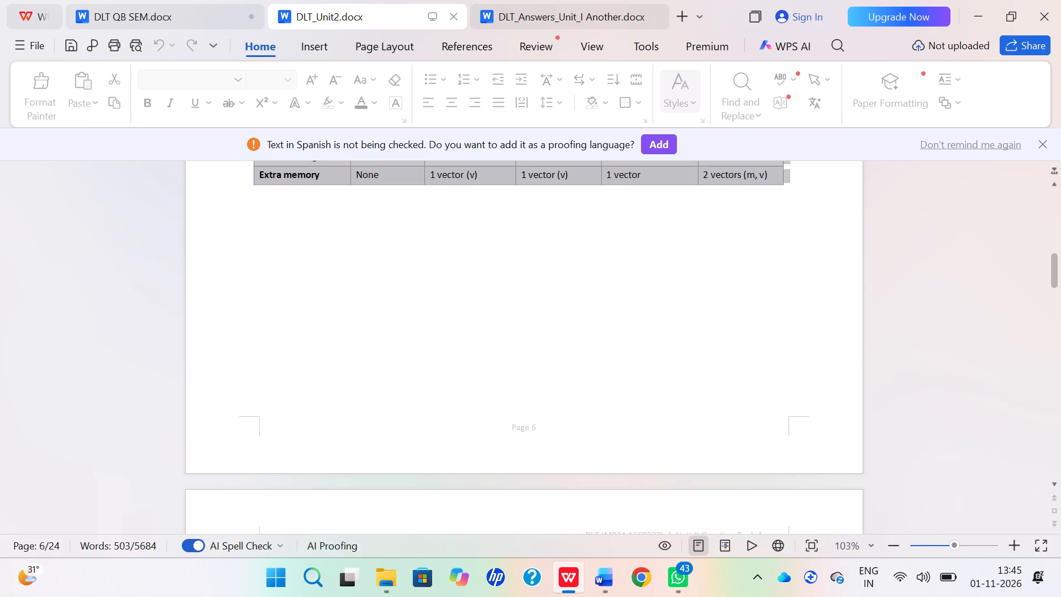
Switch to Word and paste the copied answer on a new non-bold line below question 12 in DL ALL UNITS FOR SEM.
click(603, 561)
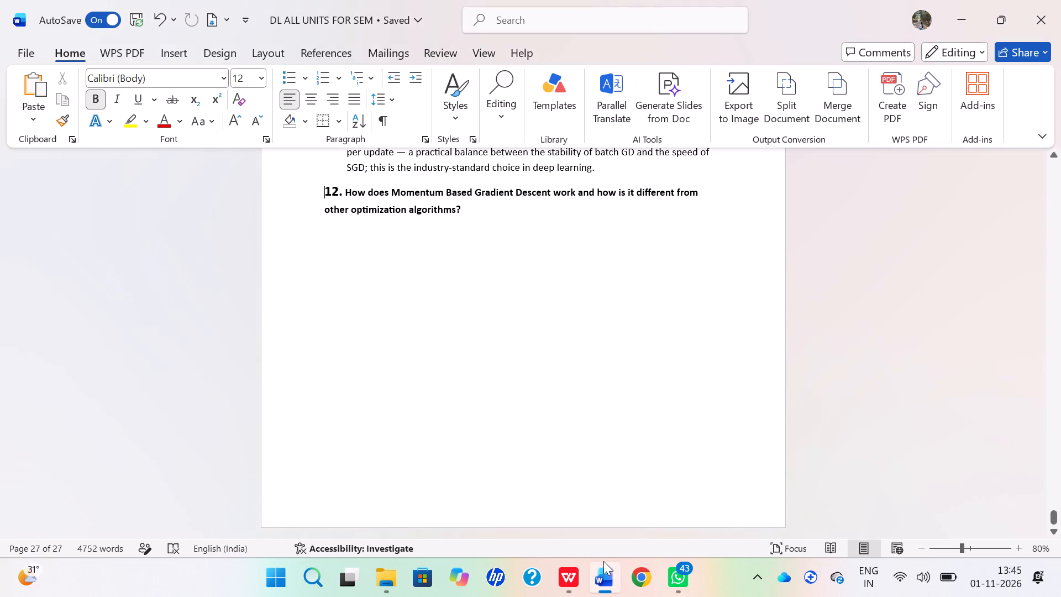
click(355, 239)
click(483, 211)
key(Return)
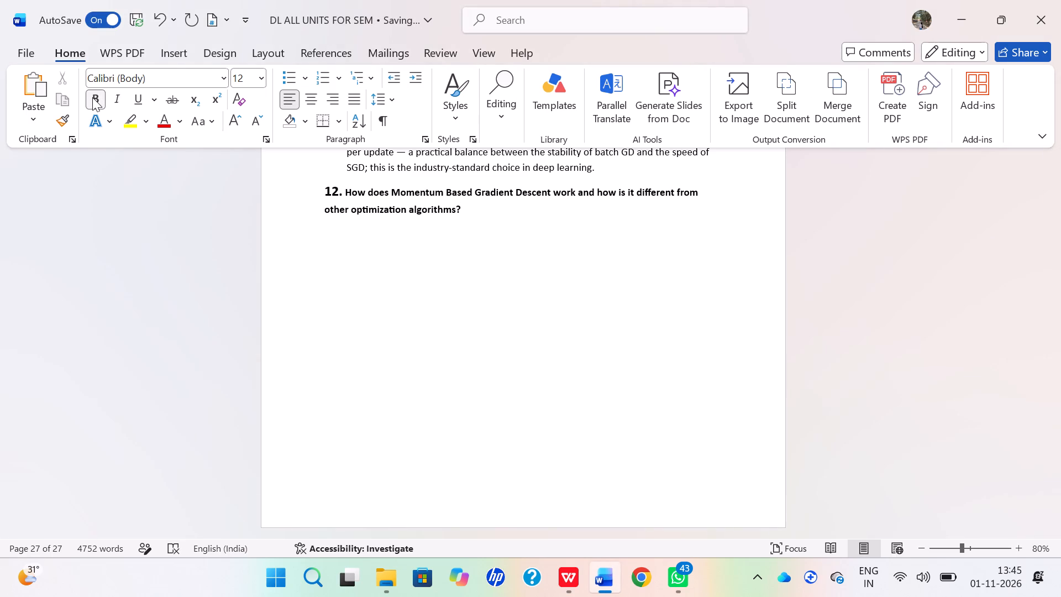
click(92, 97)
key(ctrl+v)
Review the pasted question 12 answer, checking its headings, equations, figure, worked example and how the tables break across pages.
scroll(92, 97, up, 4)
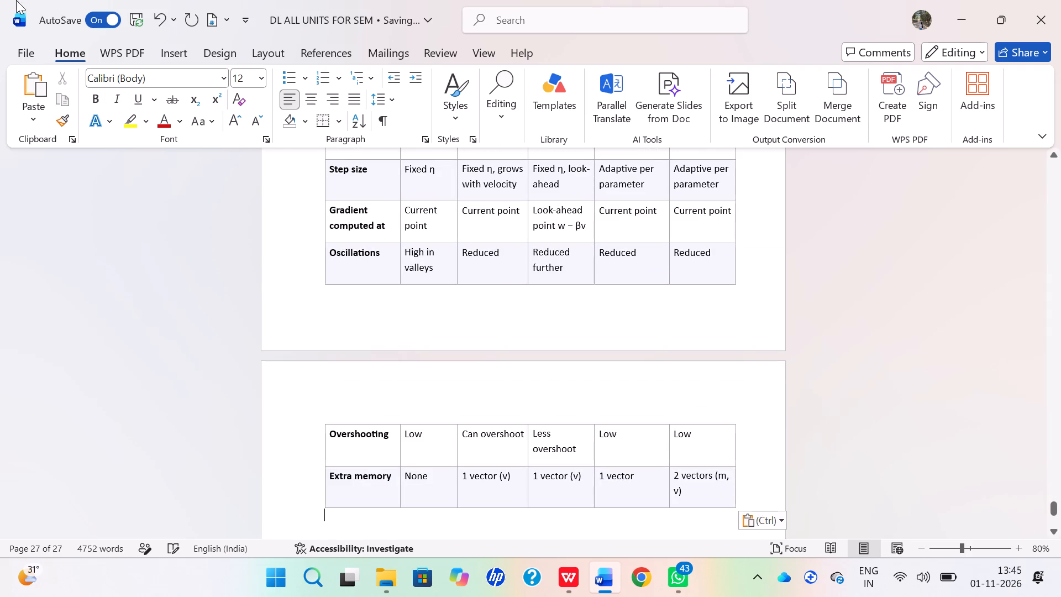
scroll(430, 415, up, 4)
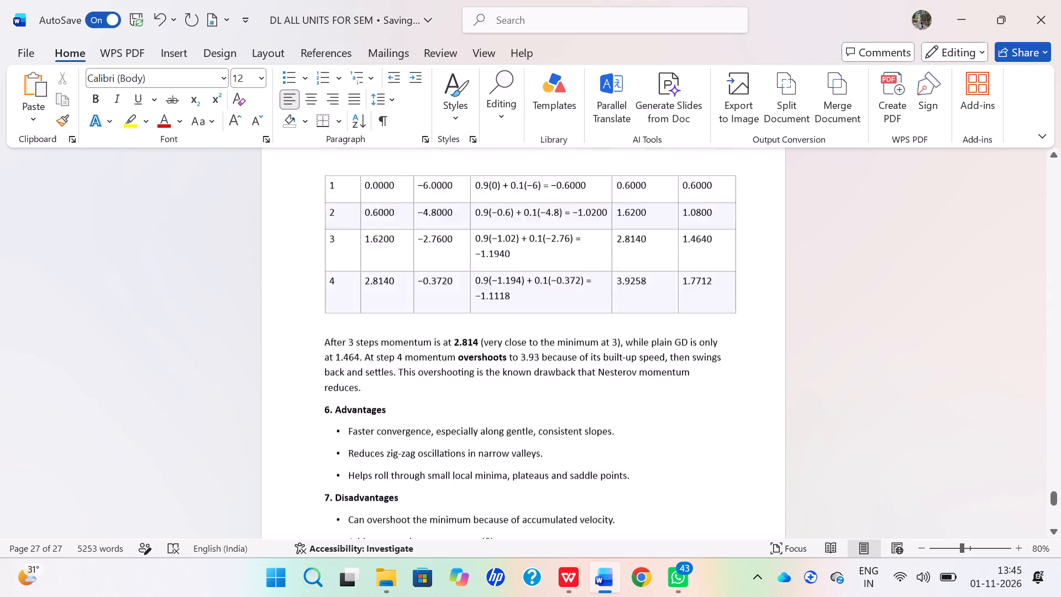
scroll(430, 415, up, 10)
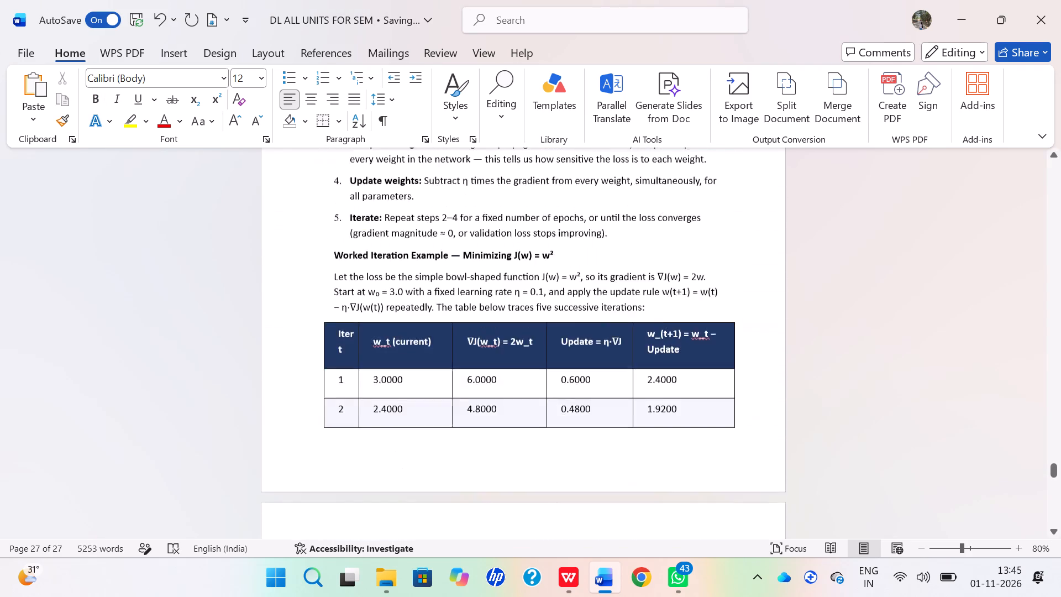
scroll(430, 415, up, 8)
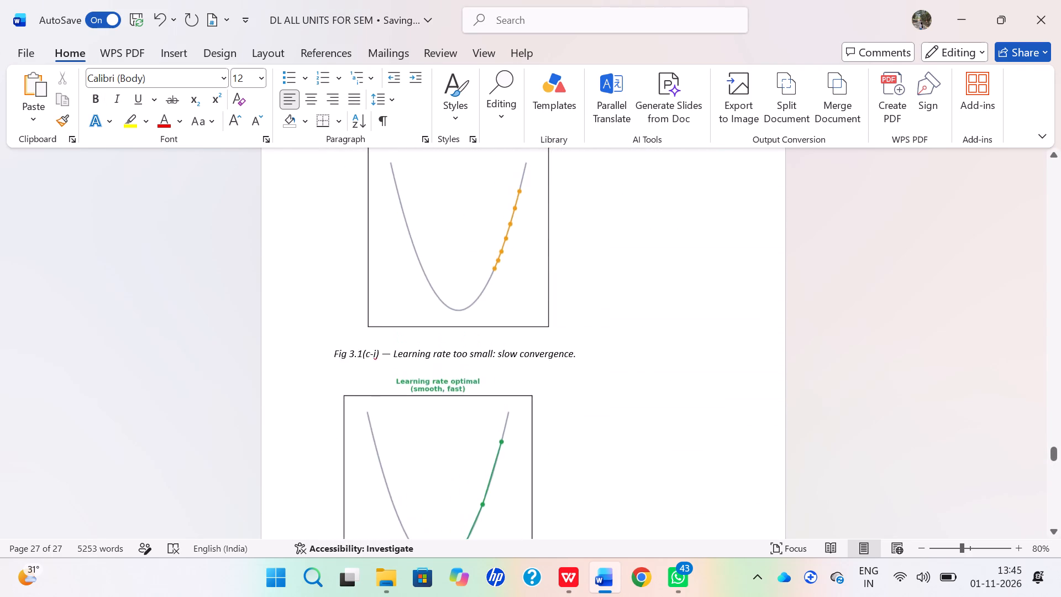
scroll(430, 415, up, 1)
scroll(430, 415, down, 4)
scroll(430, 415, up, 1)
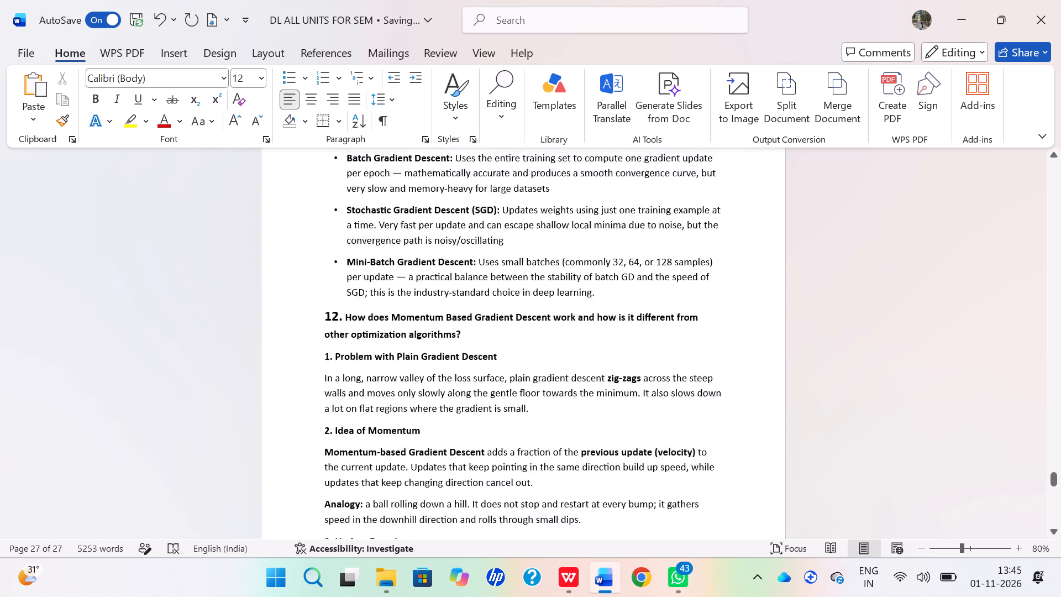
scroll(430, 415, down, 2)
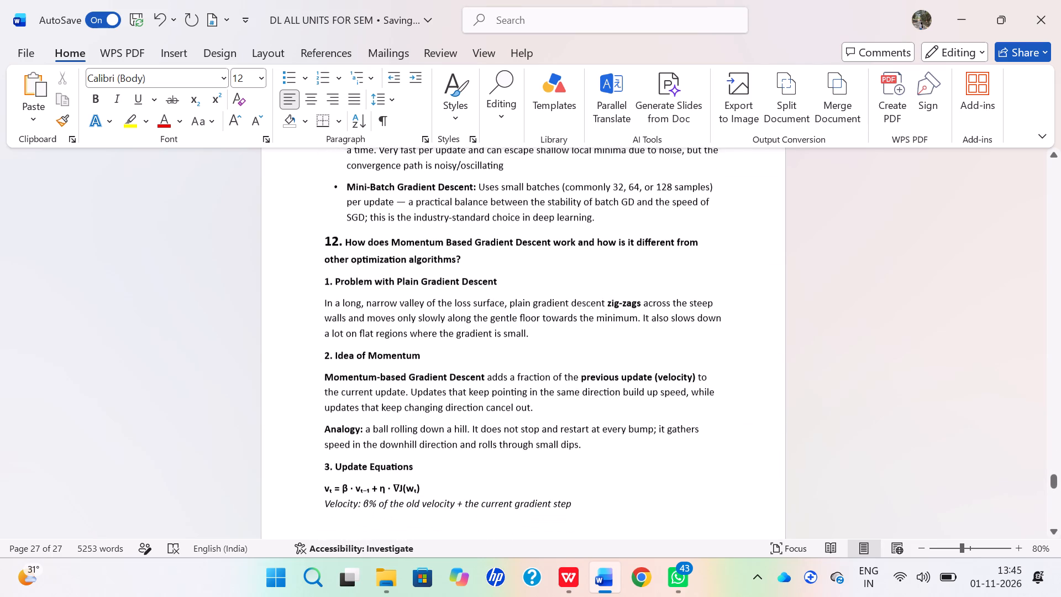
scroll(430, 415, down, 2)
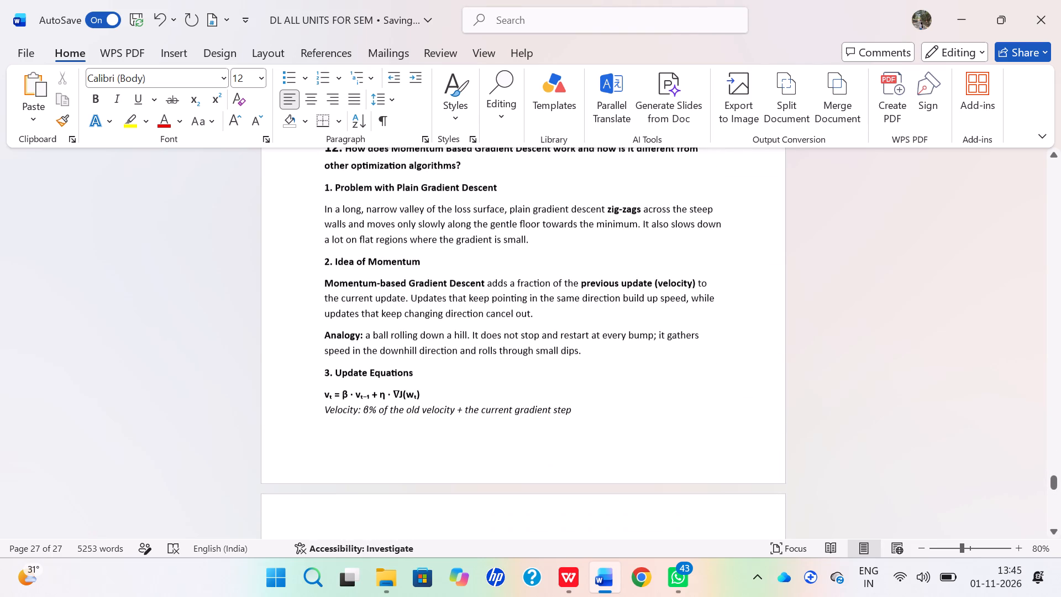
scroll(430, 415, down, 5)
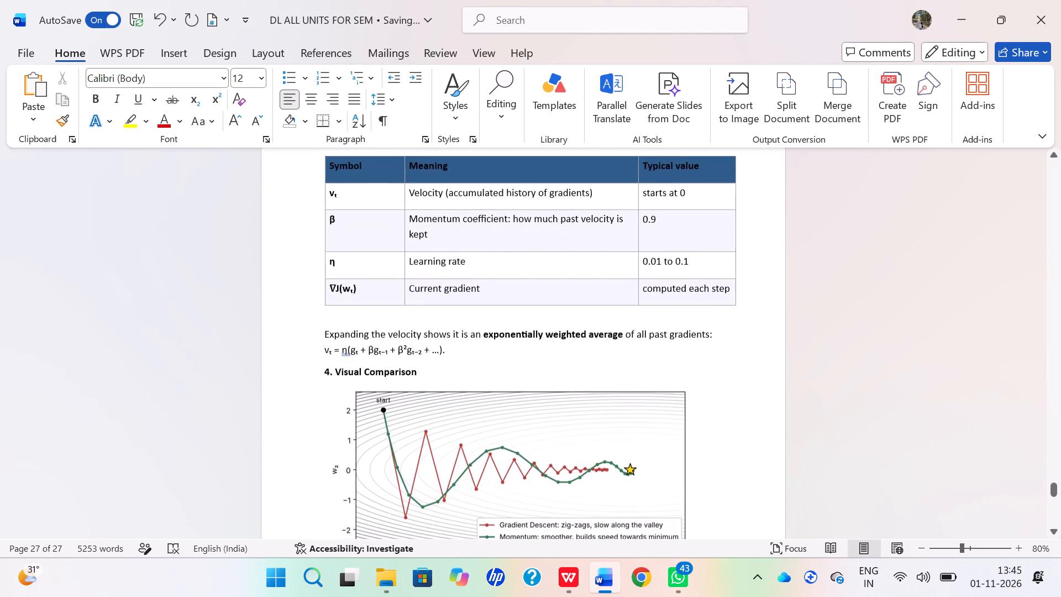
scroll(430, 415, down, 6)
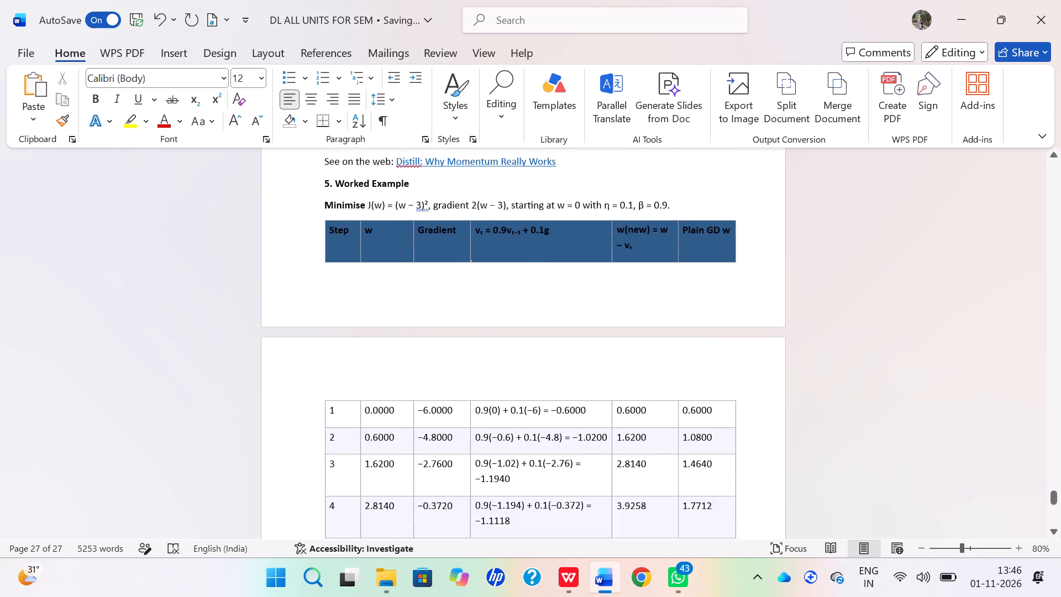
Start a new line numbered "13." below the momentum comparison table at the end of DL ALL UNITS FOR SEM.
scroll(430, 415, down, 7)
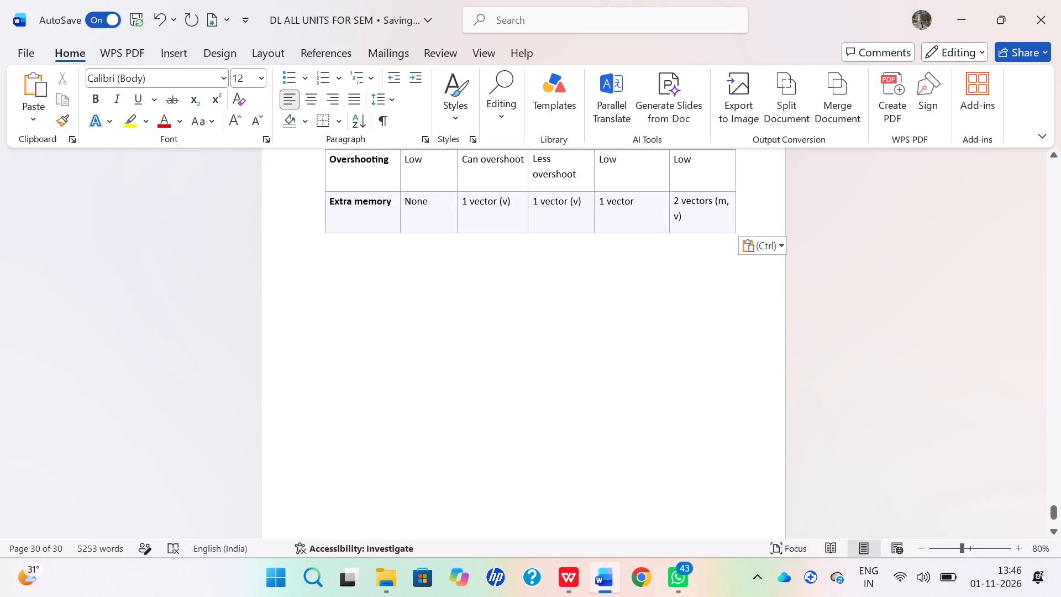
click(311, 259)
key(Return)
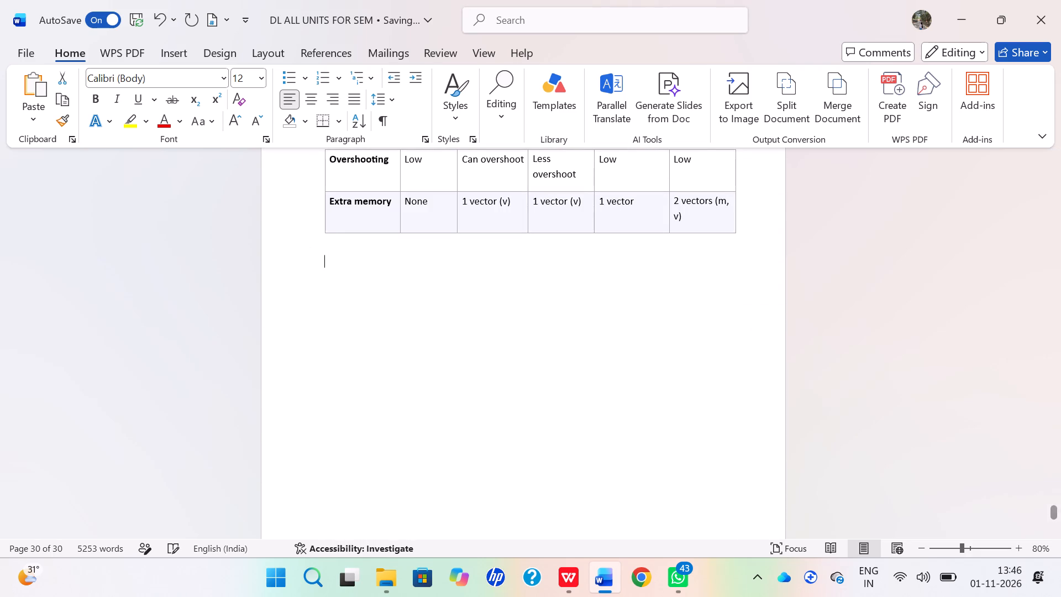
text(13)
key(period)
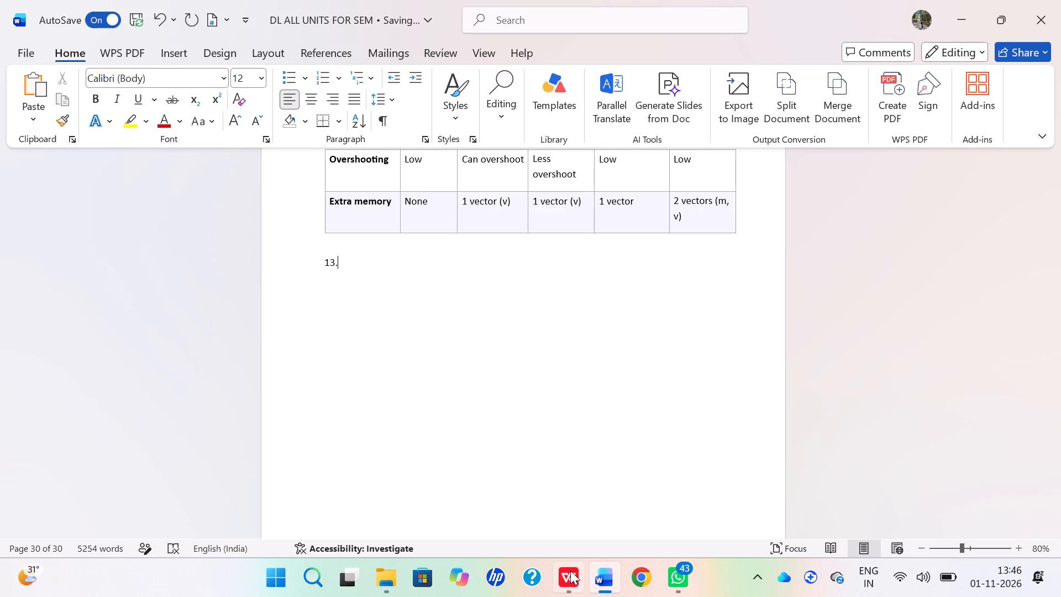
Switch to WPS Office and check the Unit-II questions following question 12 in DLT QB SEM.
click(570, 570)
click(181, 0)
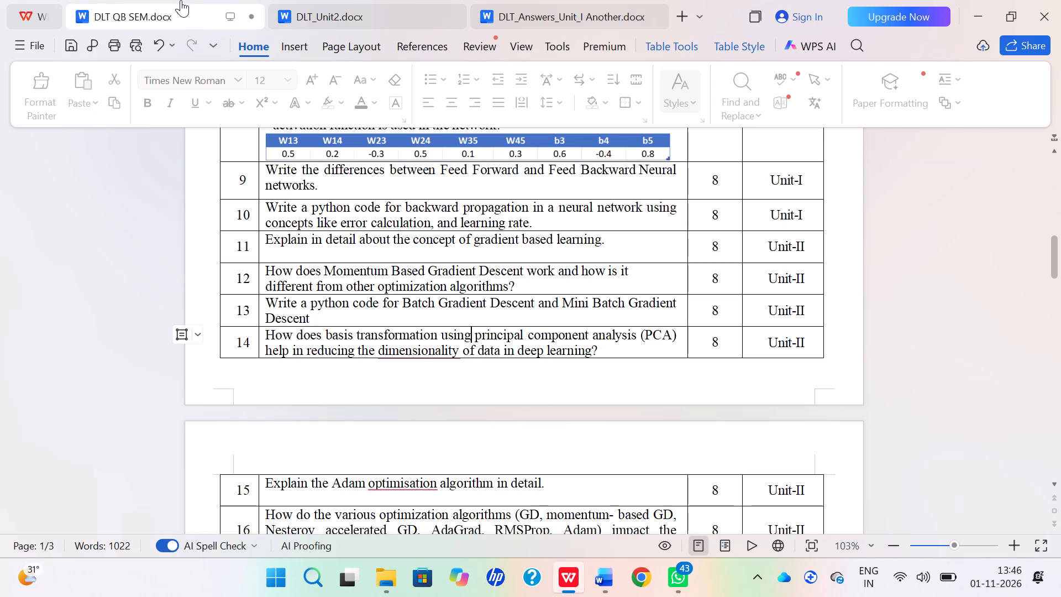
scroll(389, 263, down, 2)
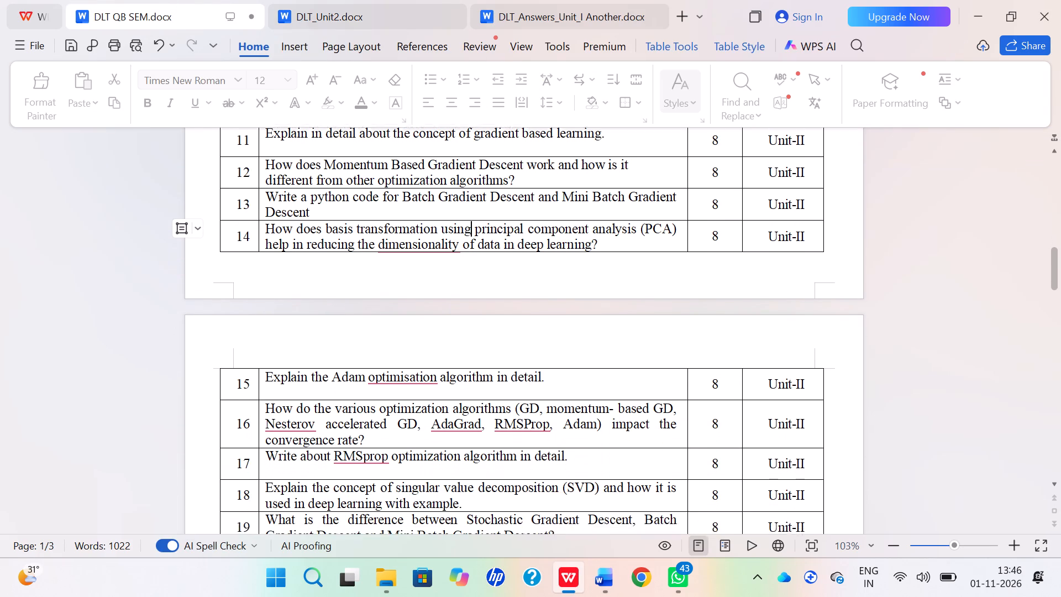
scroll(389, 263, down, 1)
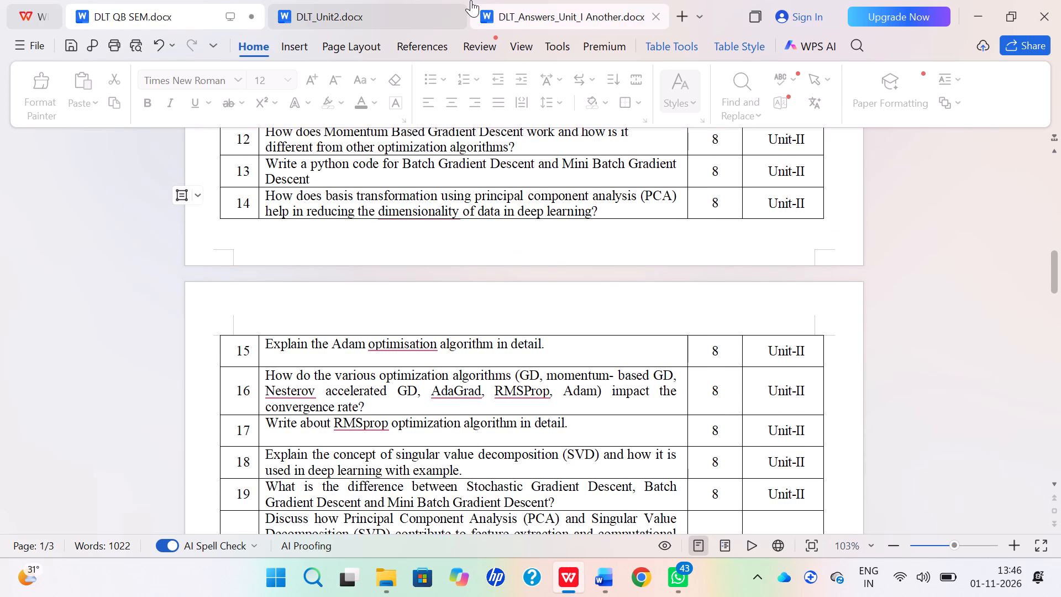
drag(471, 0, 465, 0)
click(387, 0)
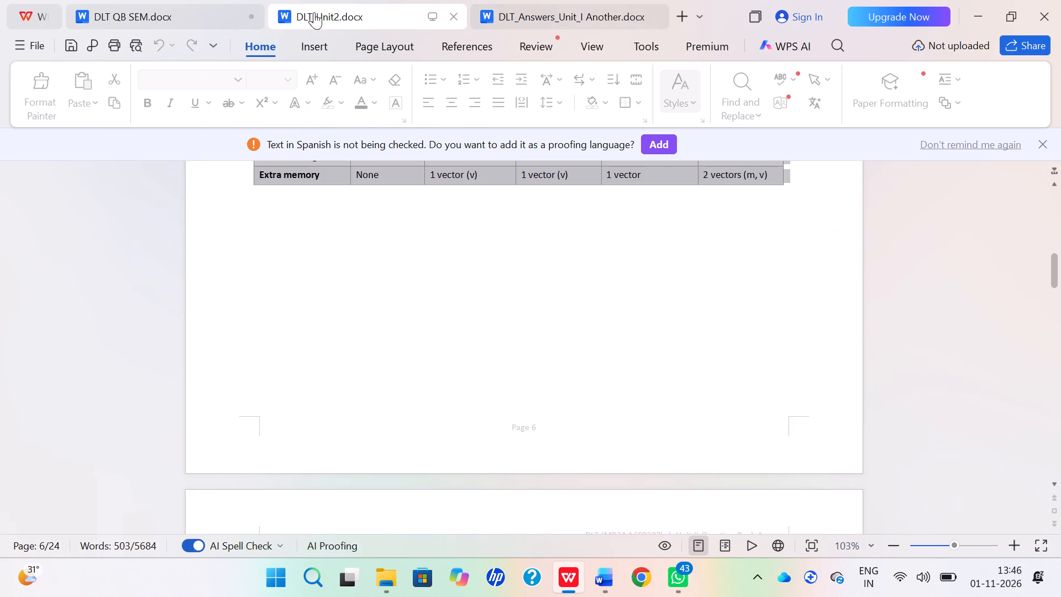
click(209, 0)
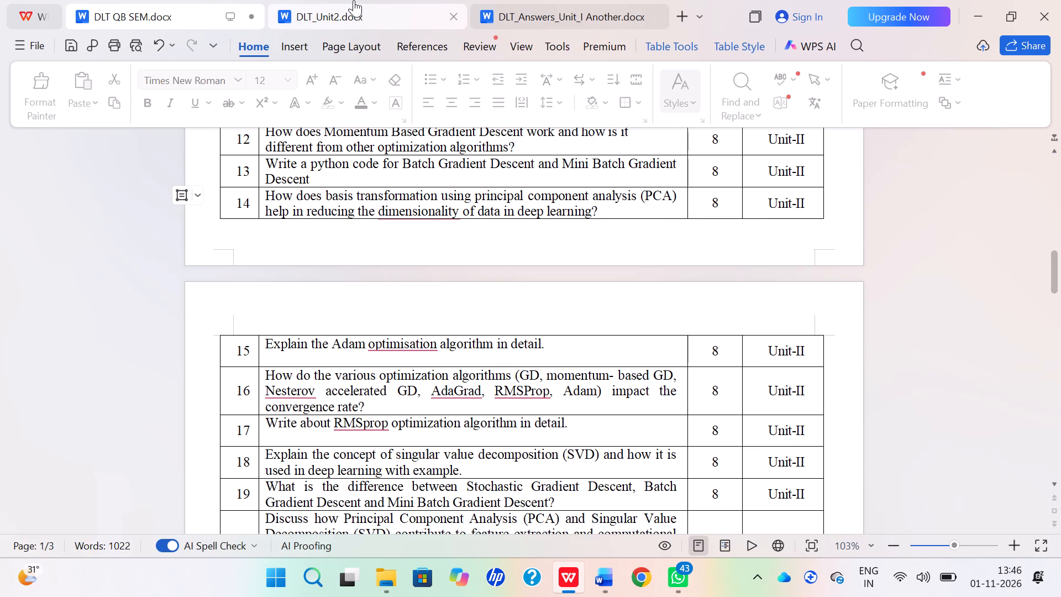
Read through the Q13 Batch and Mini-Batch Gradient Descent answer in DLT_Unit2, from the concept table through the Python code and output.
click(354, 0)
scroll(338, 365, down, 4)
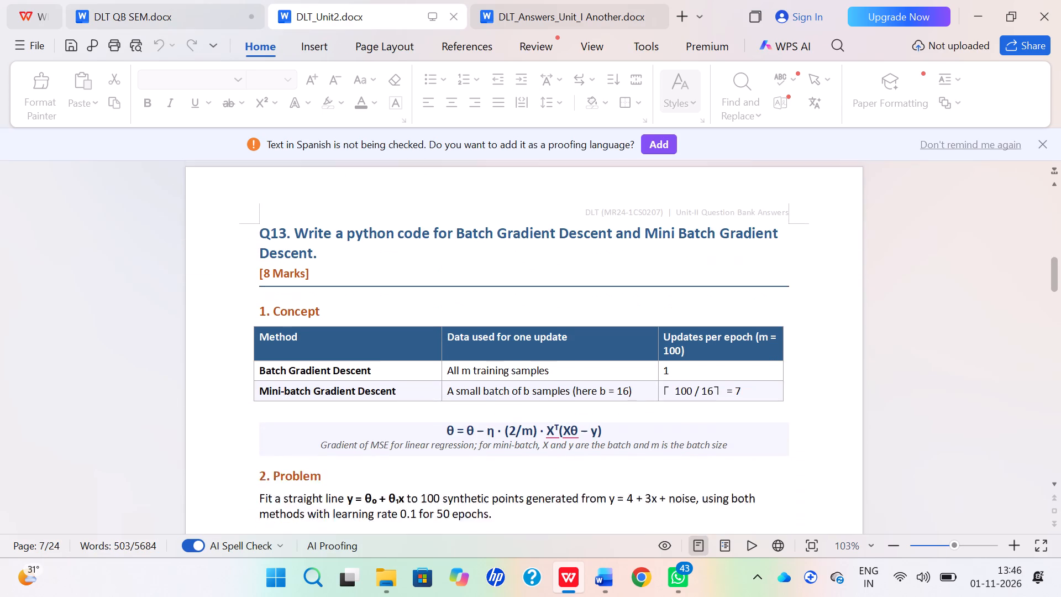
scroll(338, 365, down, 6)
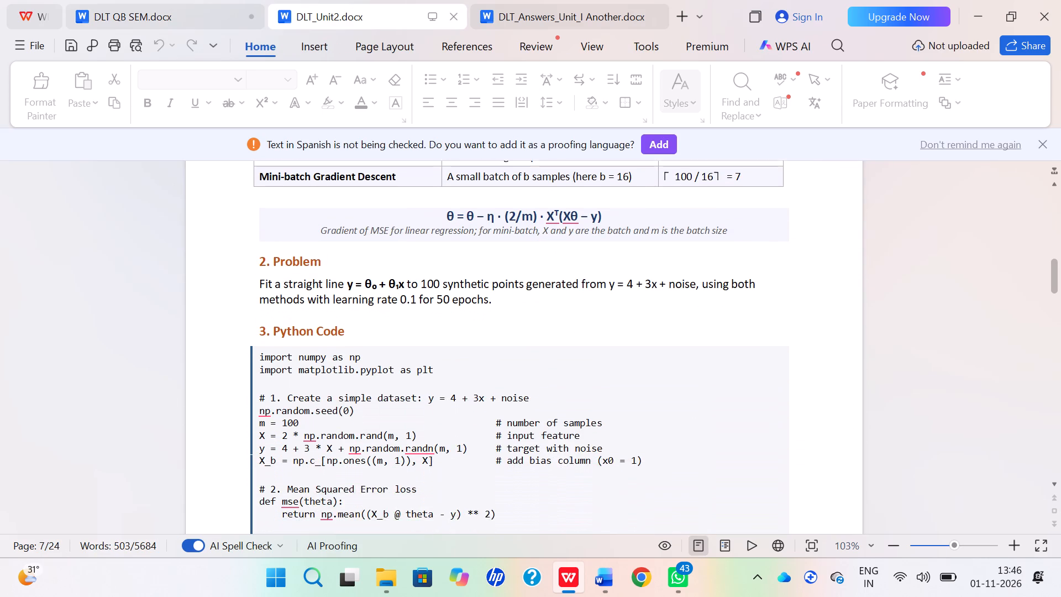
scroll(338, 365, down, 6)
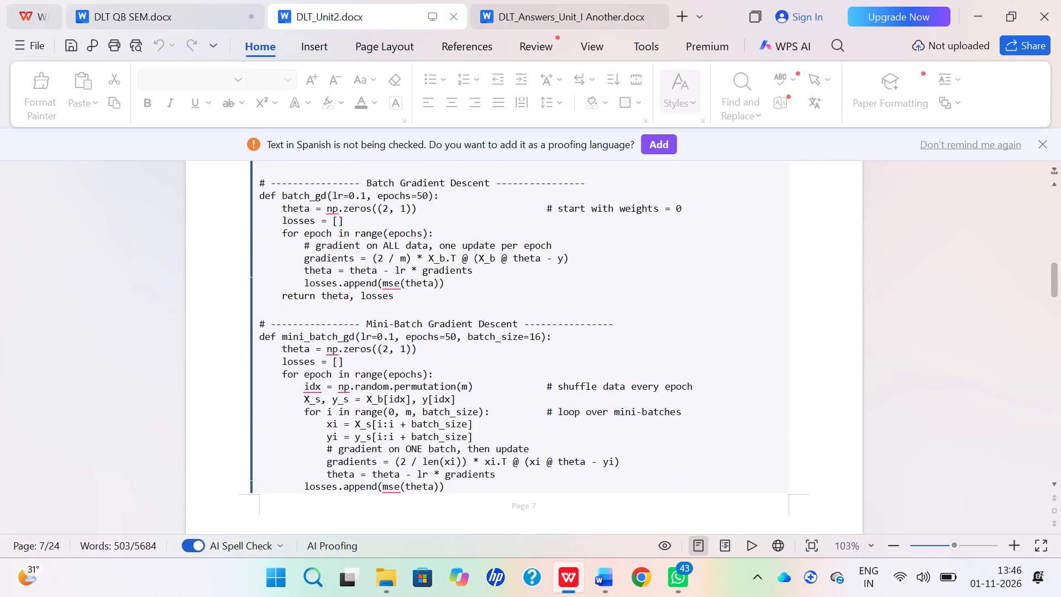
scroll(338, 365, down, 7)
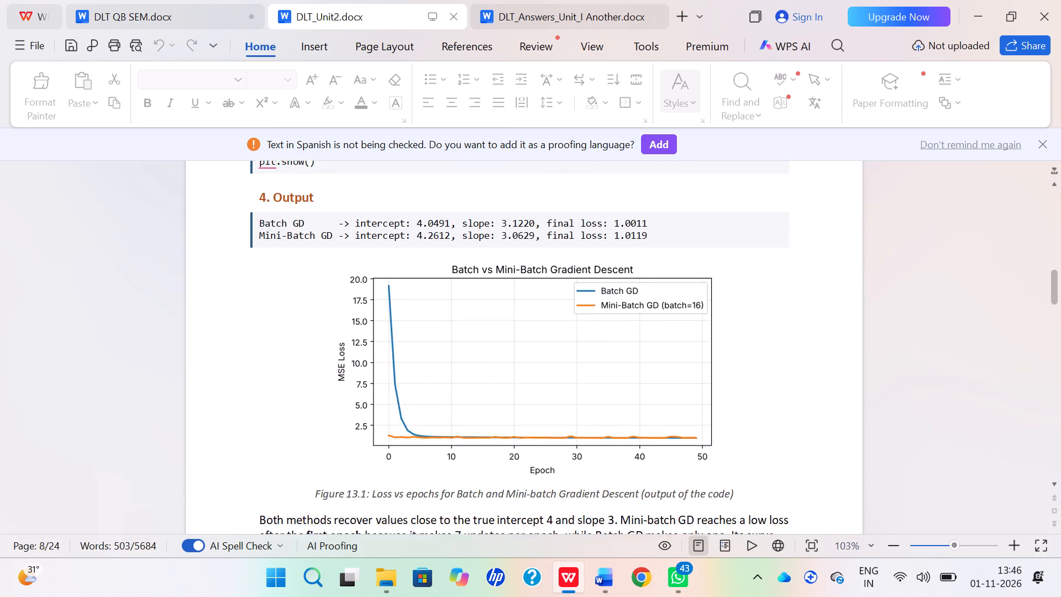
scroll(338, 365, down, 2)
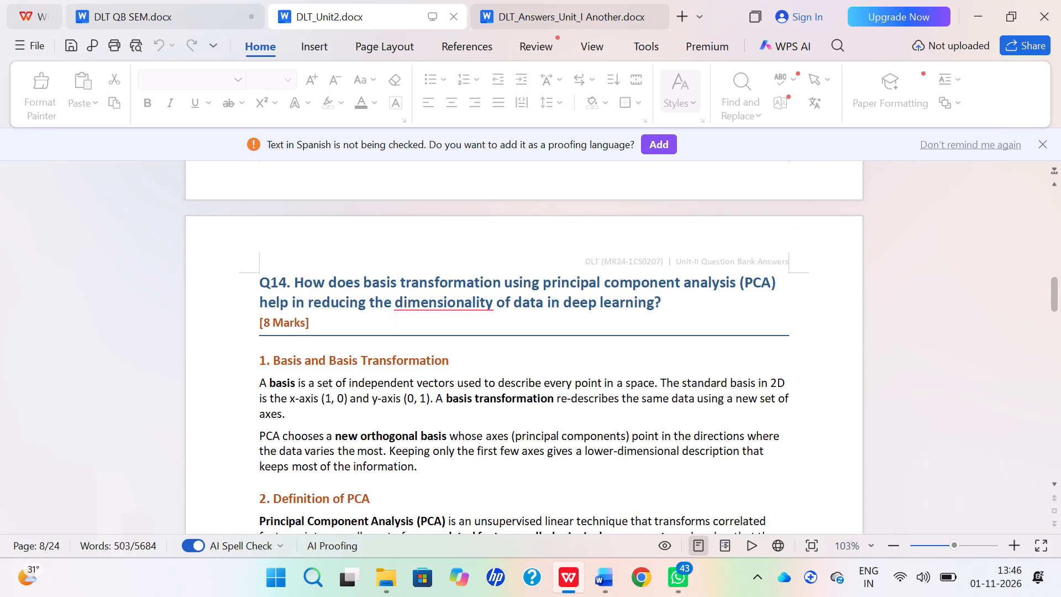
Examine the Q14 PCA answer in DLT_Unit2 through its limitations, cross-checking the question against DLT QB SEM.
scroll(338, 365, down, 5)
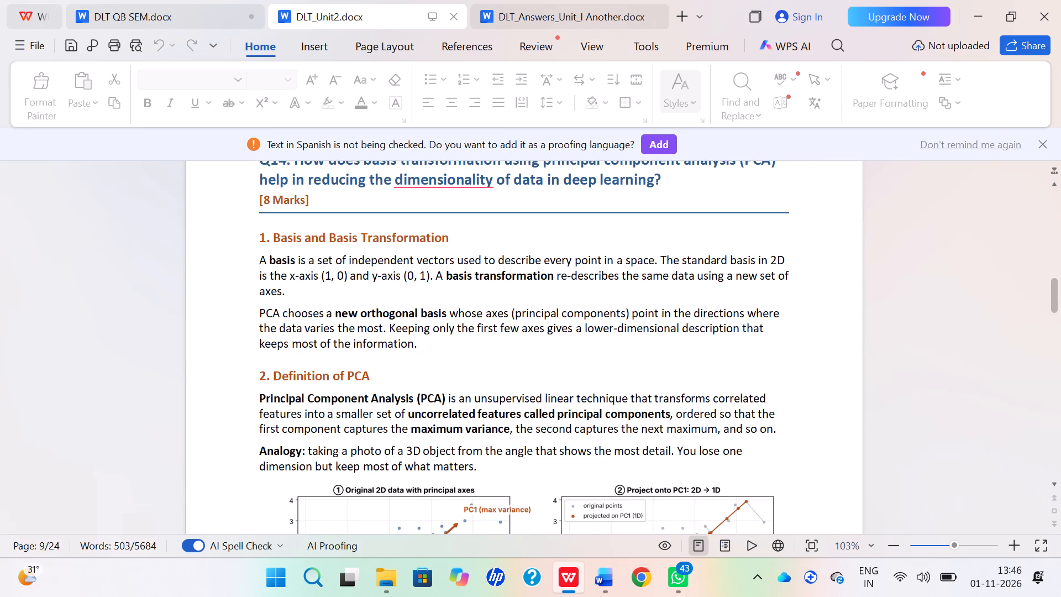
click(220, 0)
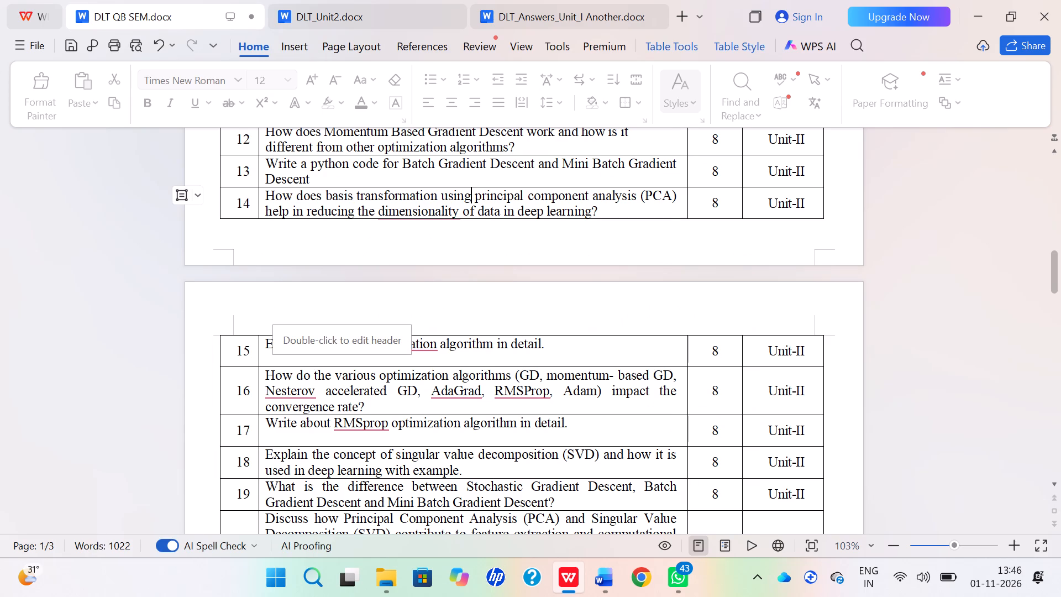
click(362, 0)
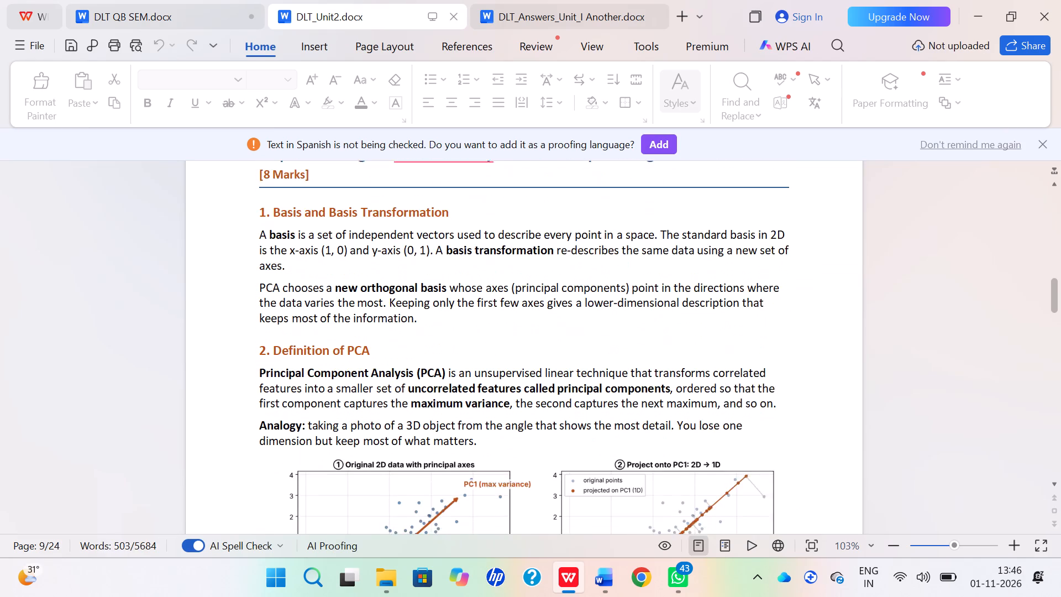
scroll(370, 232, down, 7)
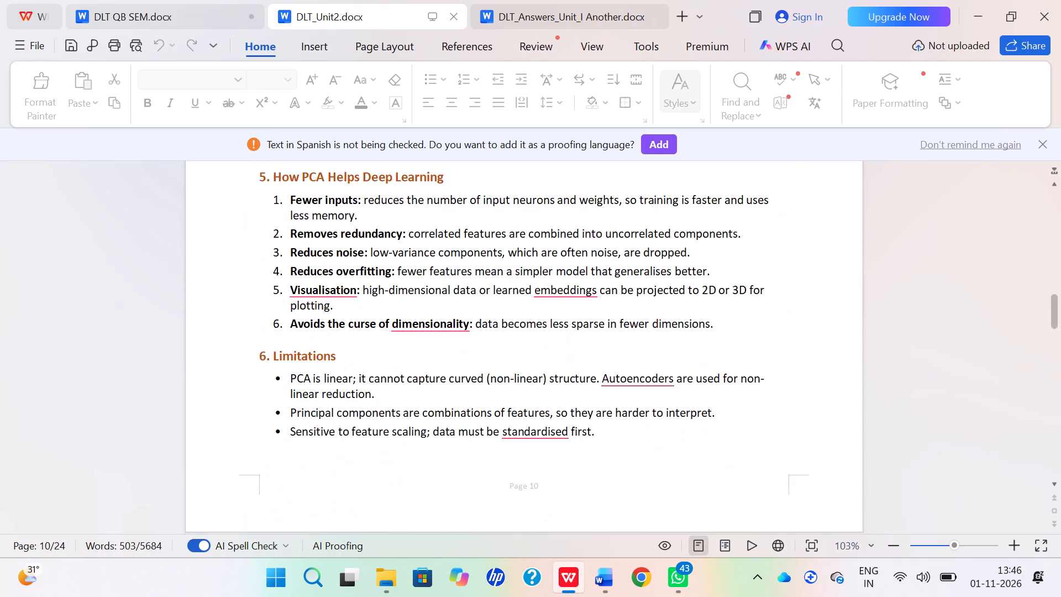
scroll(377, 206, down, 1)
Copy the Q14 answer from "1. Basis and Basis Transformation" through the last bullet of "6. Limitations".
scroll(377, 206, up, 3)
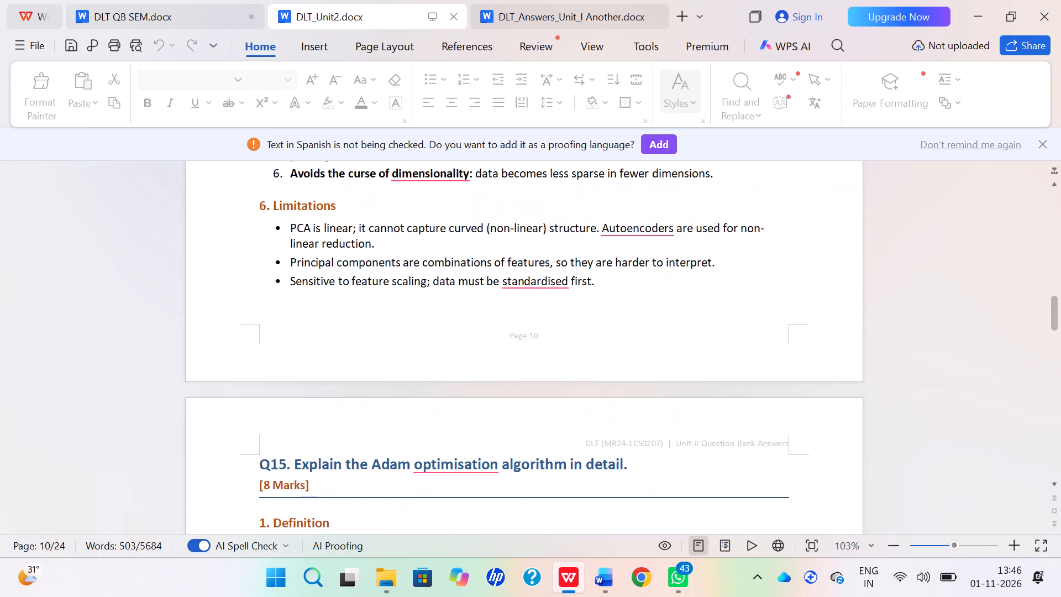
scroll(377, 206, up, 4)
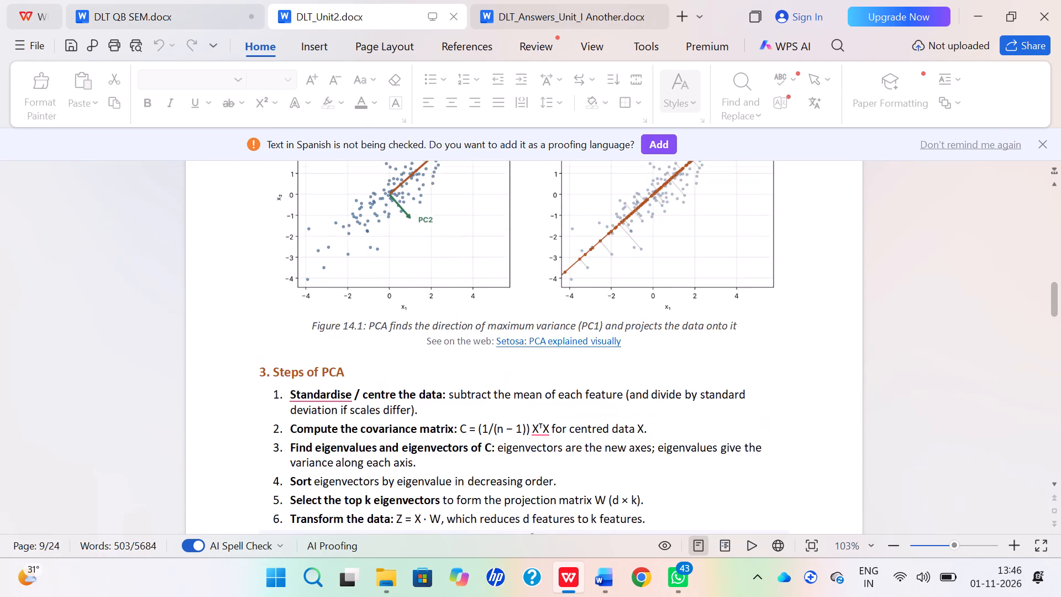
scroll(377, 206, up, 1)
drag(260, 213, 319, 526)
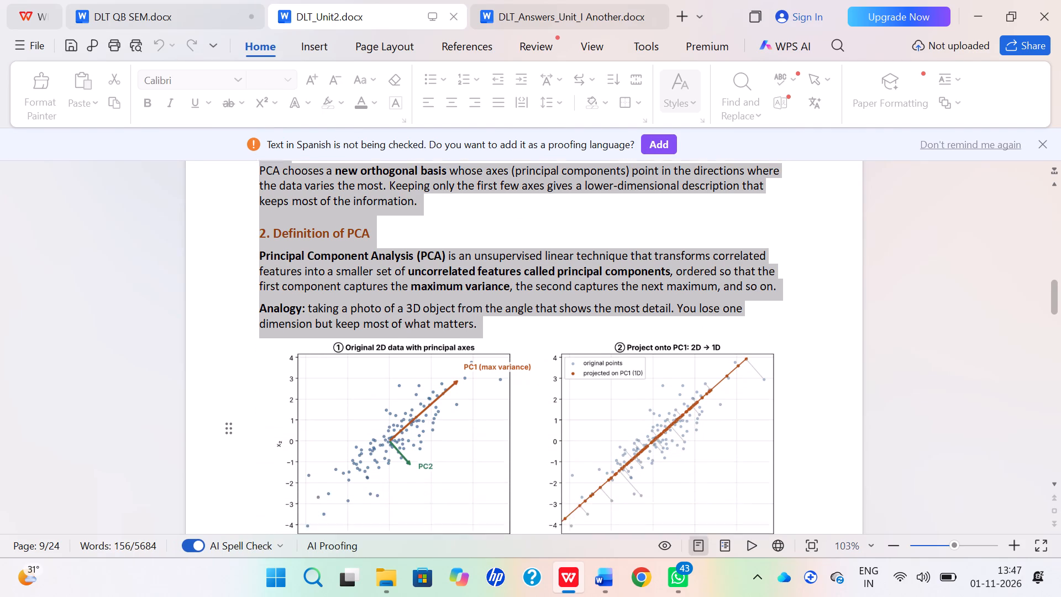
drag(319, 526, 465, 575)
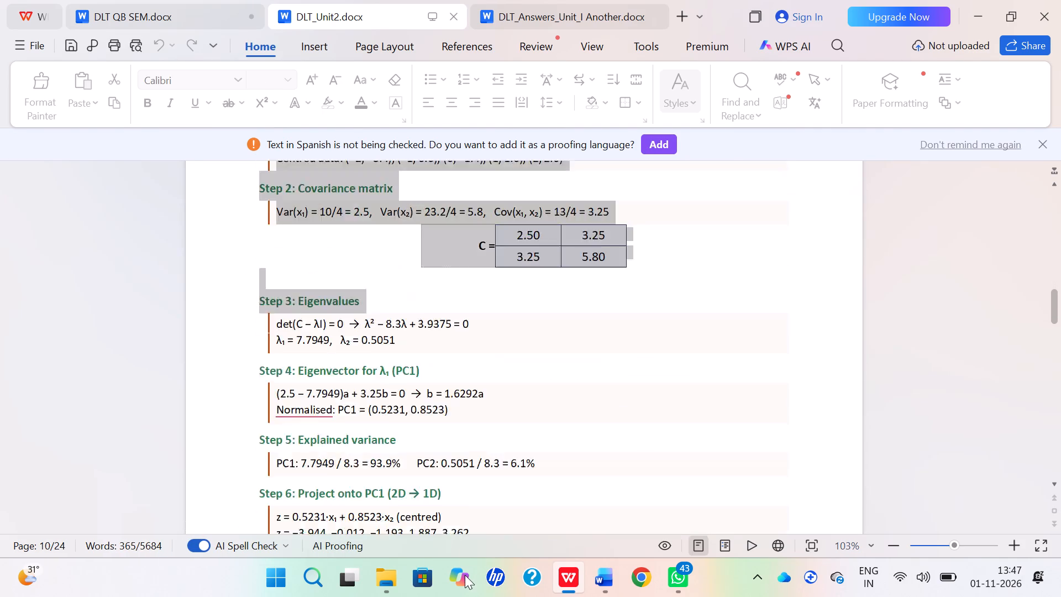
drag(465, 575, 662, 477)
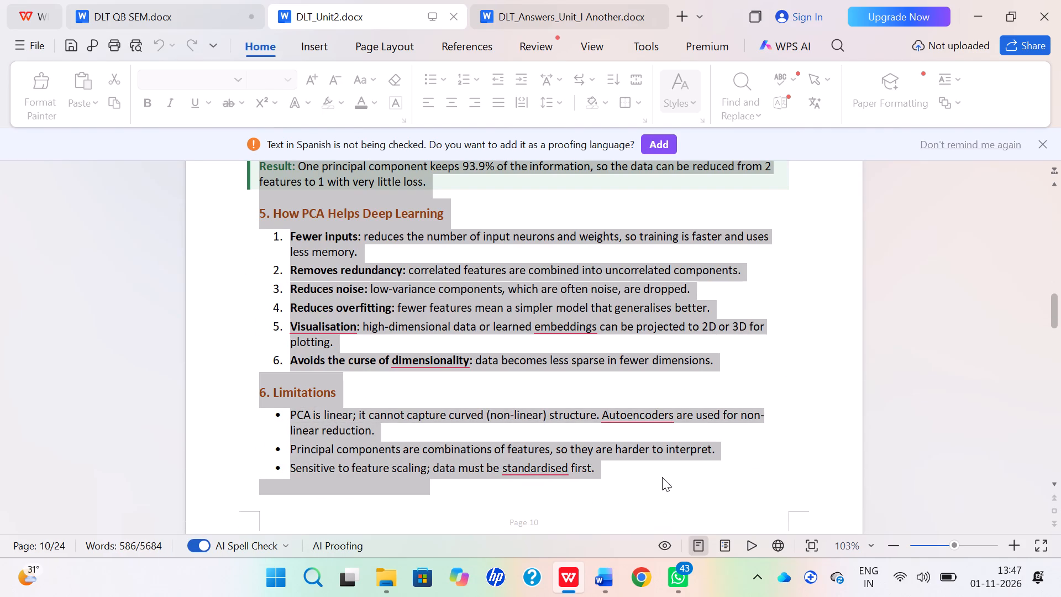
drag(662, 477, 627, 260)
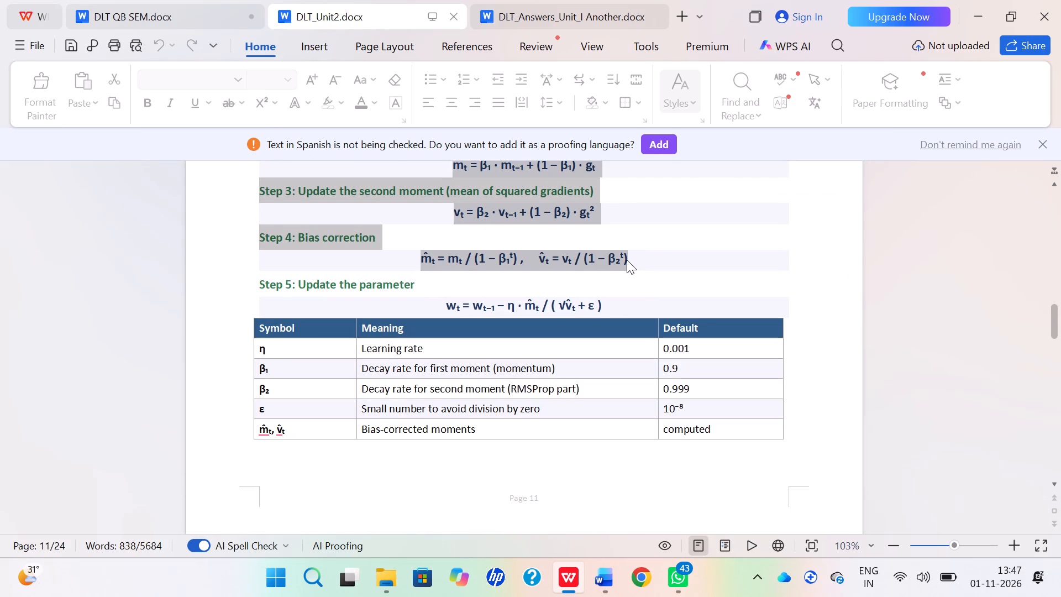
drag(627, 260, 579, 403)
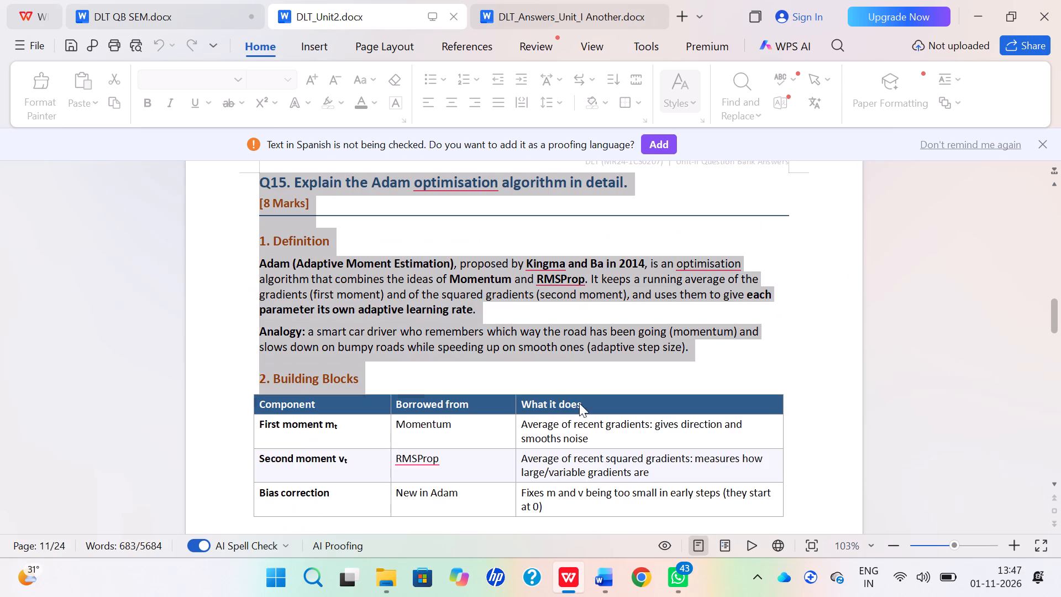
drag(579, 403, 598, 266)
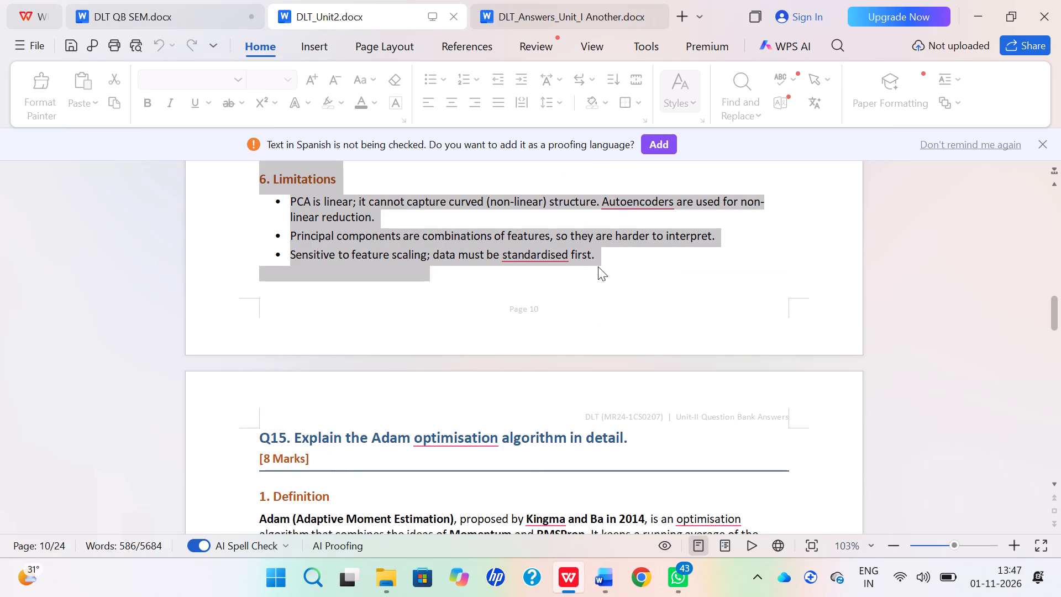
drag(598, 266, 599, 261)
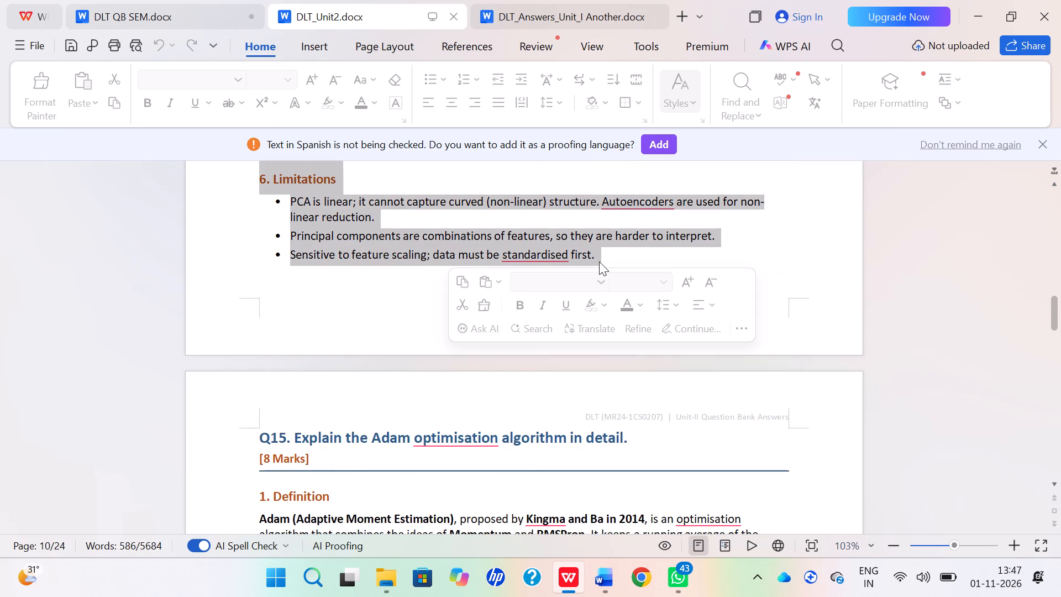
key(ctrl+c)
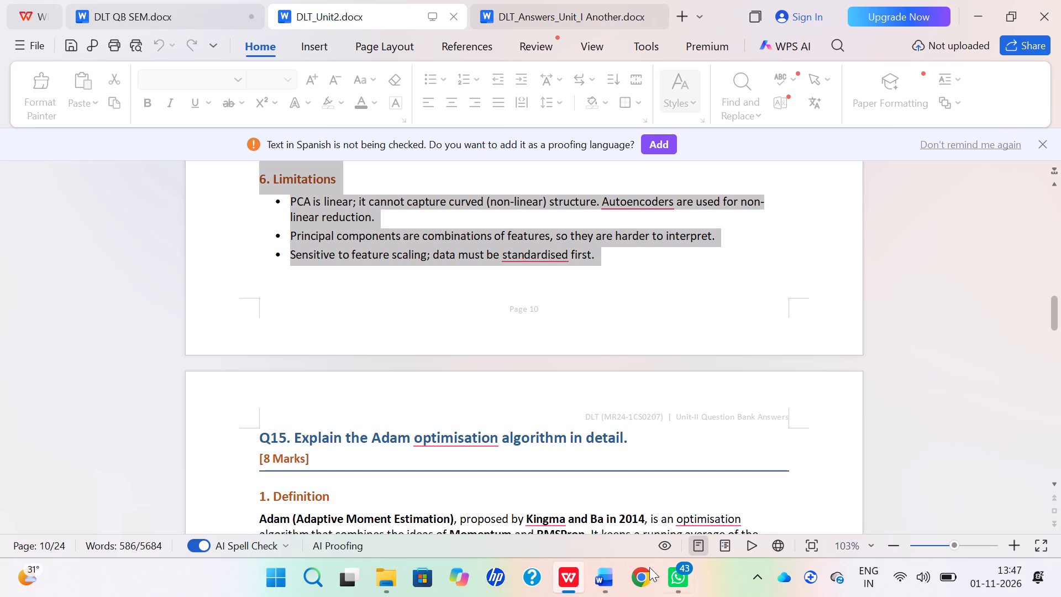
Switch to Word, renumber the new question line as "14." and paste the copied PCA answer on the line below.
click(617, 570)
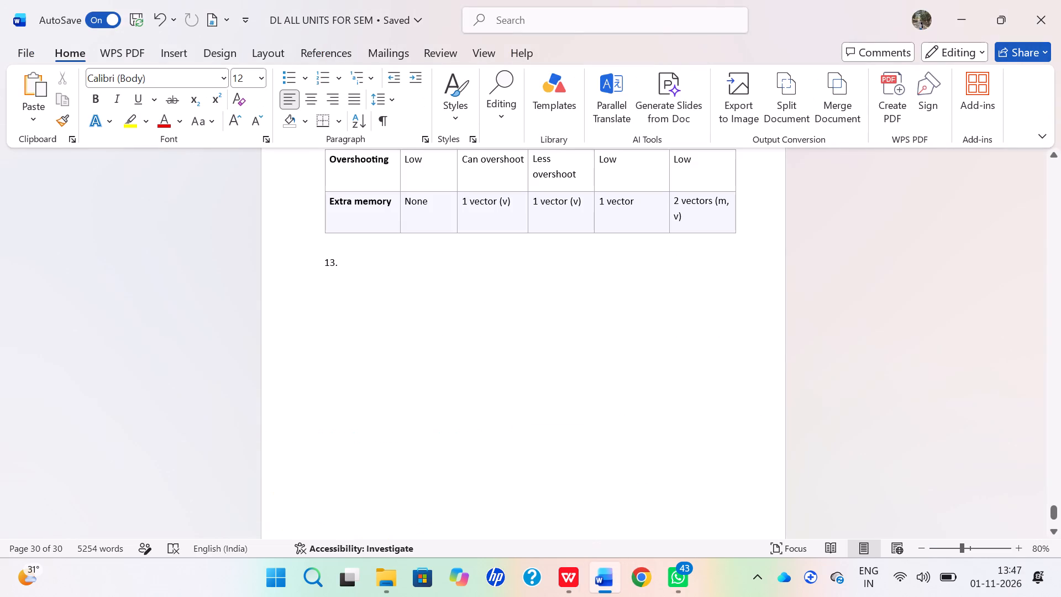
key(BackSpace)
key(BackSpace)
text(4.)
key(Return)
key(ctrl+v)
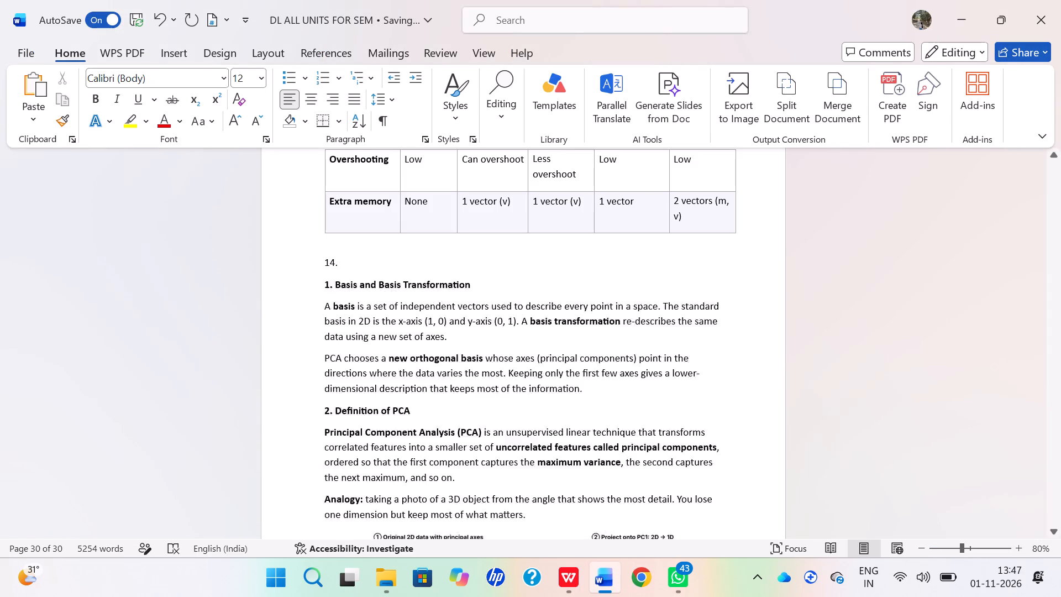
Copy the question 14 text on basis transformation using PCA from DLT QB SEM and paste it after "14." in the Word document.
click(572, 583)
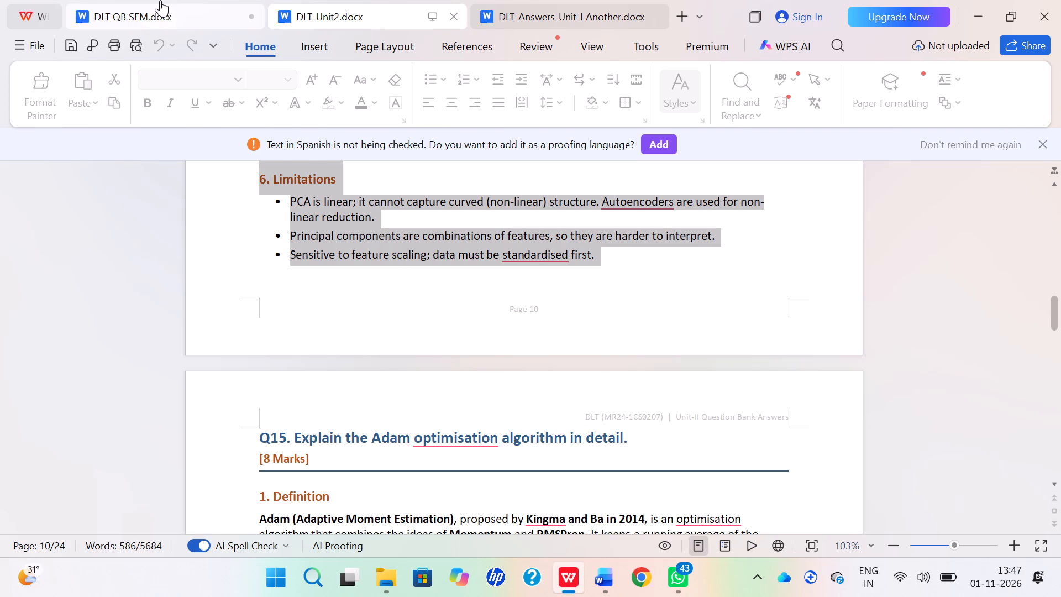
click(160, 0)
drag(601, 212, 332, 199)
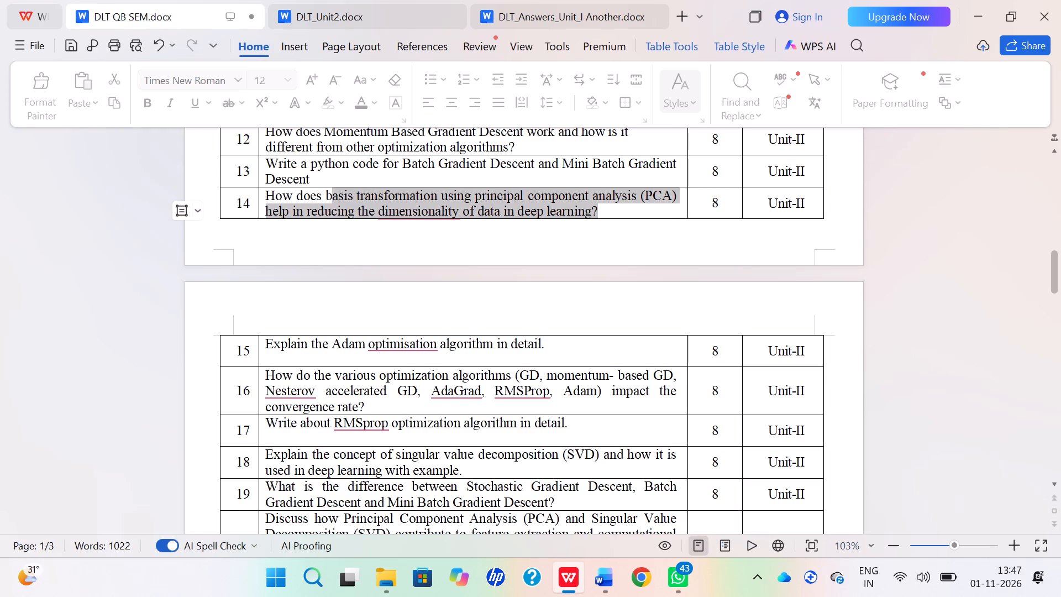
drag(332, 199, 267, 197)
key(ctrl+c)
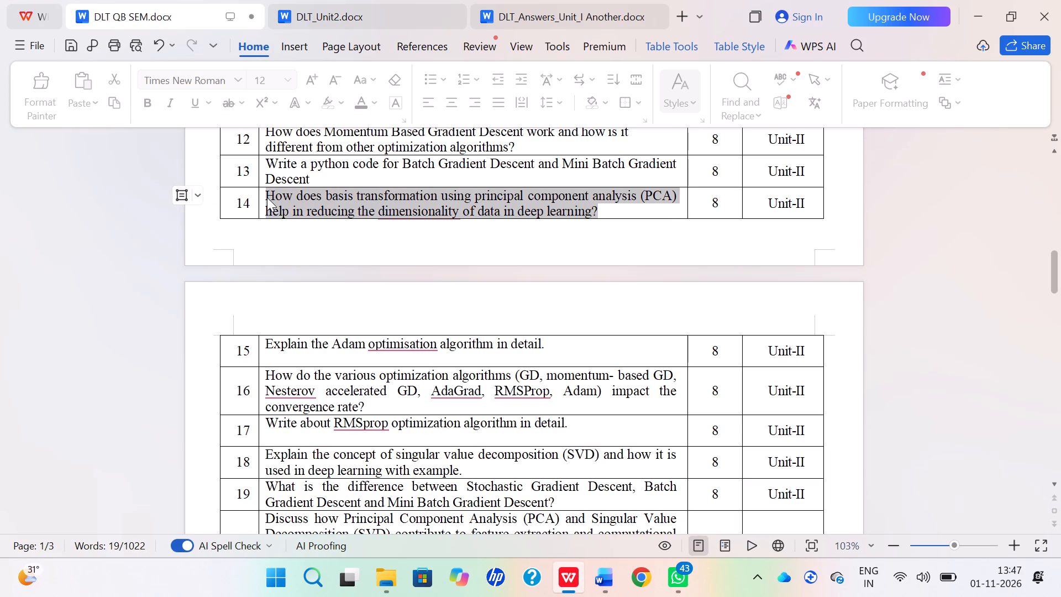
click(606, 590)
scroll(568, 413, up, 3)
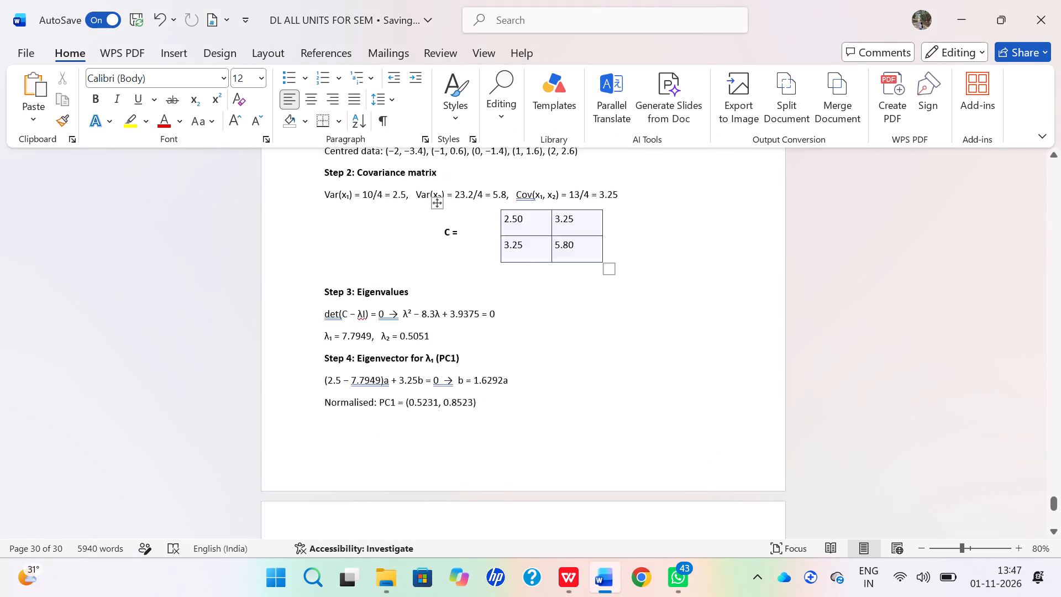
scroll(568, 413, up, 6)
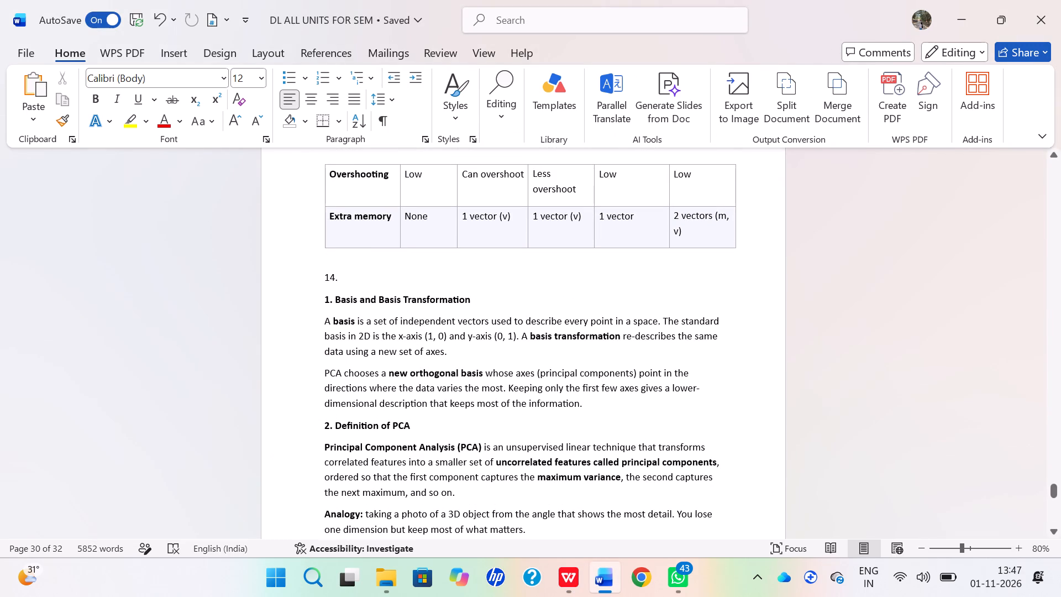
click(343, 275)
key(ctrl+v)
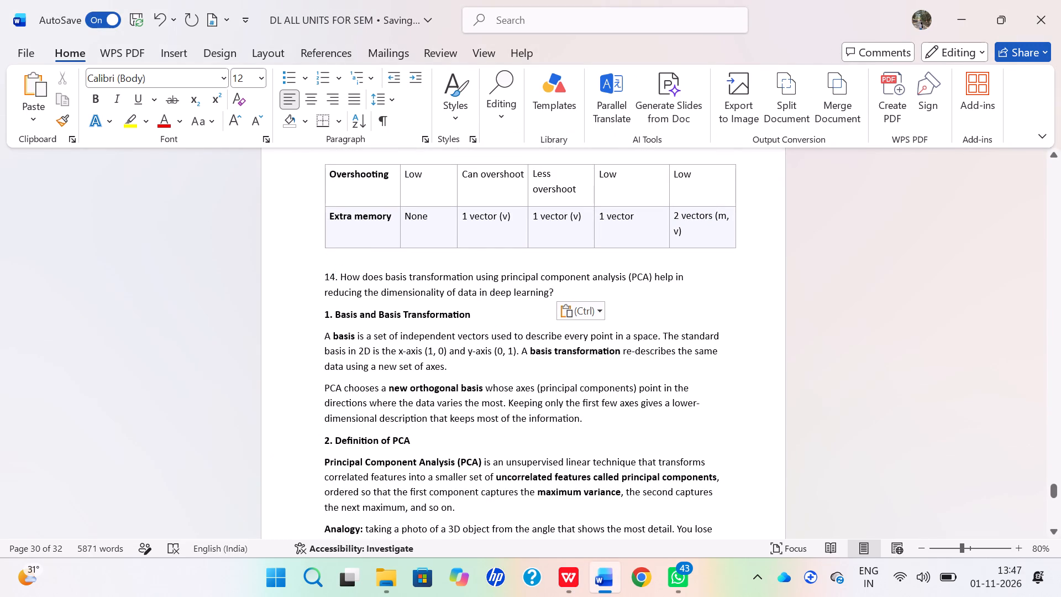
Make the whole question 14 line bold and set its number "14." to font size 16.
drag(323, 270, 491, 306)
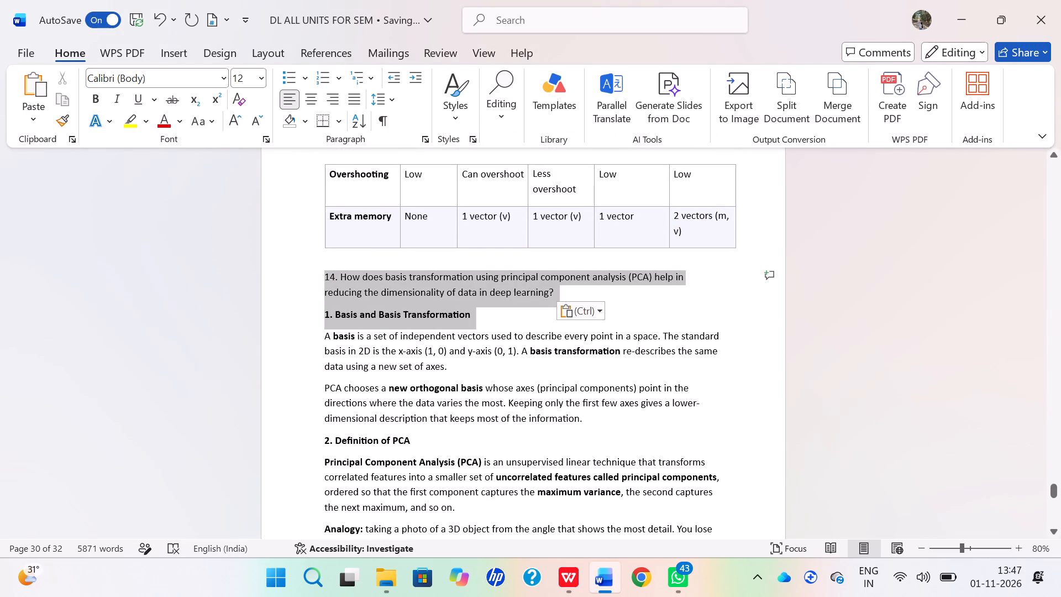
drag(491, 306, 554, 294)
click(573, 267)
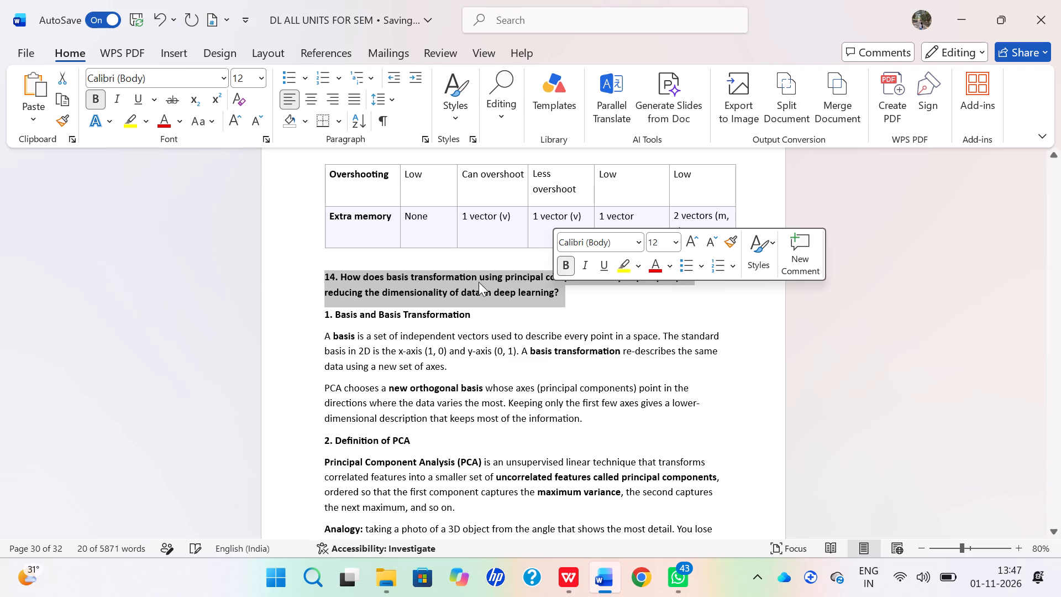
click(347, 270)
drag(342, 275, 327, 277)
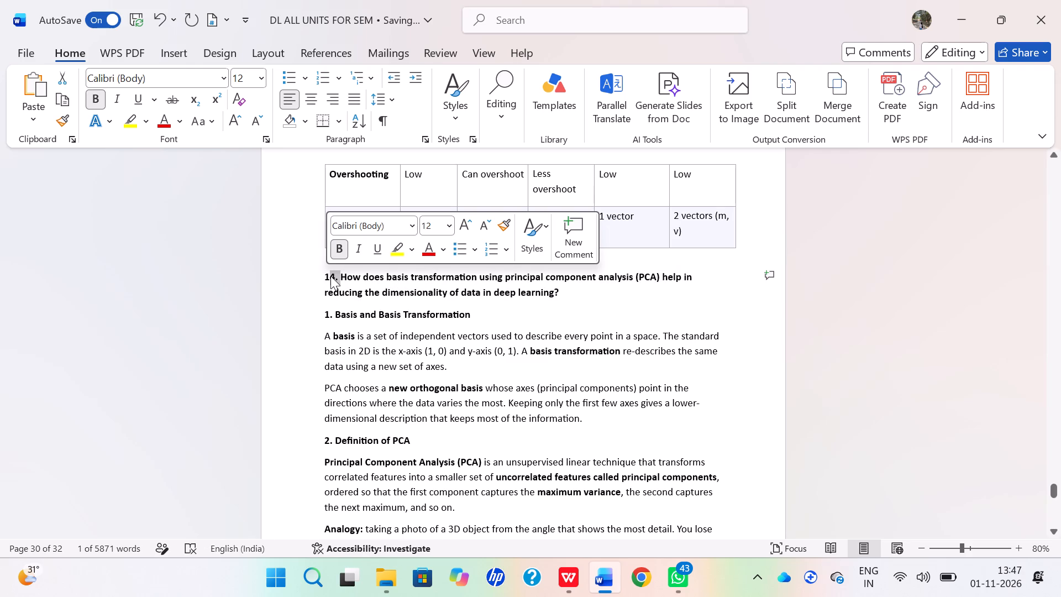
click(330, 276)
triple_click(330, 276)
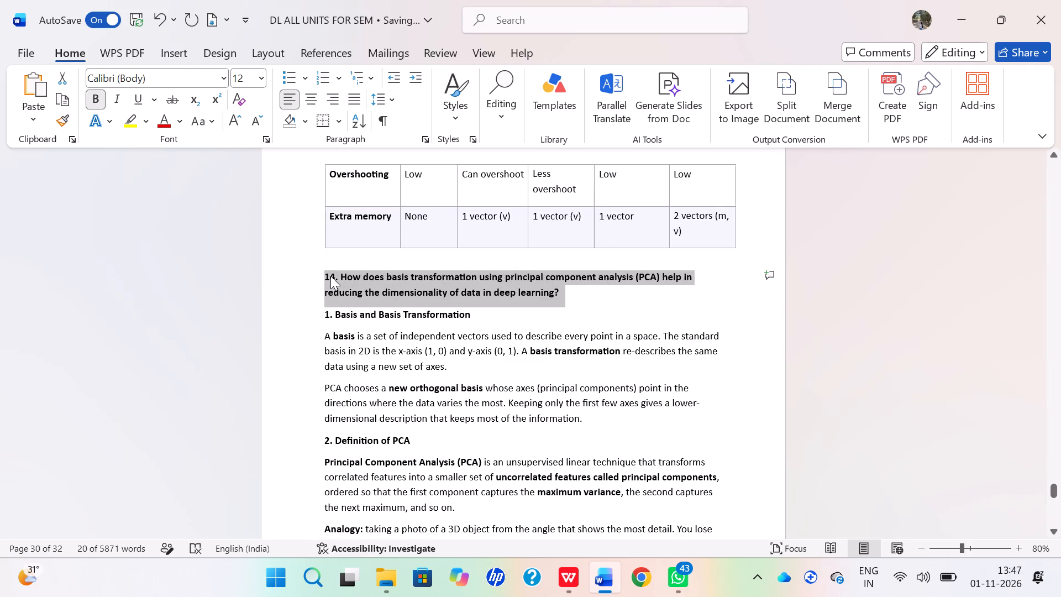
click(330, 276)
drag(340, 276, 316, 277)
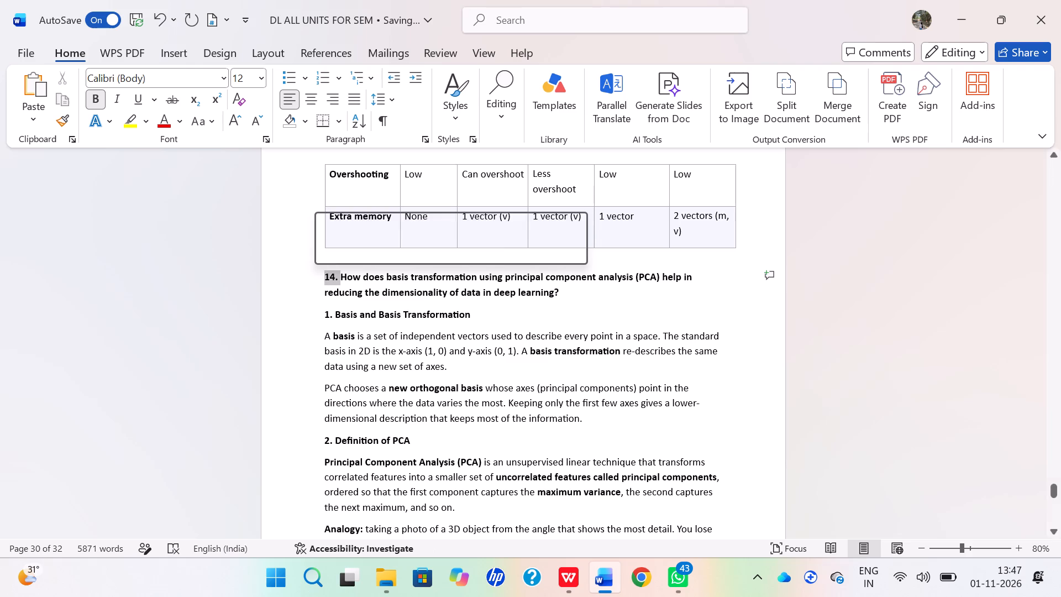
click(439, 229)
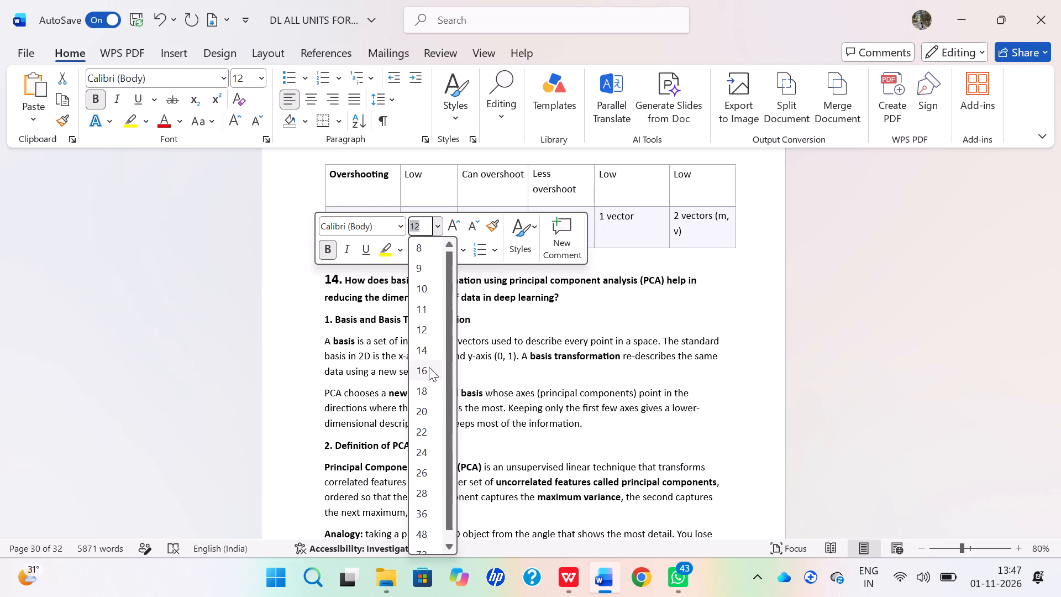
click(428, 368)
click(372, 376)
Start a new line numbered "15." below the last bullet of the PCA answer's "6. Limitations".
scroll(372, 376, down, 1)
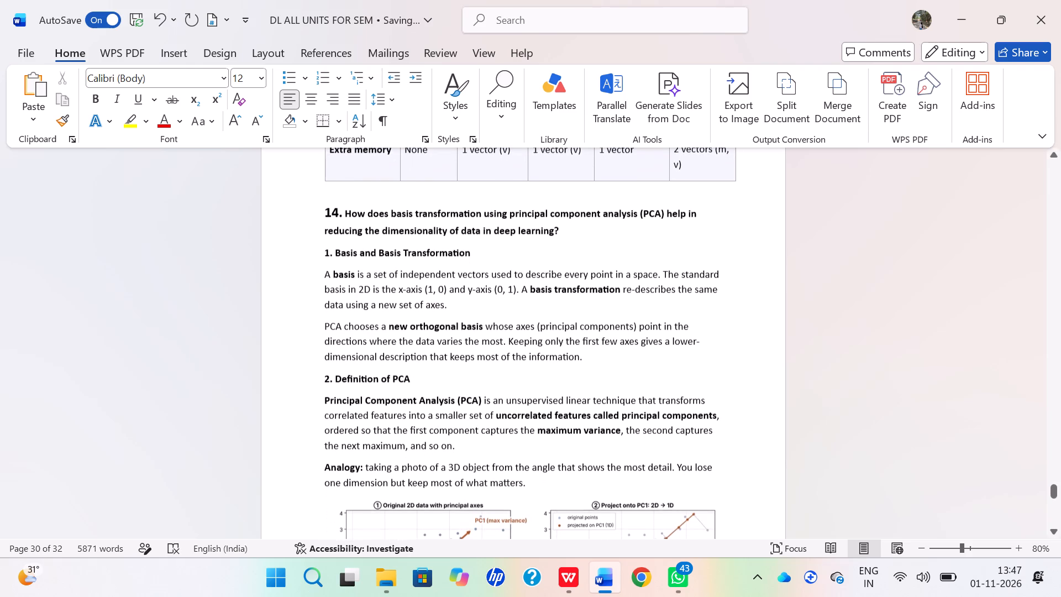
scroll(372, 376, down, 2)
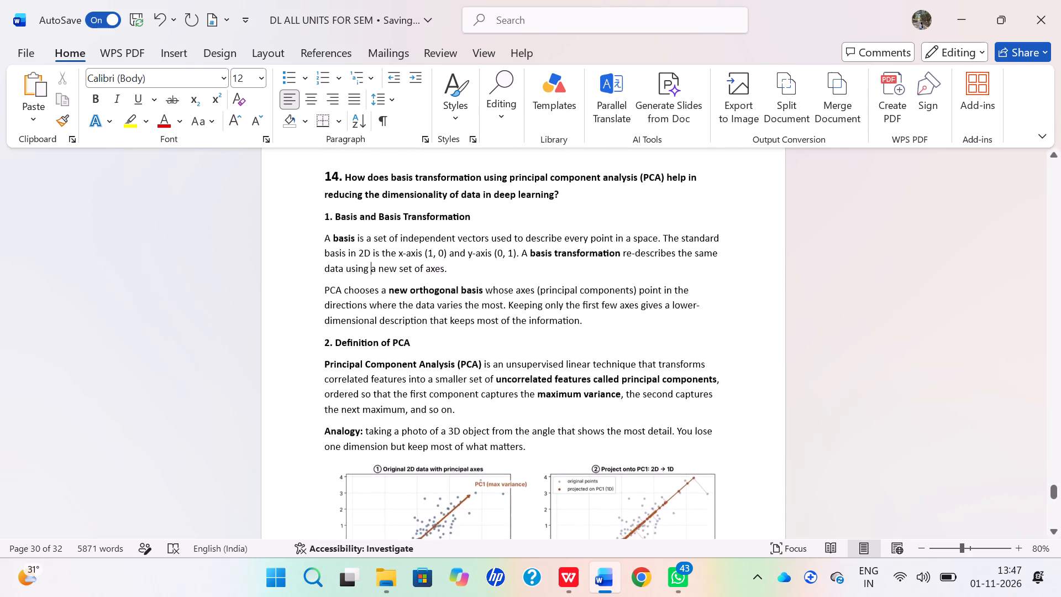
scroll(372, 376, down, 1)
scroll(372, 376, up, 1)
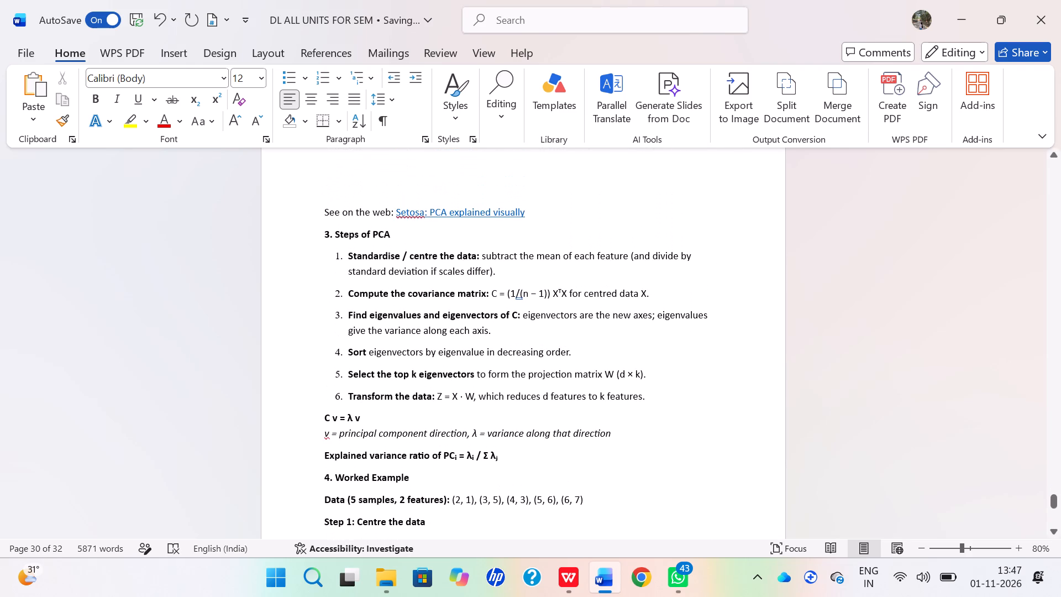
scroll(372, 376, down, 2)
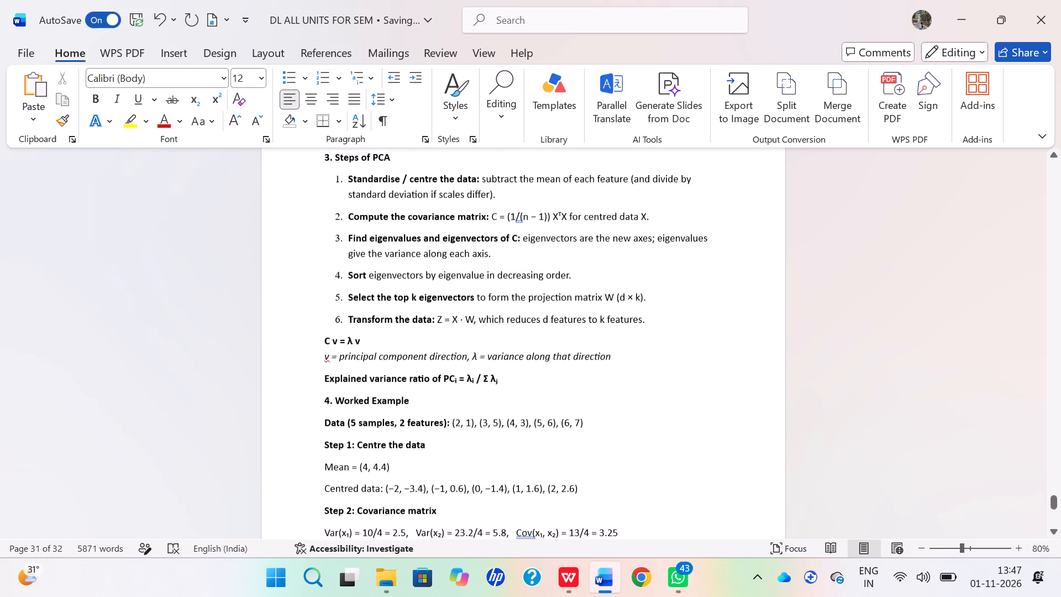
scroll(372, 376, down, 4)
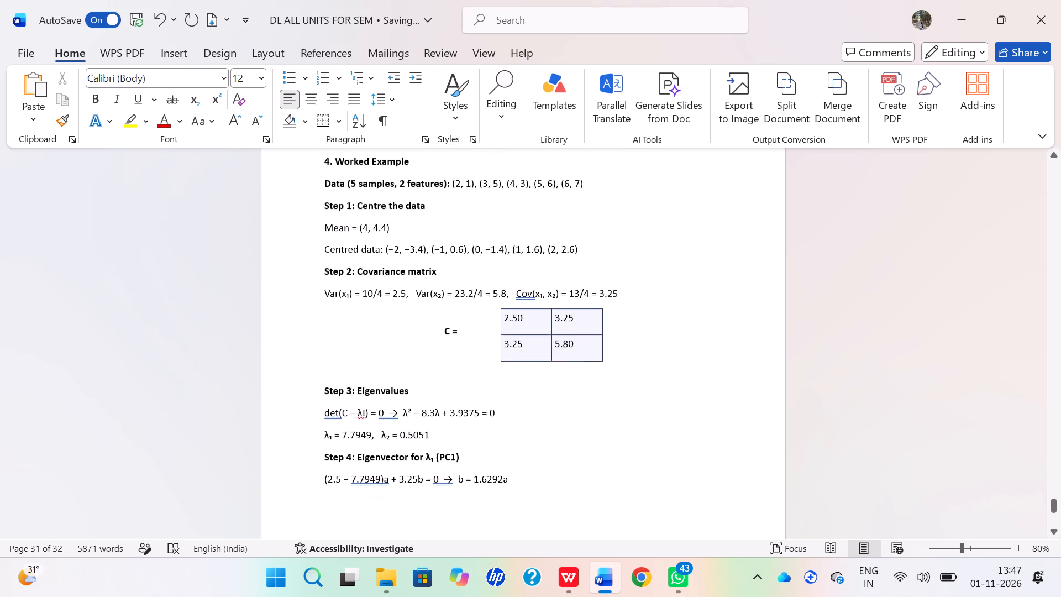
scroll(372, 376, down, 4)
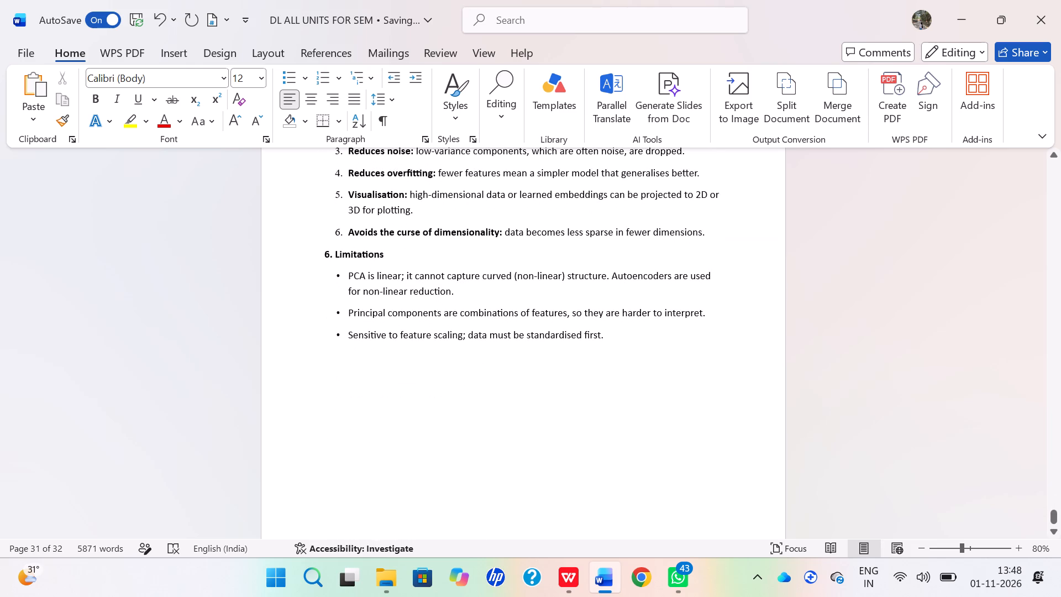
click(341, 366)
text(`5)
key(BackSpace)
key(BackSpace)
text(15.)
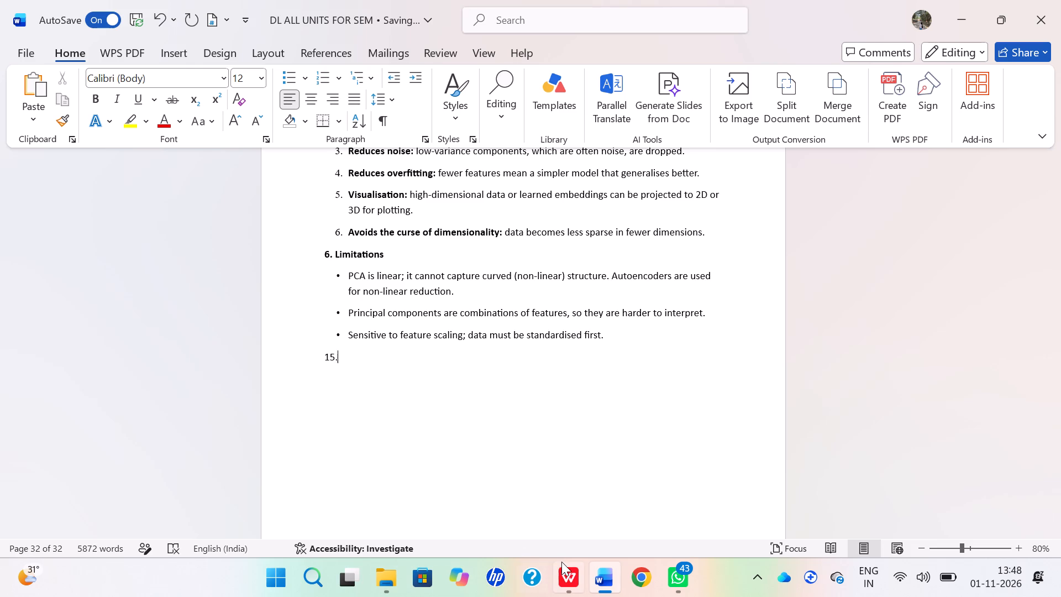
Copy "Explain the Adam optimisation algorithm in detail." from DLT QB SEM and paste it after "15." in the Word document.
click(563, 562)
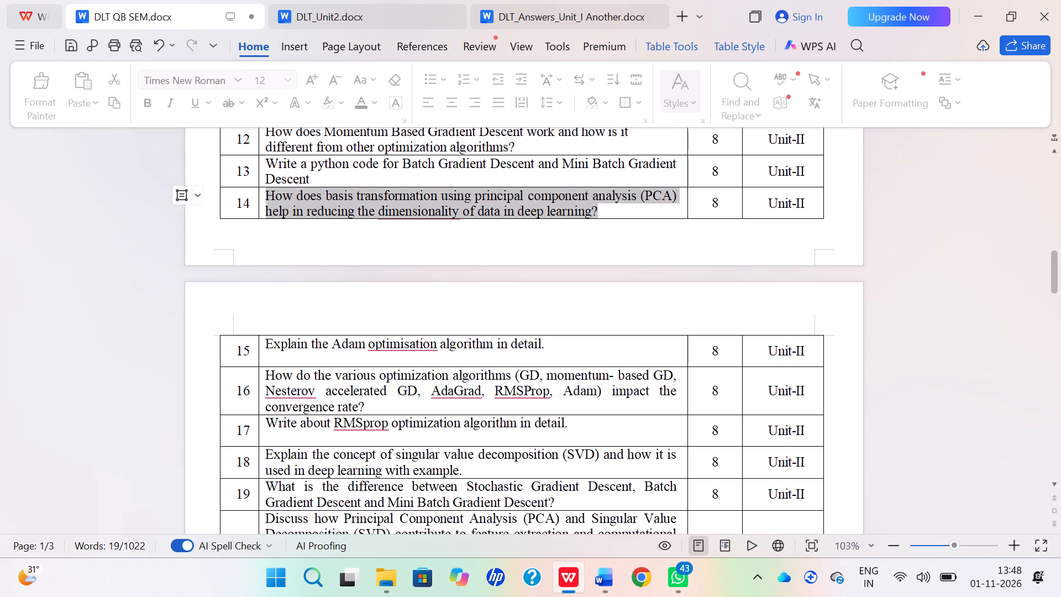
drag(548, 344, 267, 346)
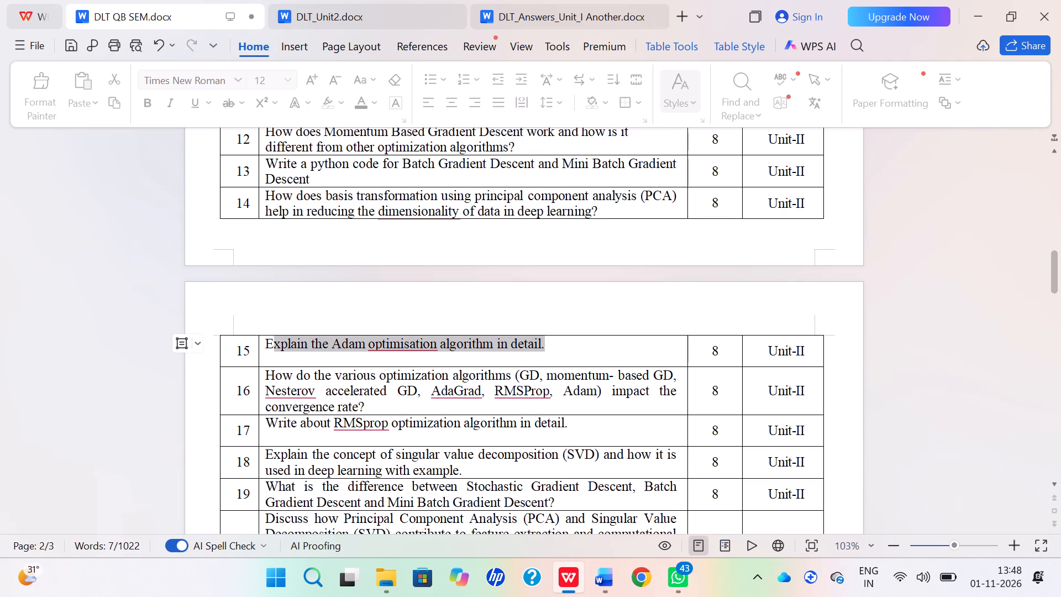
drag(267, 346, 264, 346)
key(ctrl+c)
click(619, 572)
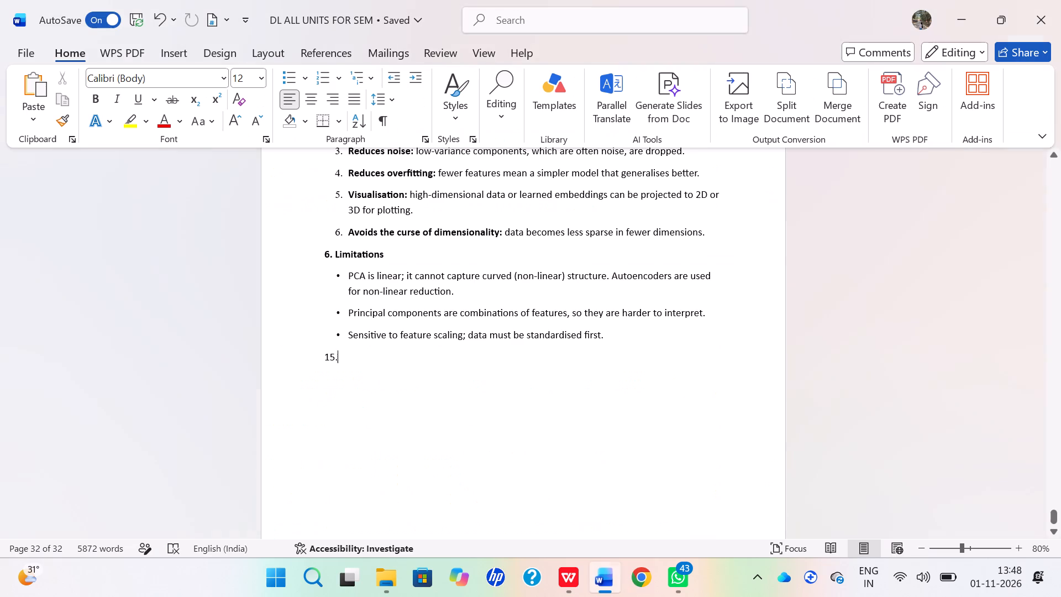
key(ctrl+v)
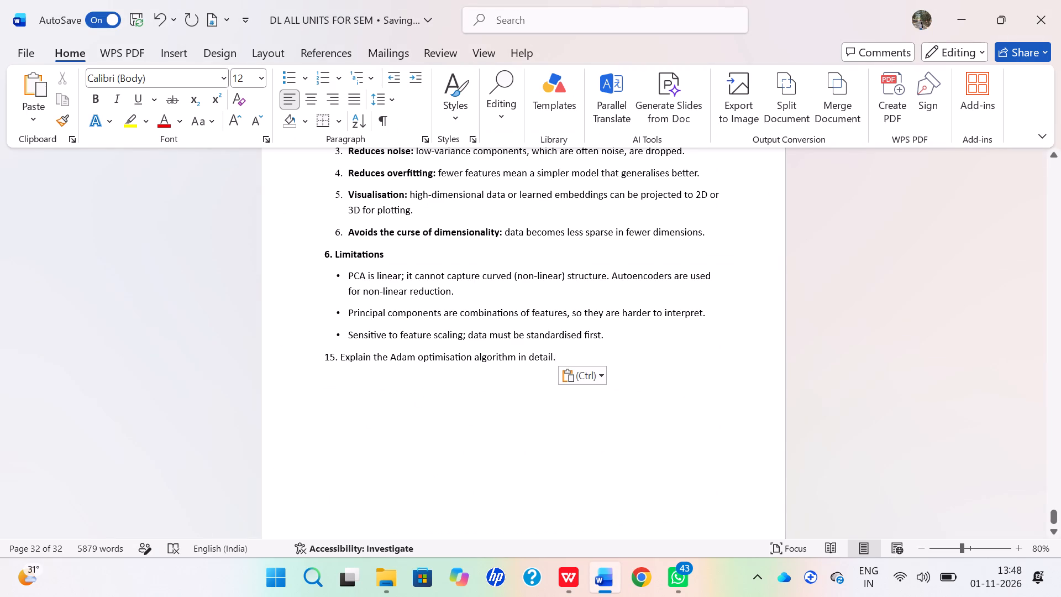
Make the question 15 line bold and enlarge its number "15." to match the size of "14.".
drag(562, 354, 306, 353)
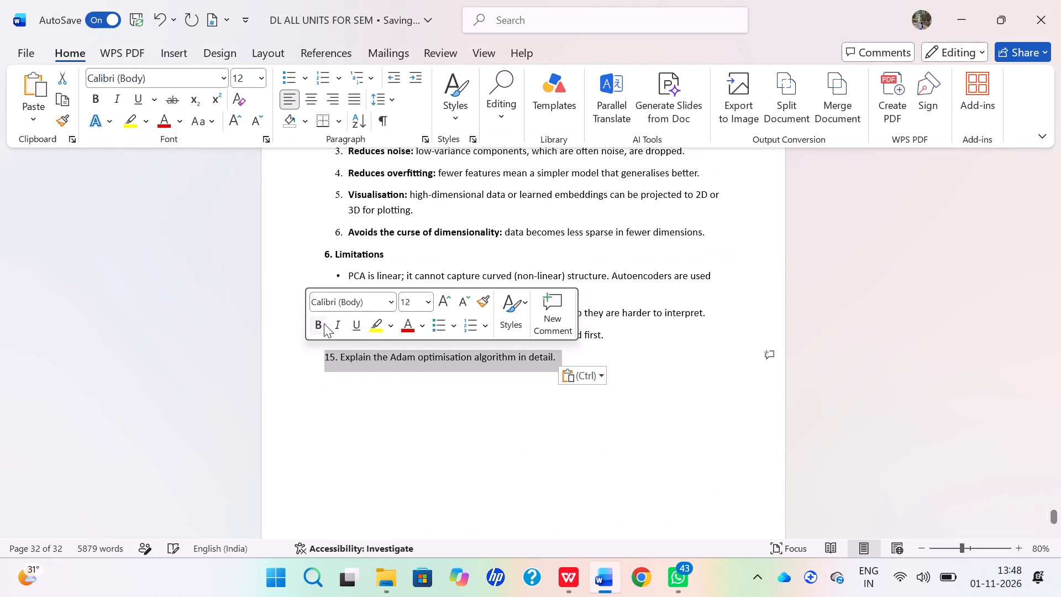
click(318, 321)
click(350, 360)
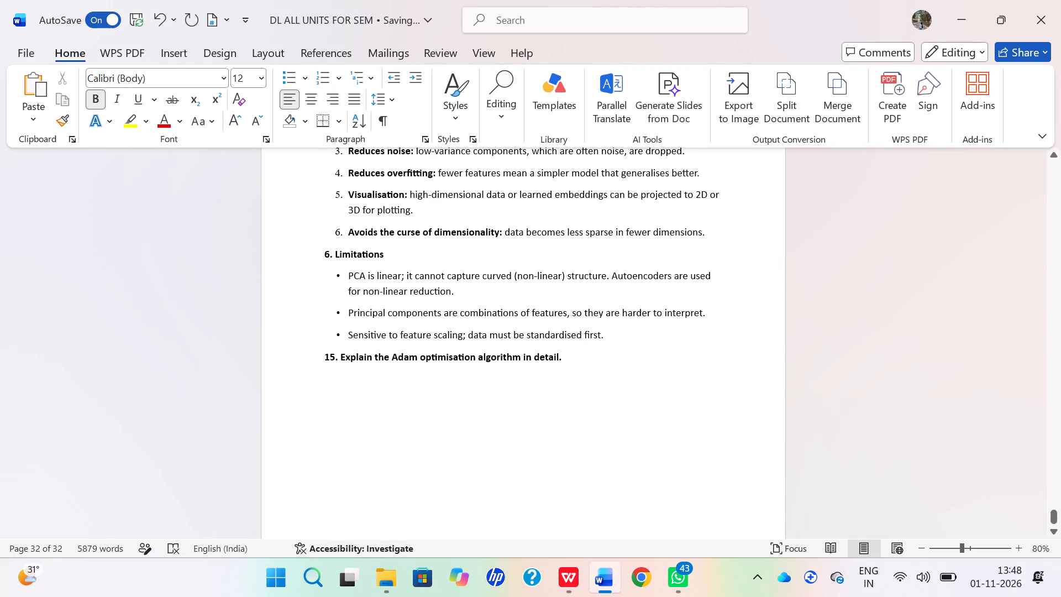
drag(342, 357, 319, 359)
drag(442, 310, 417, 159)
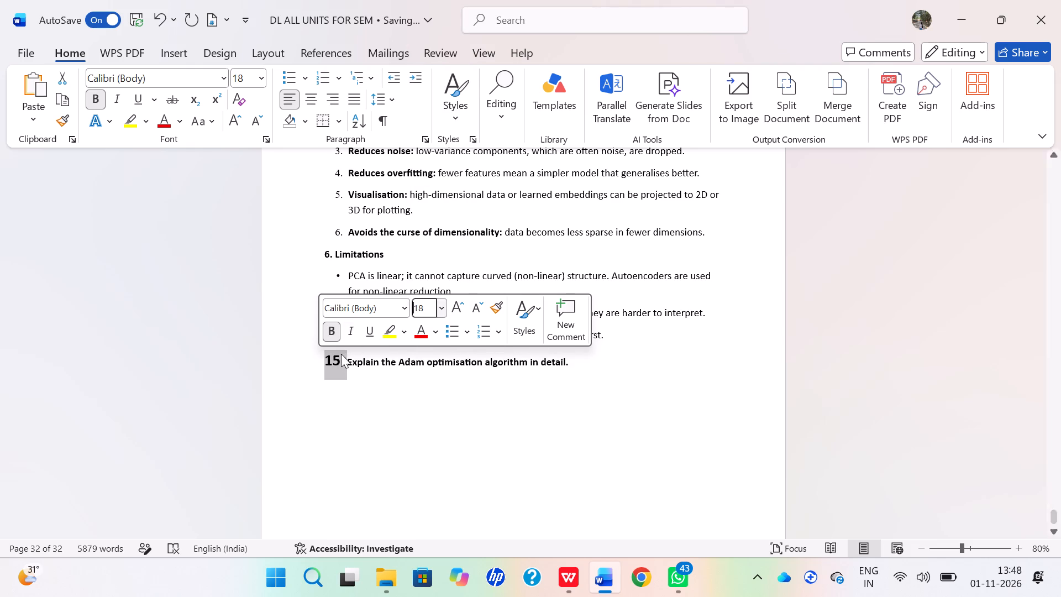
drag(258, 81, 249, 226)
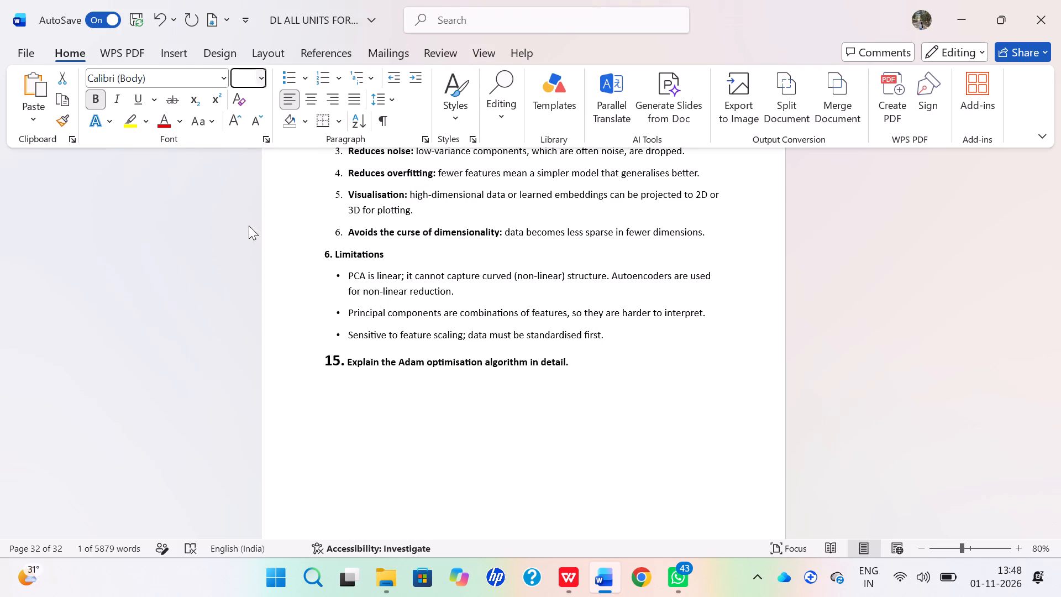
click(249, 226)
click(470, 429)
Switch to WPS Office and look through the last pages of DLT_Answers_Unit_I Another for an answer to the Adam question.
click(575, 585)
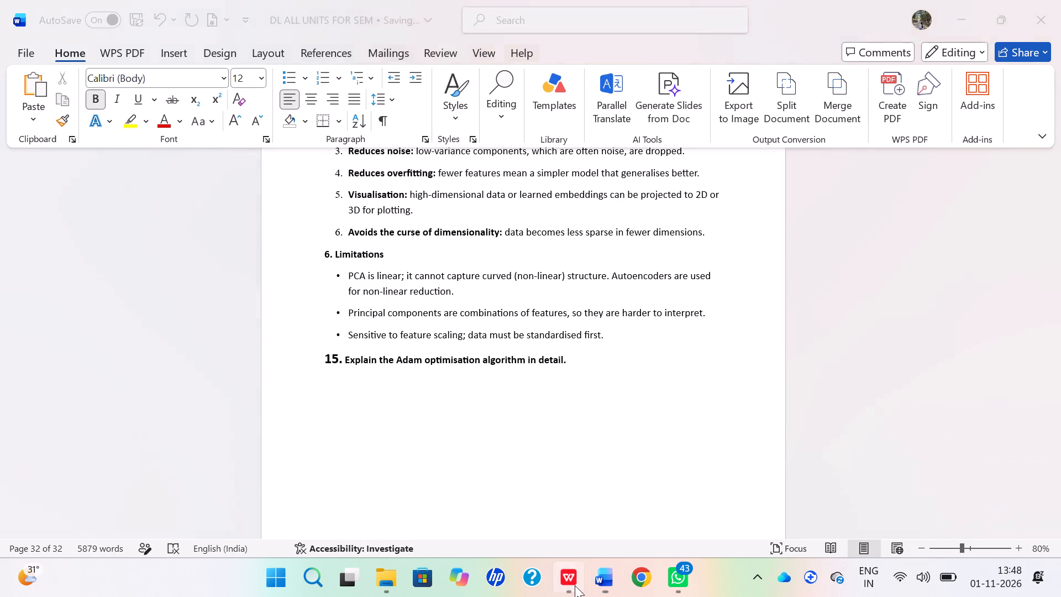
drag(524, 409, 505, 0)
click(505, 0)
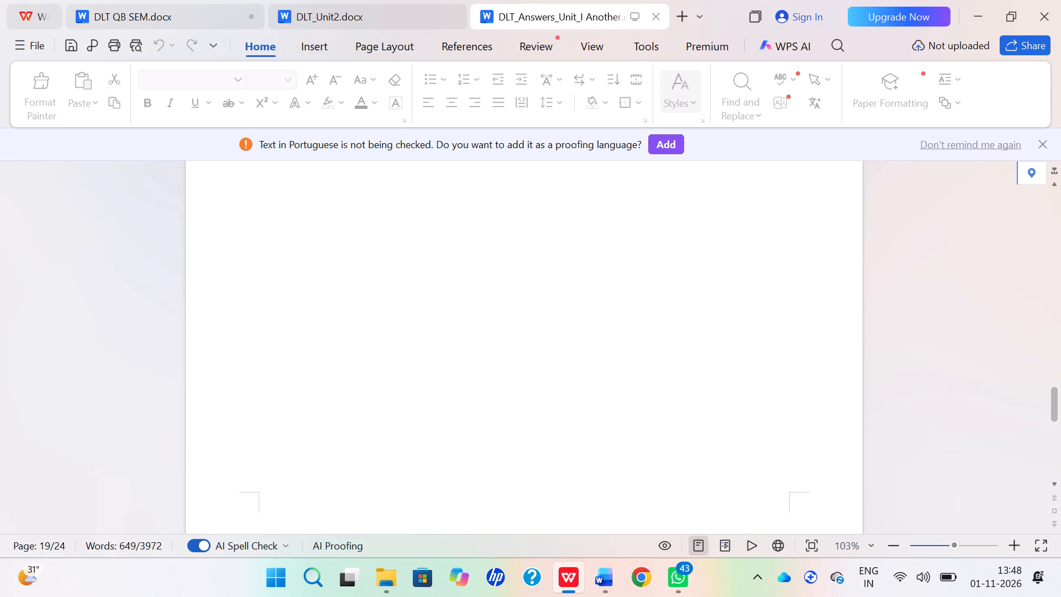
scroll(464, 331, down, 12)
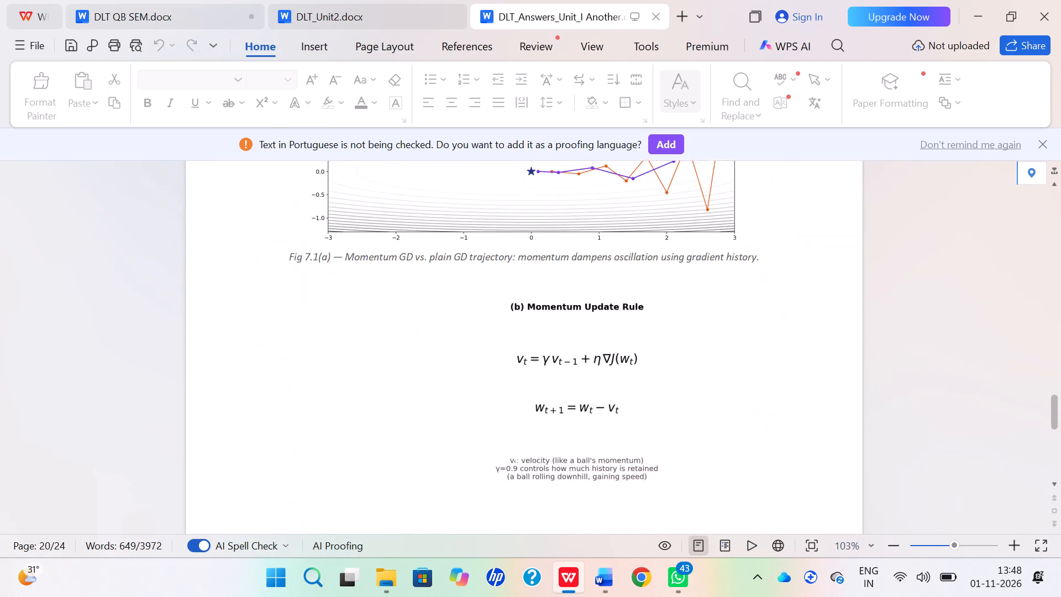
scroll(464, 331, down, 9)
scroll(464, 331, up, 1)
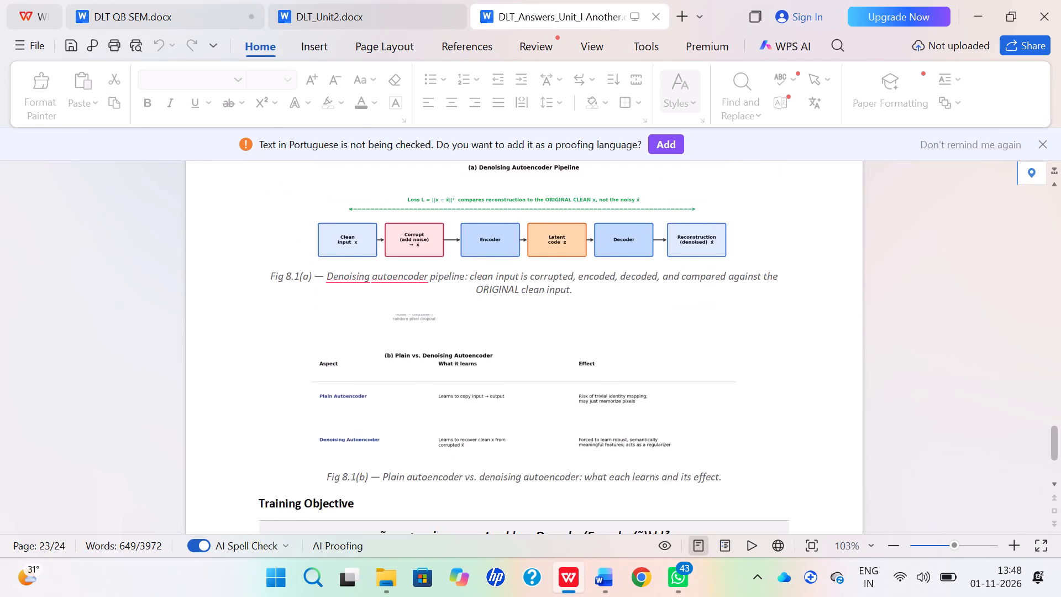
scroll(464, 331, down, 4)
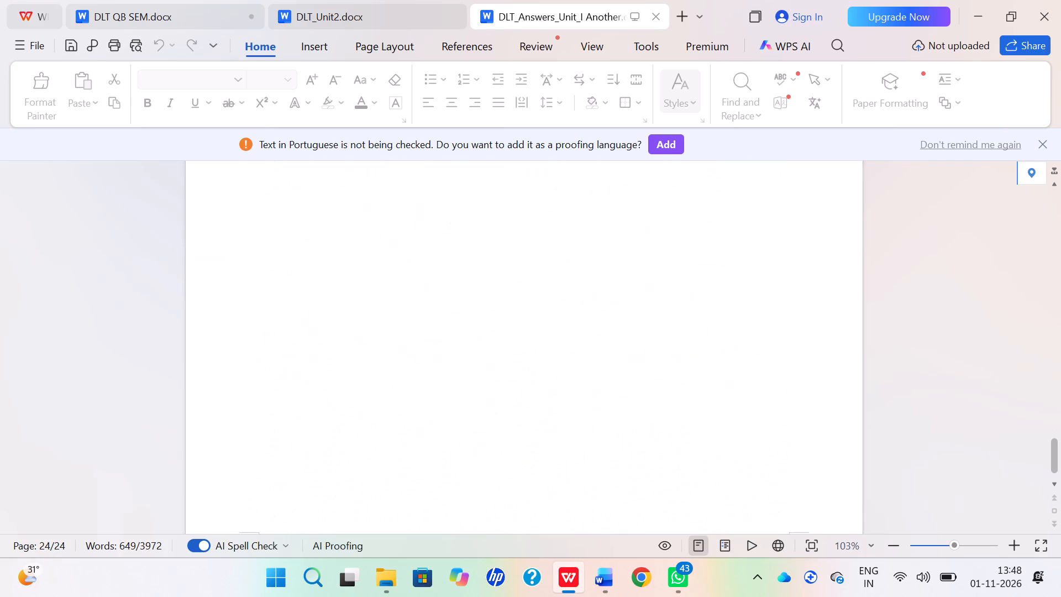
scroll(464, 331, down, 6)
scroll(464, 331, up, 9)
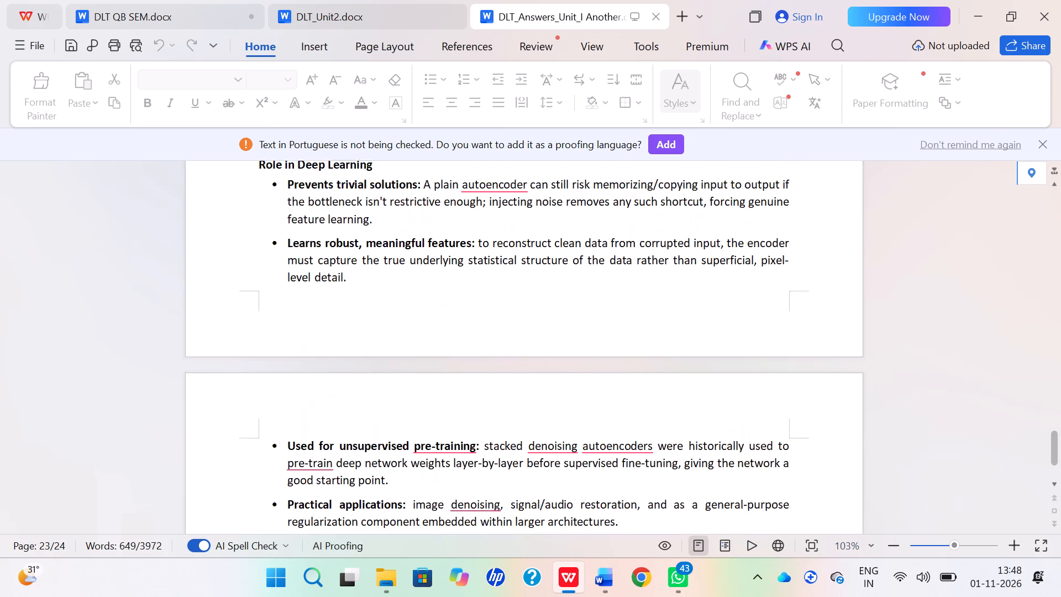
scroll(464, 331, up, 5)
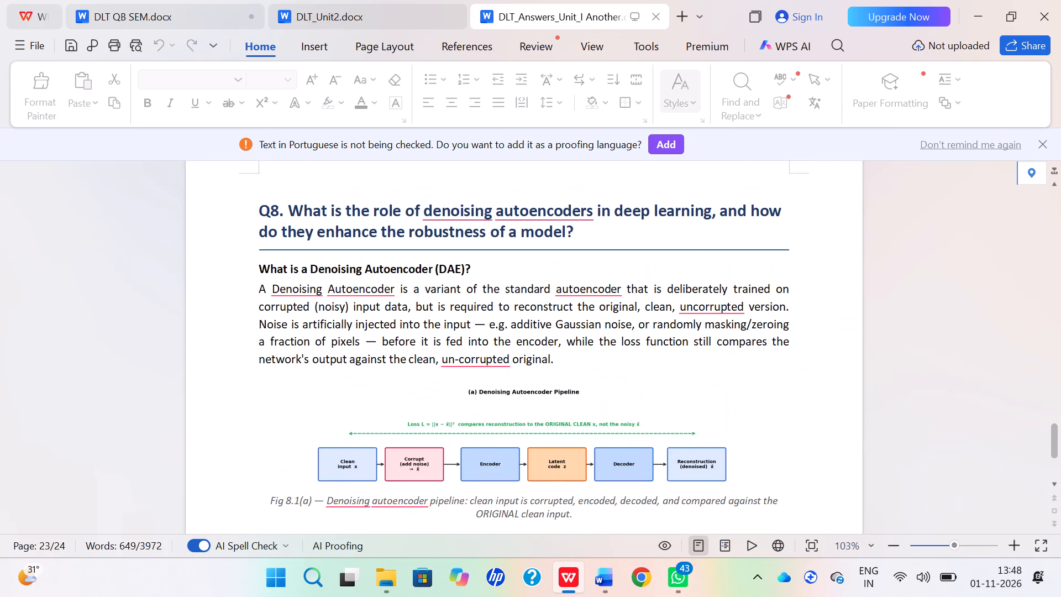
scroll(464, 331, up, 1)
Review the Unit-II questions, numbers 11 to 20, in the DLT QB SEM question bank.
click(222, 0)
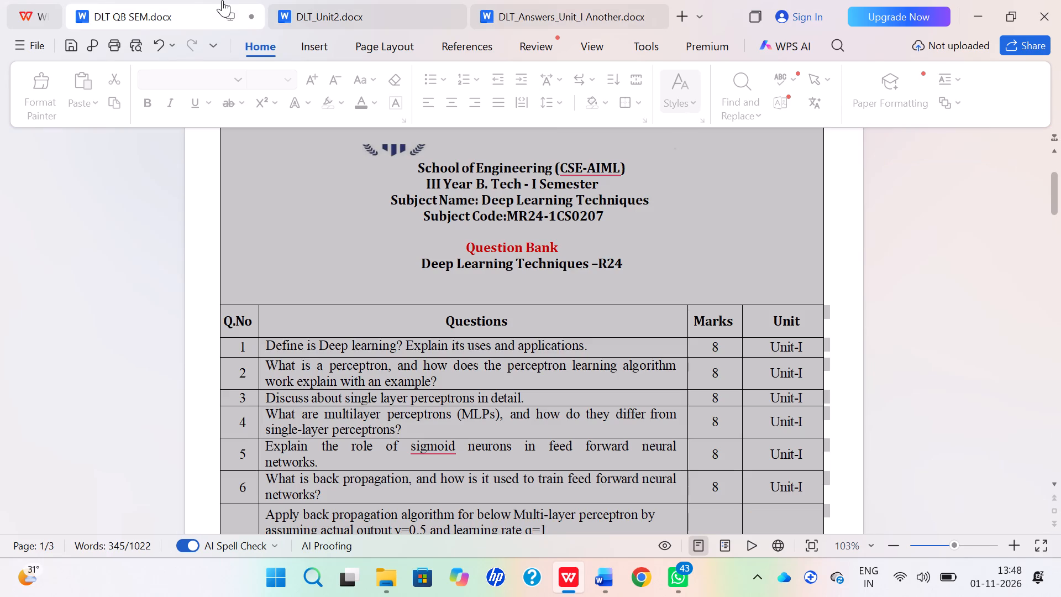
click(335, 417)
scroll(335, 417, down, 10)
scroll(335, 417, up, 1)
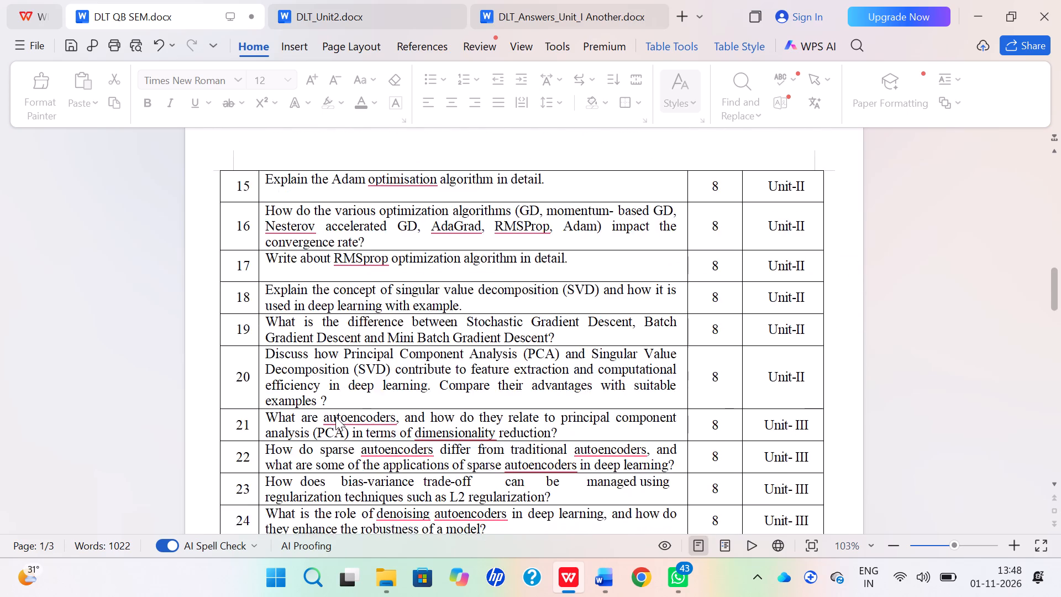
scroll(335, 417, up, 2)
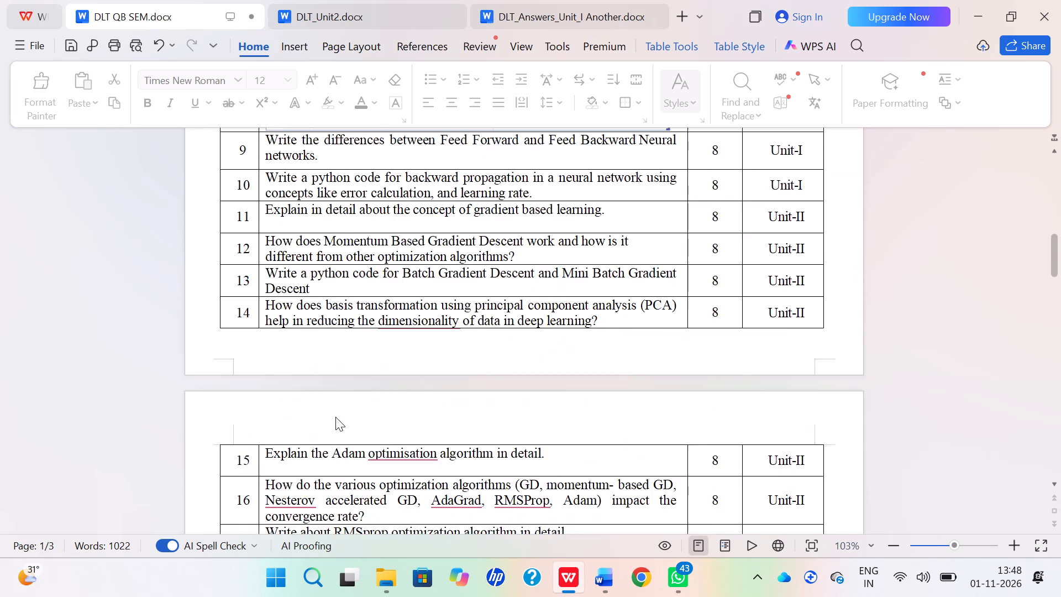
scroll(335, 417, up, 1)
scroll(335, 415, down, 1)
scroll(333, 369, down, 1)
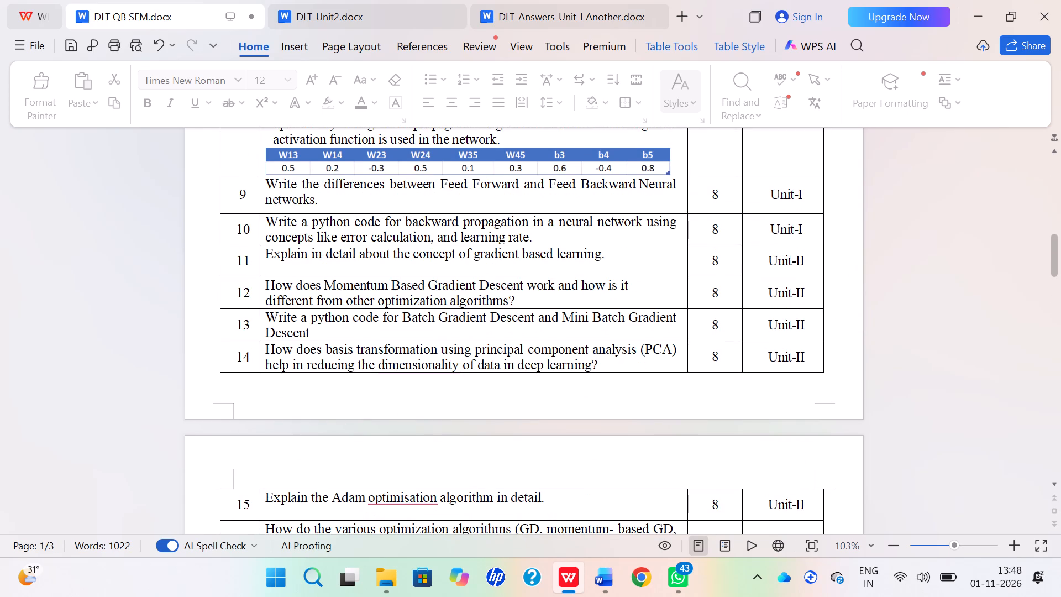
scroll(335, 359, down, 1)
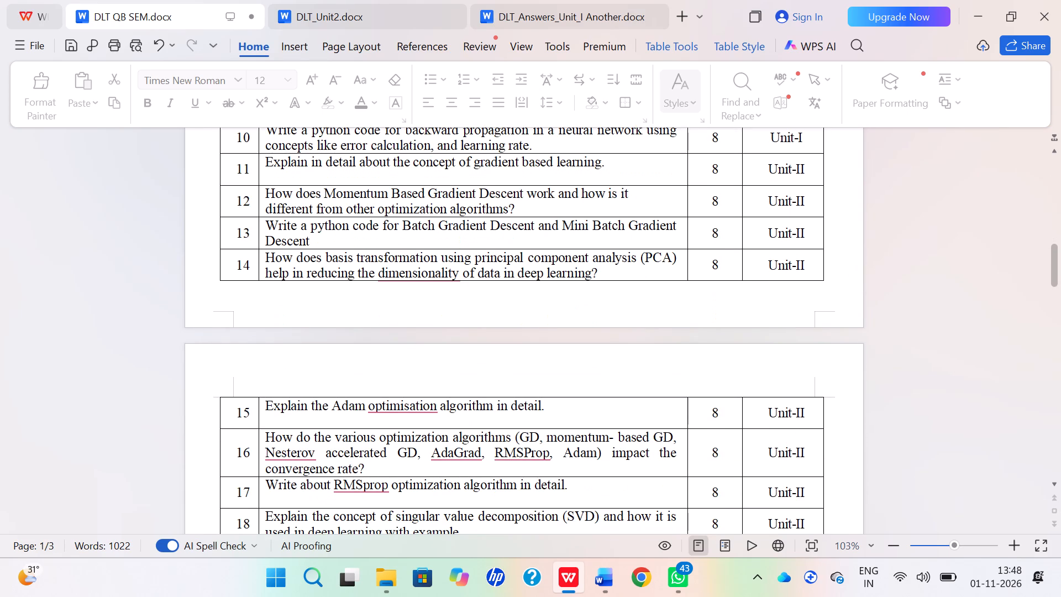
scroll(347, 310, down, 2)
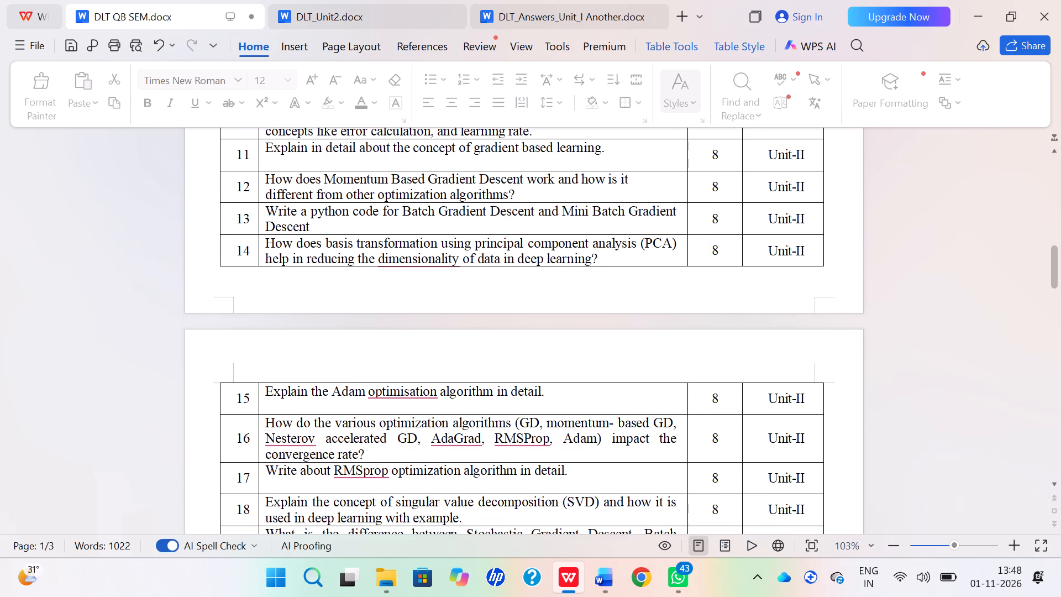
scroll(347, 310, down, 2)
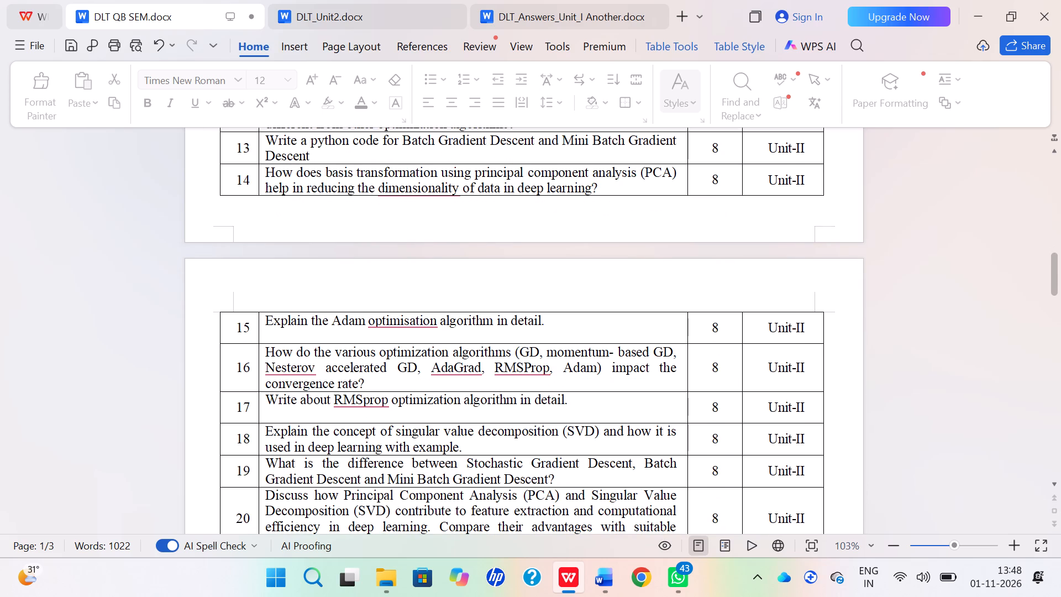
scroll(347, 310, down, 8)
Check the Momentum and RMSprop answers, Q7 and Q6, in DLT_Answers_Unit_I Another against the Unit-II questions in DLT QB SEM.
click(608, 0)
scroll(403, 332, up, 4)
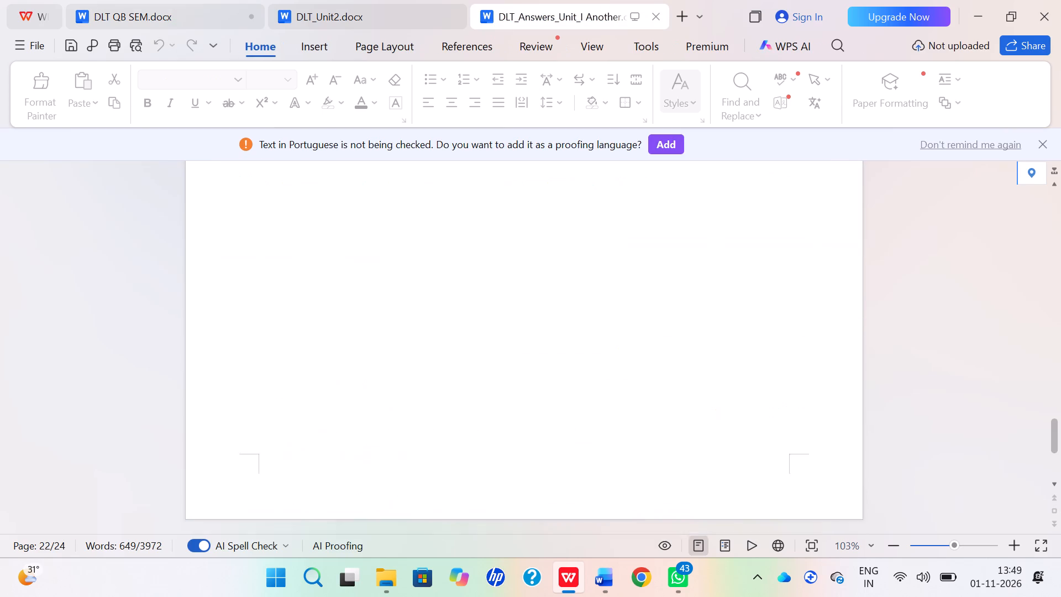
scroll(403, 332, up, 11)
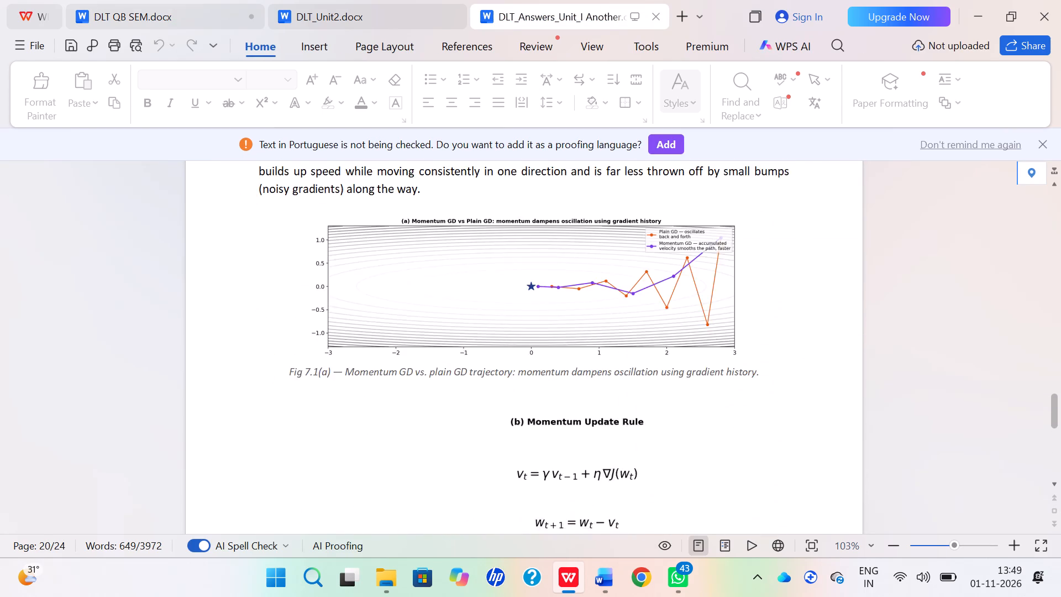
scroll(403, 332, up, 1)
scroll(403, 332, down, 2)
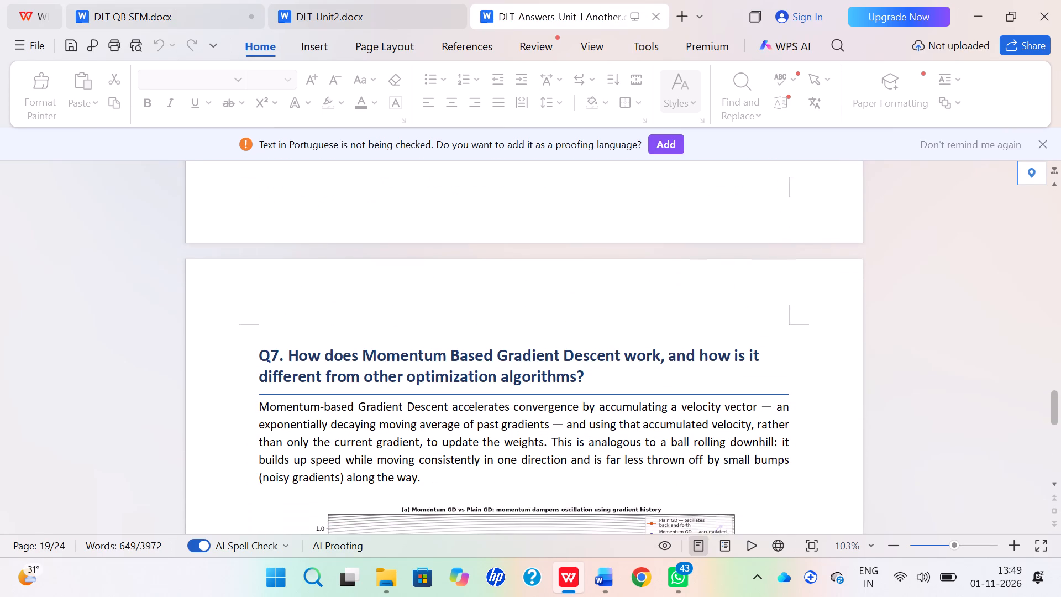
scroll(403, 332, down, 1)
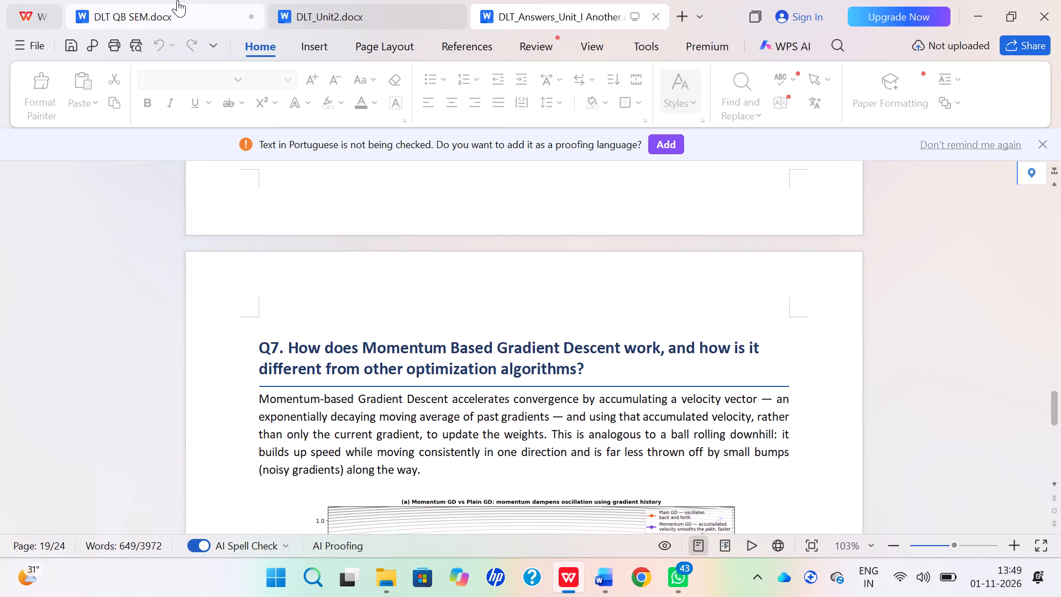
click(224, 3)
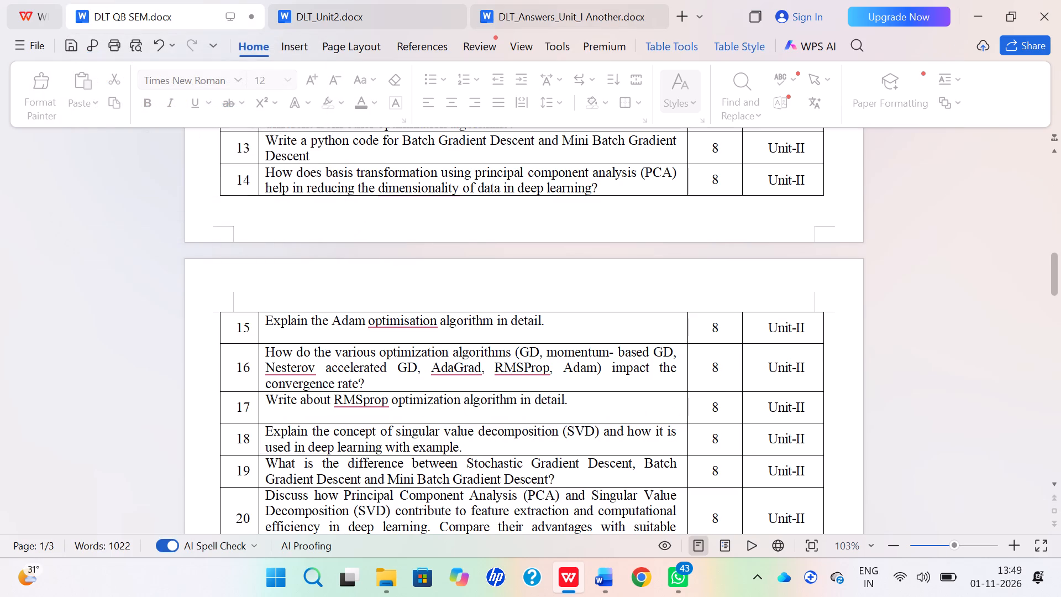
scroll(330, 254, up, 1)
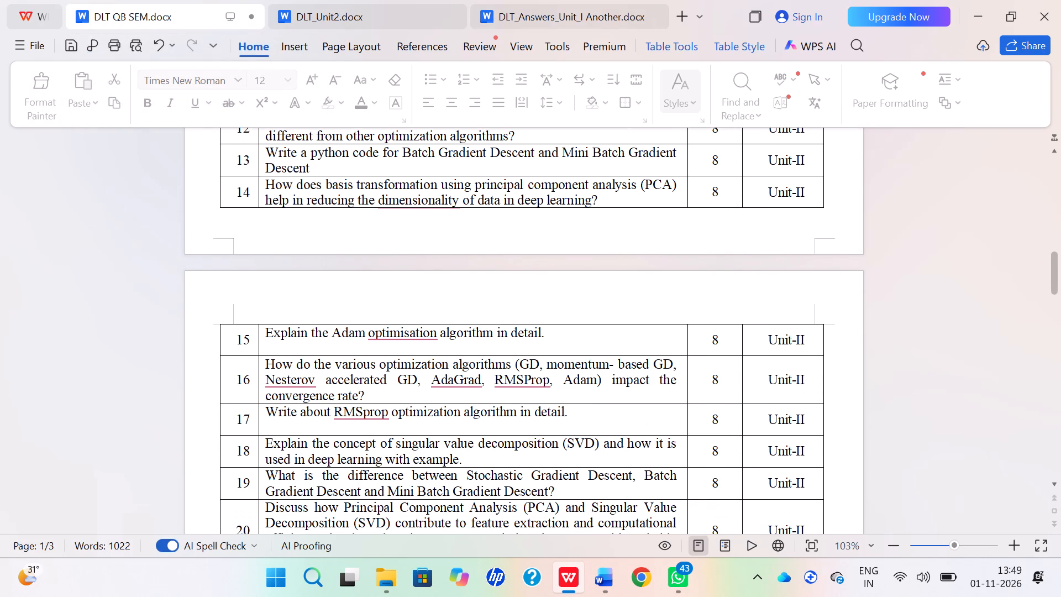
scroll(330, 254, up, 1)
click(481, 0)
scroll(322, 360, up, 7)
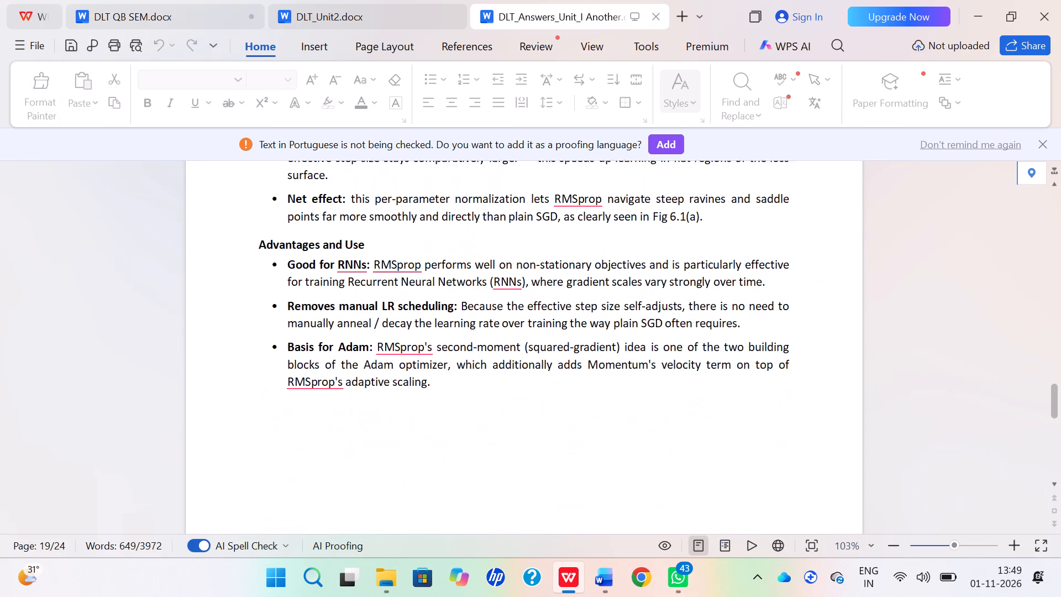
scroll(322, 360, up, 8)
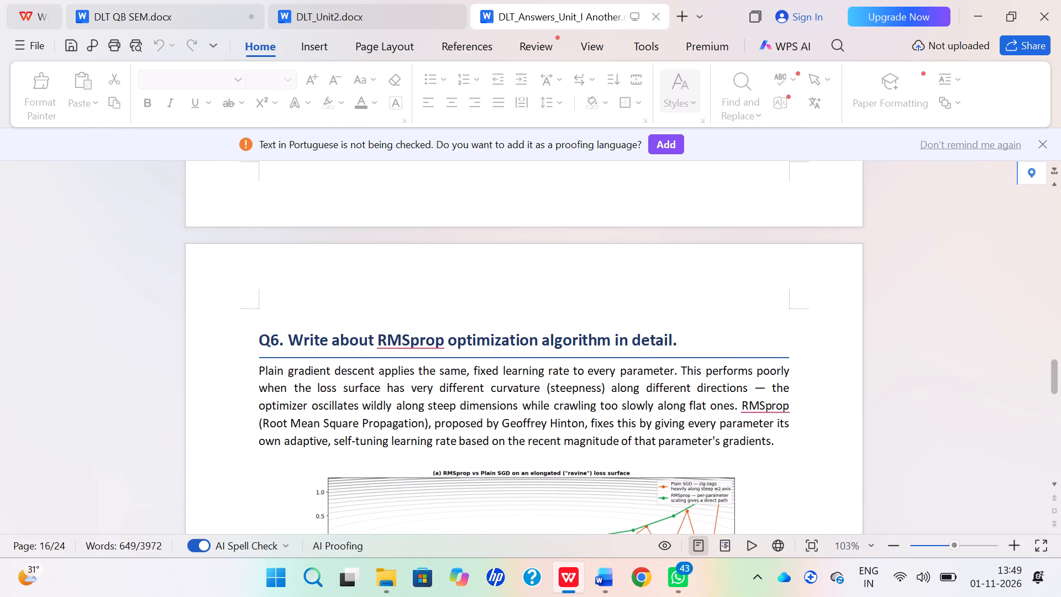
Recheck the Unit-II question list, and examine the earlier answers Q5 and Q4 in DLT_Answers_Unit_I Another for matches.
click(235, 0)
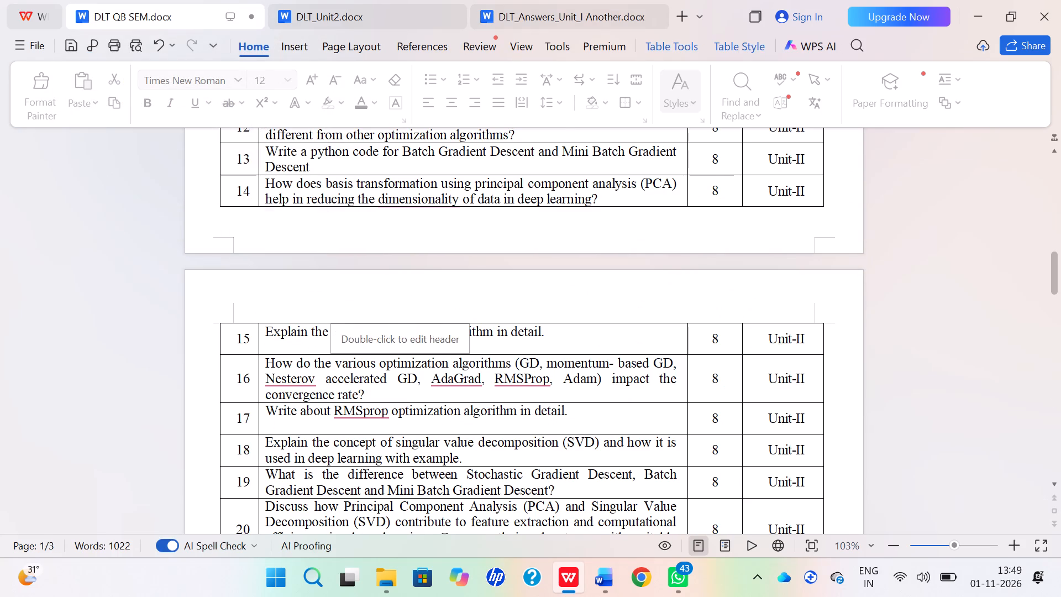
click(565, 0)
scroll(389, 326, up, 2)
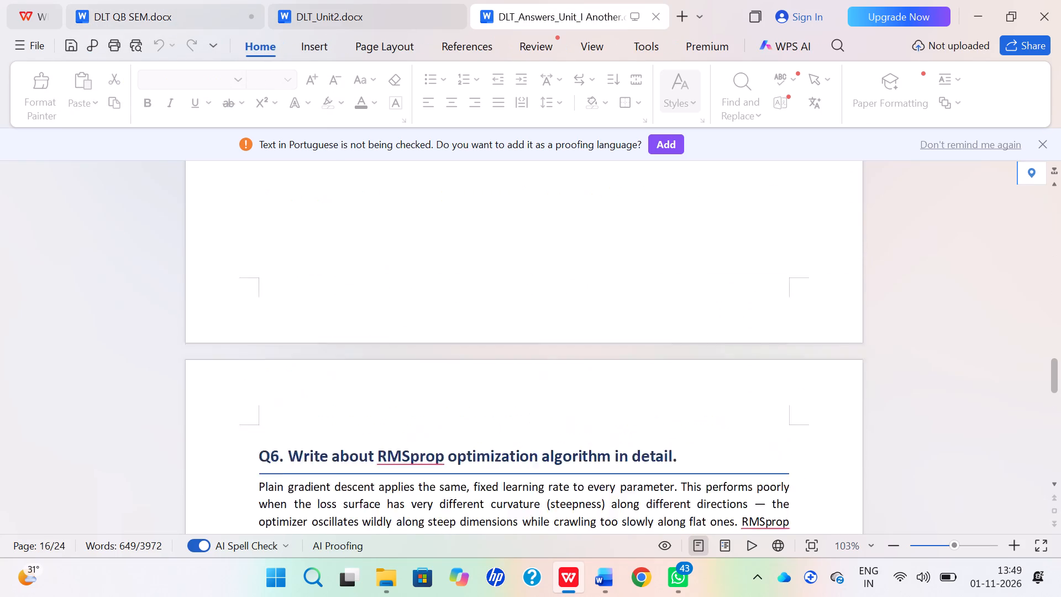
scroll(389, 326, up, 11)
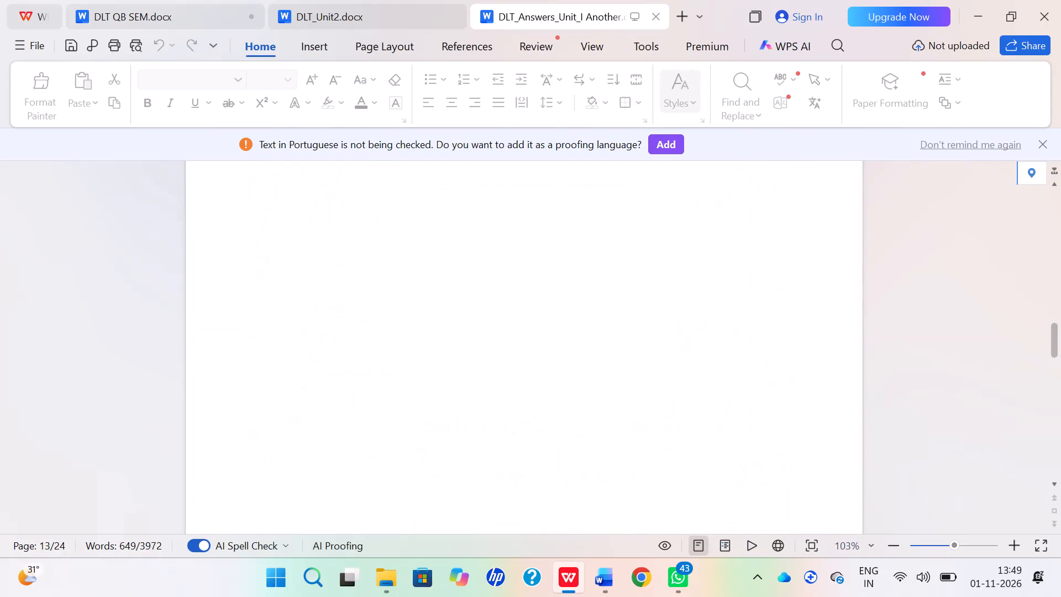
scroll(389, 326, down, 4)
scroll(389, 326, up, 1)
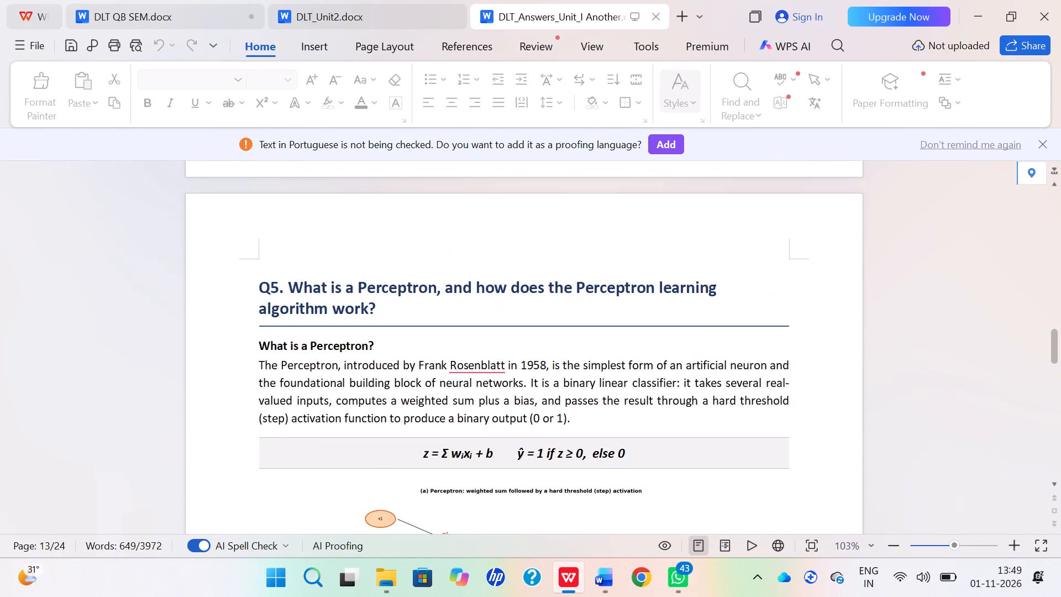
scroll(389, 326, up, 7)
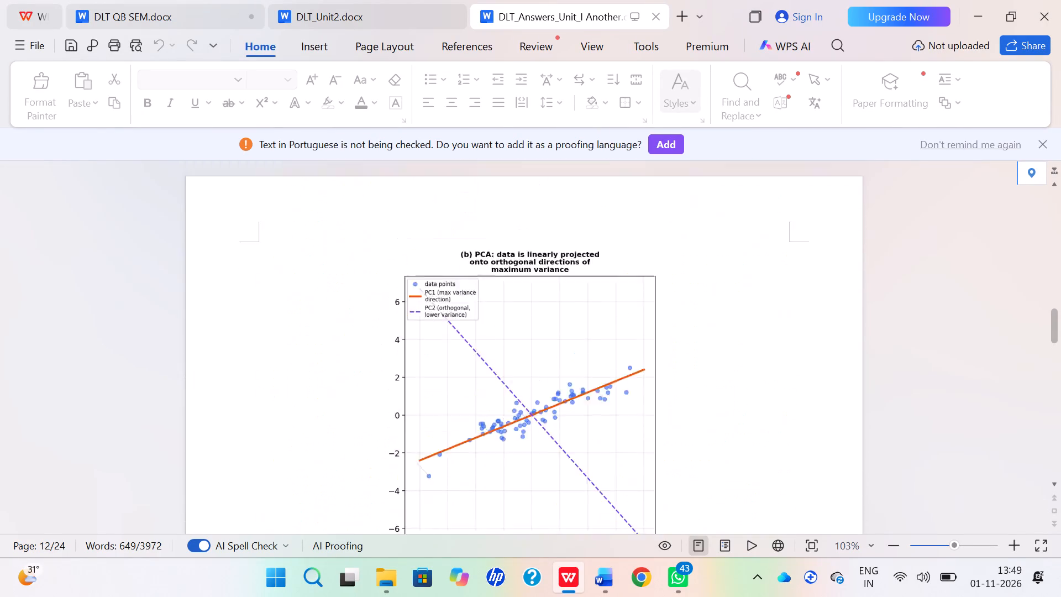
scroll(389, 326, up, 6)
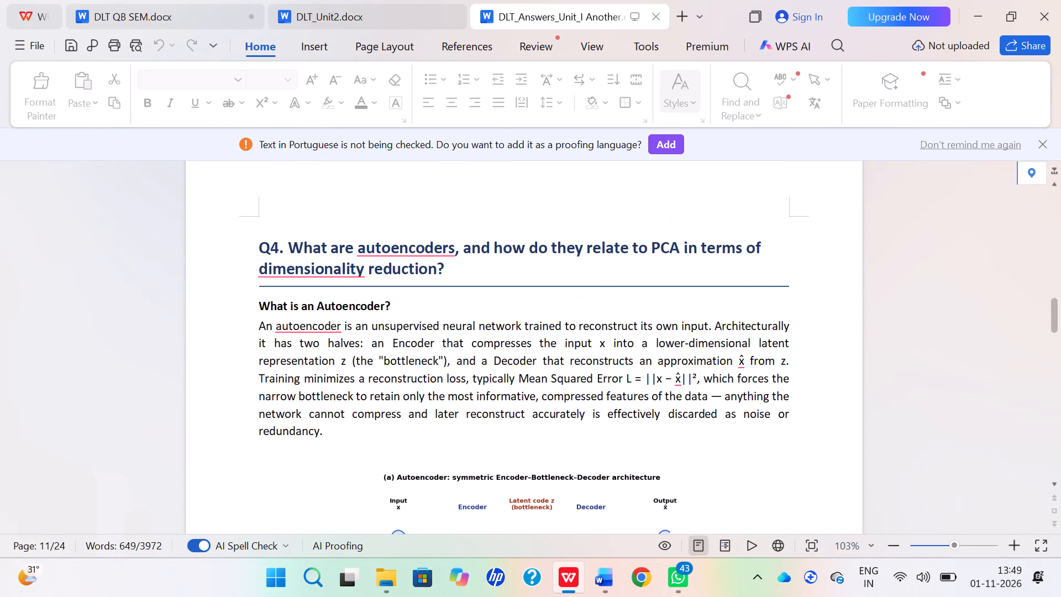
Check the Unit-II questions in DLT QB SEM against the Q3 to Q1 answers in DLT_Answers_Unit_I Another.
click(196, 0)
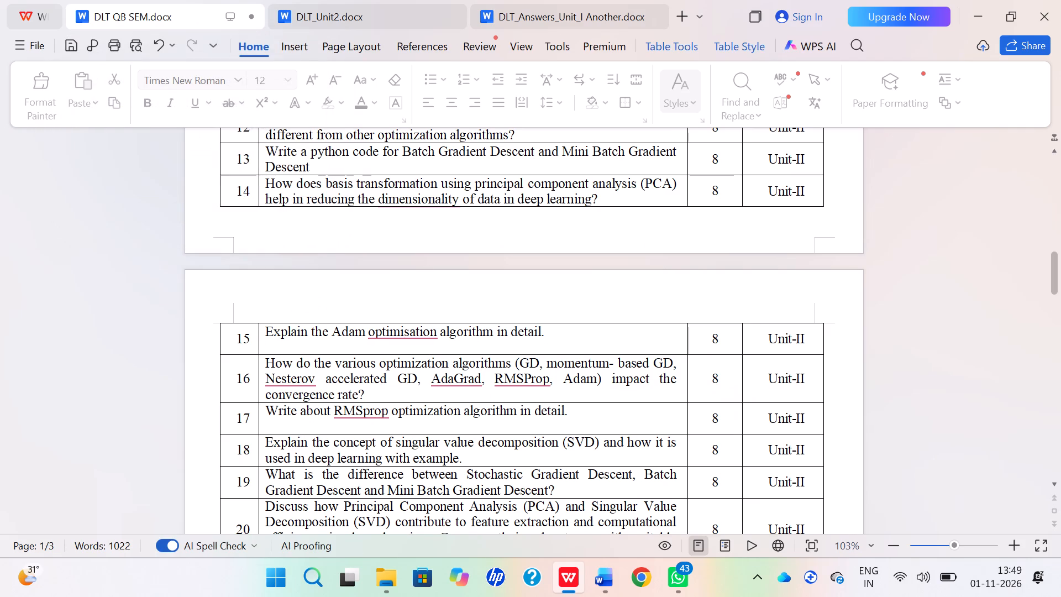
click(591, 0)
scroll(338, 381, up, 6)
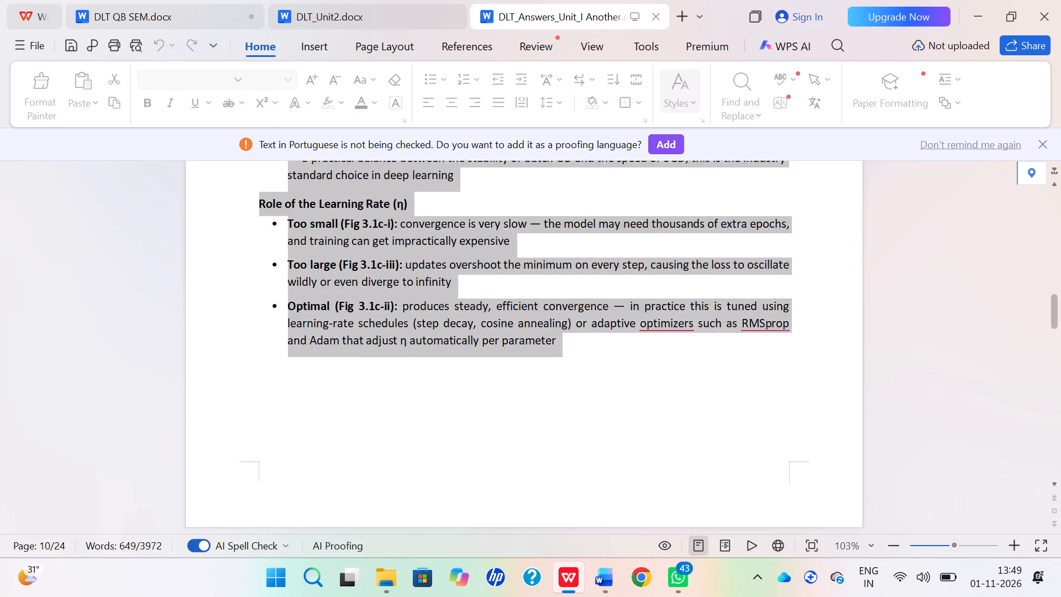
scroll(338, 381, up, 4)
click(382, 431)
scroll(382, 431, up, 6)
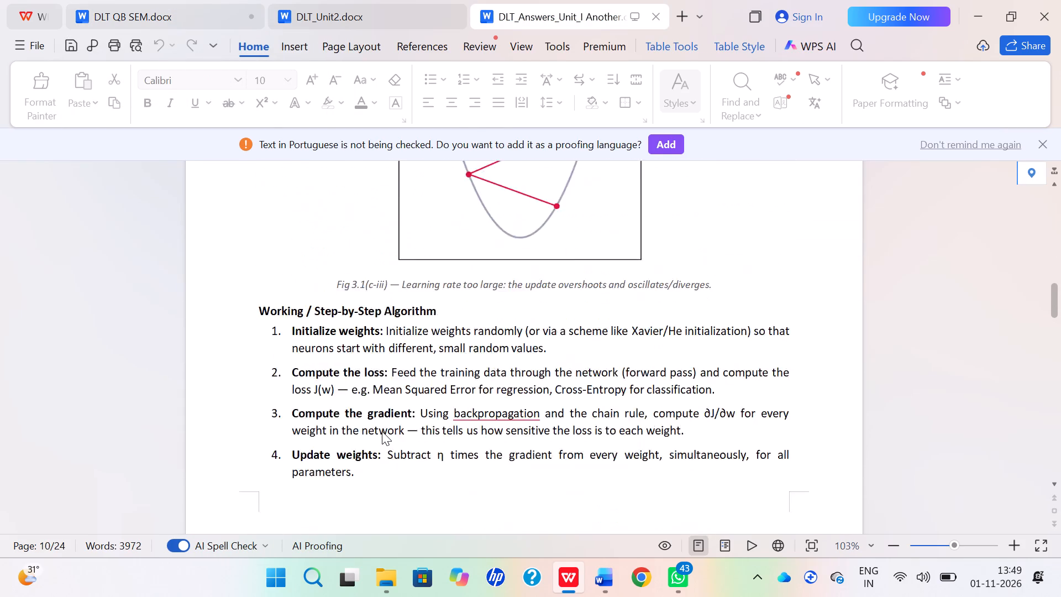
scroll(382, 431, up, 9)
scroll(382, 431, down, 1)
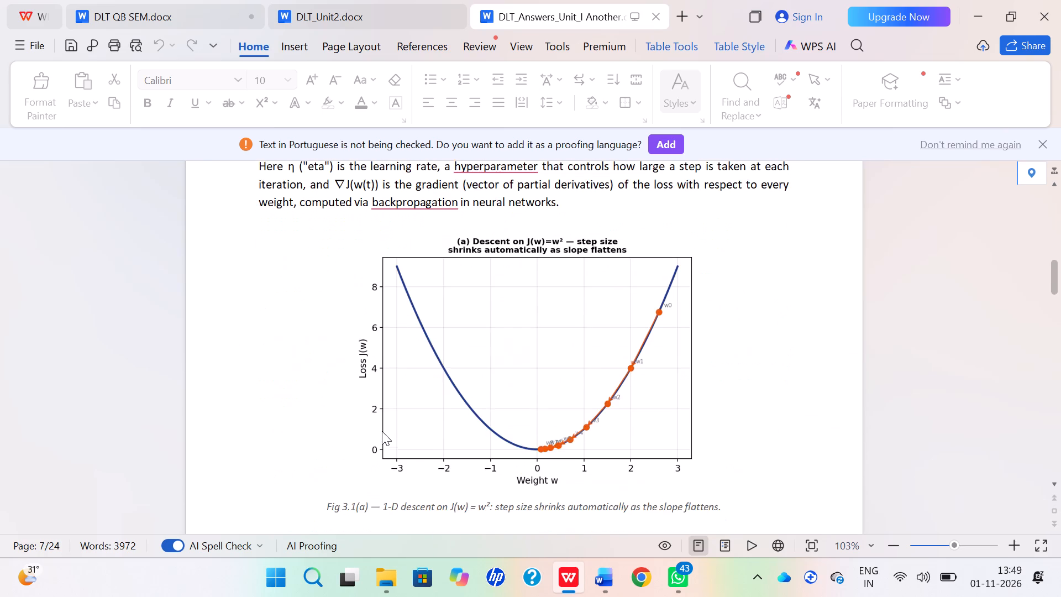
scroll(382, 431, up, 5)
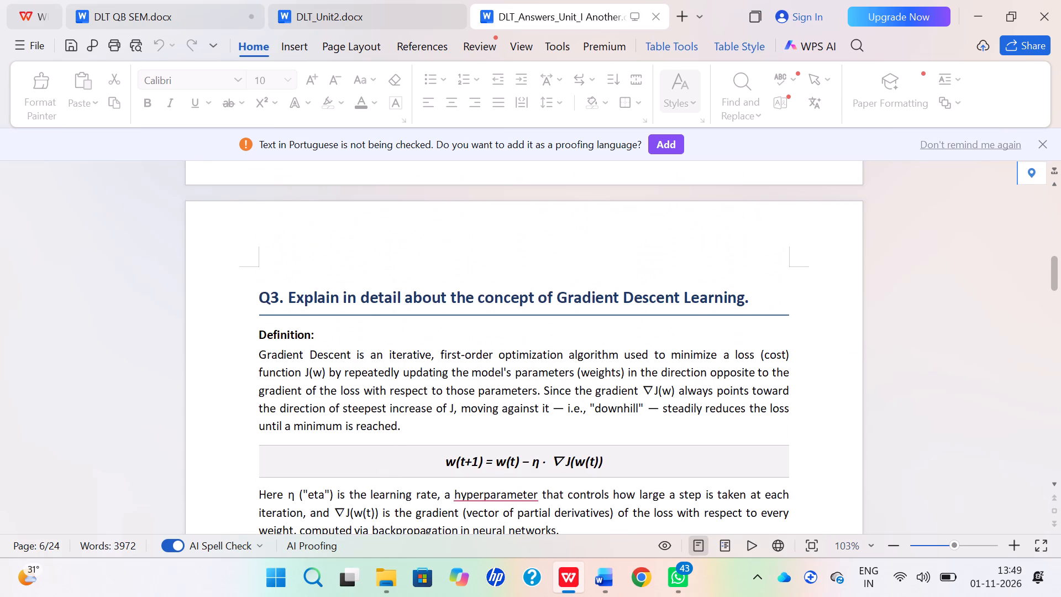
scroll(445, 330, up, 20)
scroll(445, 330, up, 6)
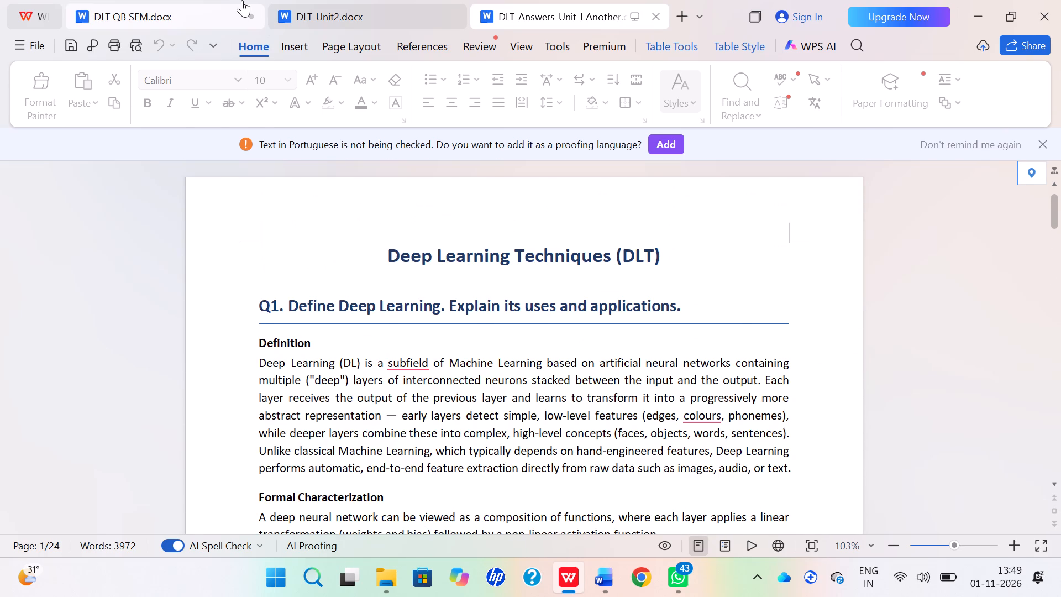
Recheck the question 15 wording in DLT QB SEM and in DL ALL UNITS FOR SEM in Word.
click(242, 0)
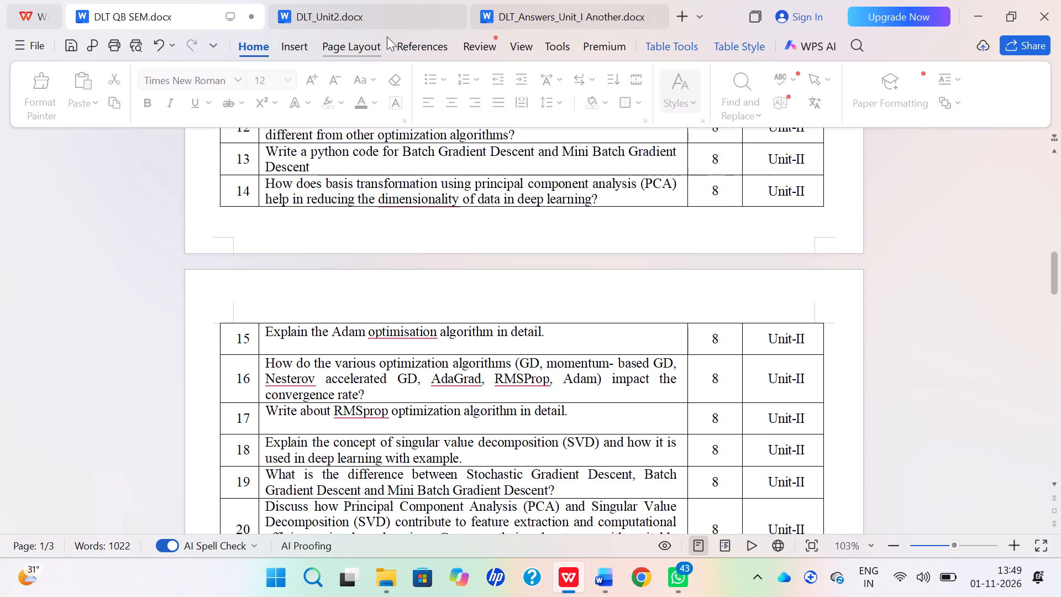
click(614, 567)
click(551, 572)
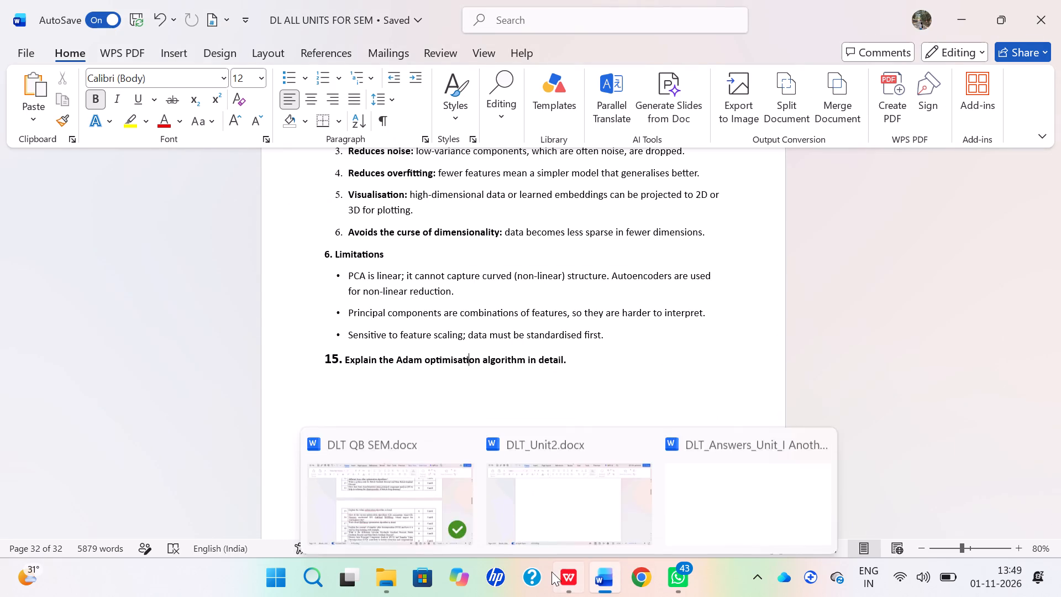
Return to DLT_Unit2 in WPS Office and look over the Q15 Adam answer and the following Q16 convergence answer.
click(303, 0)
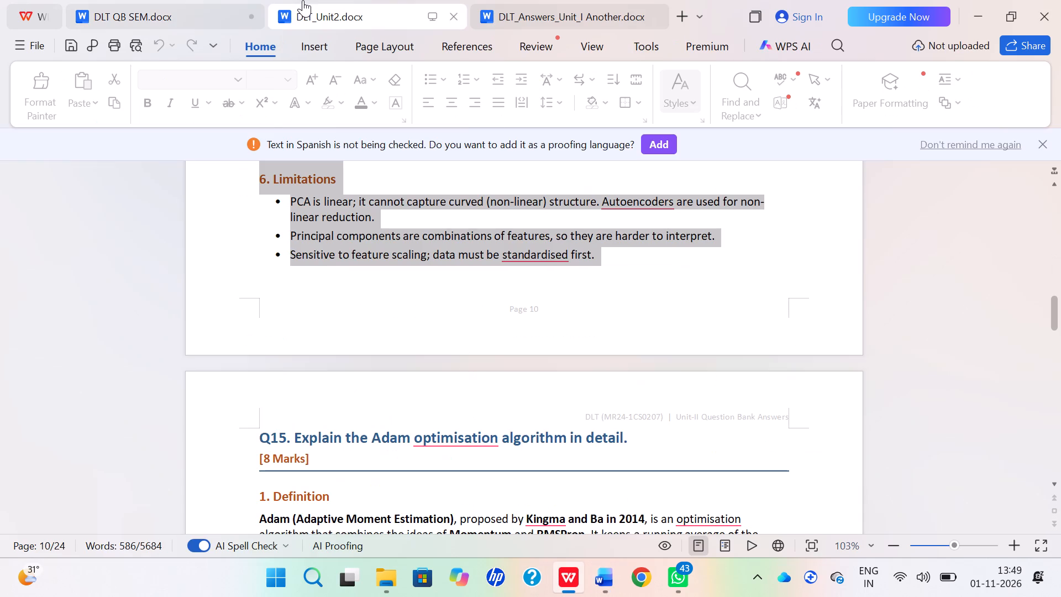
click(280, 341)
scroll(280, 341, down, 4)
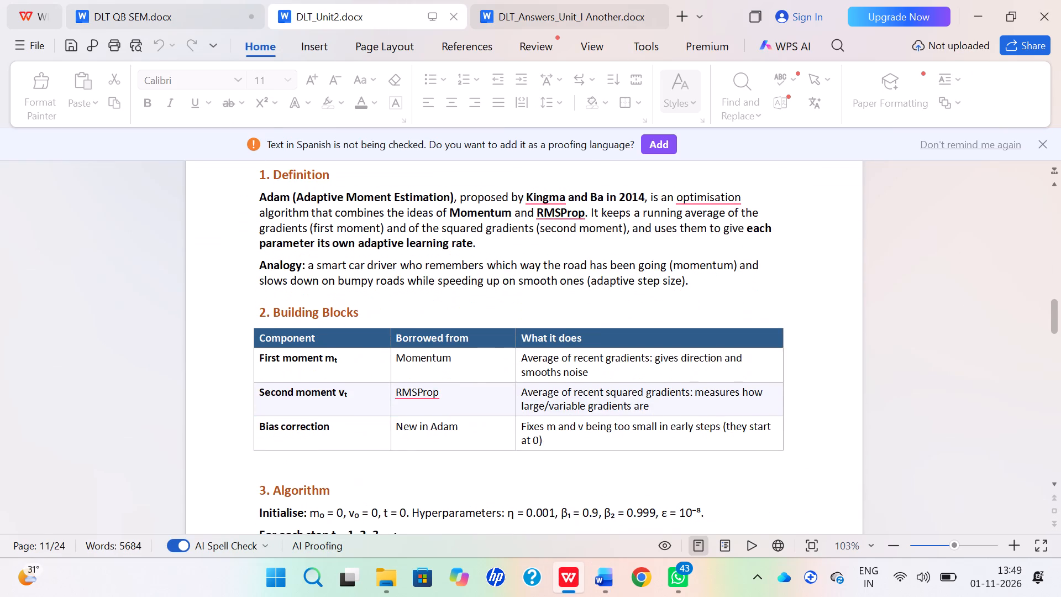
scroll(280, 341, down, 6)
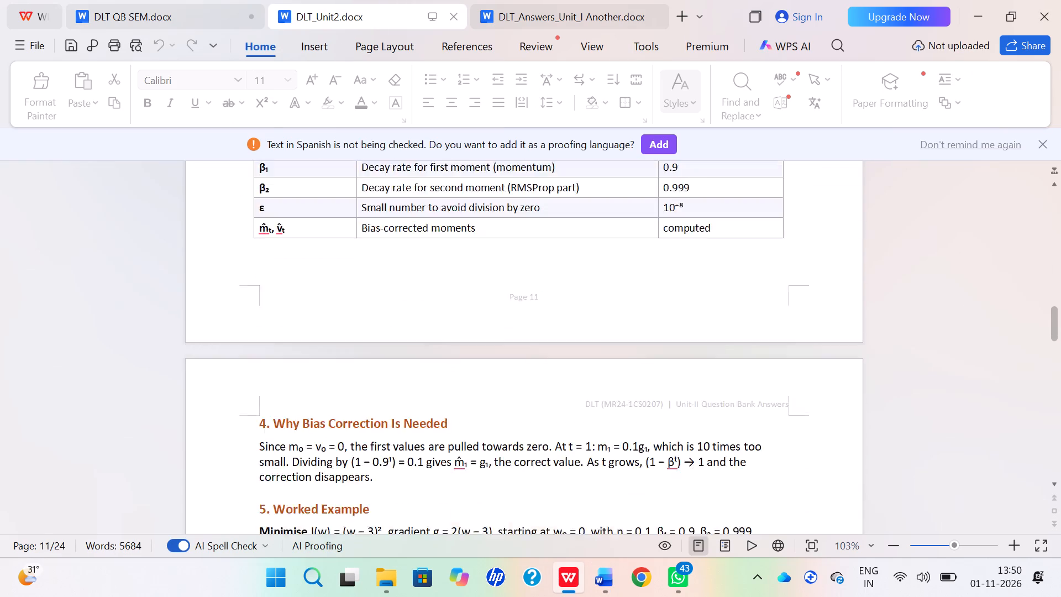
scroll(280, 341, up, 1)
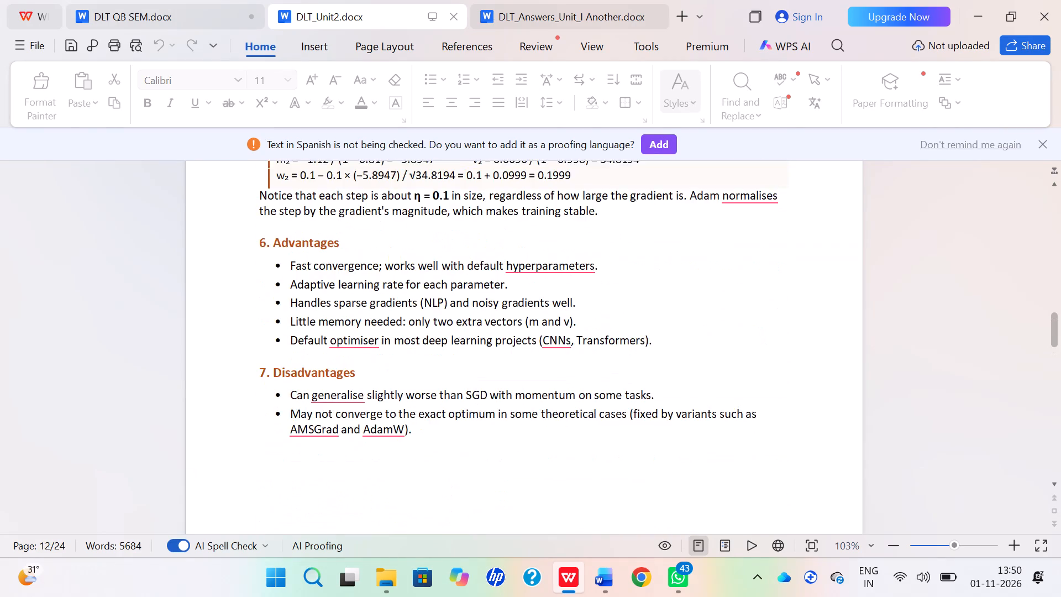
scroll(280, 341, up, 1)
scroll(280, 341, down, 2)
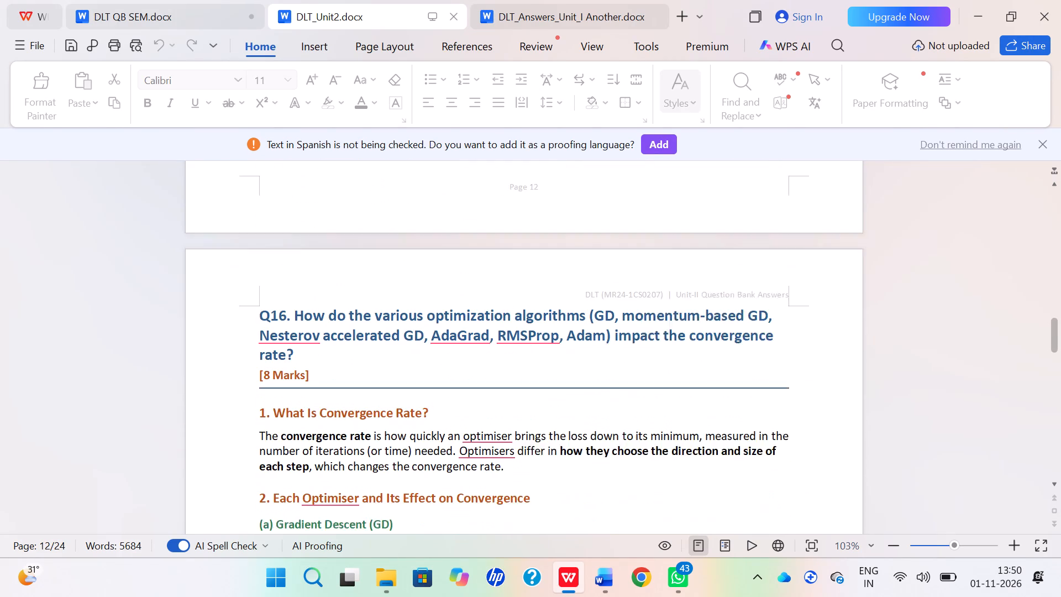
scroll(280, 341, down, 7)
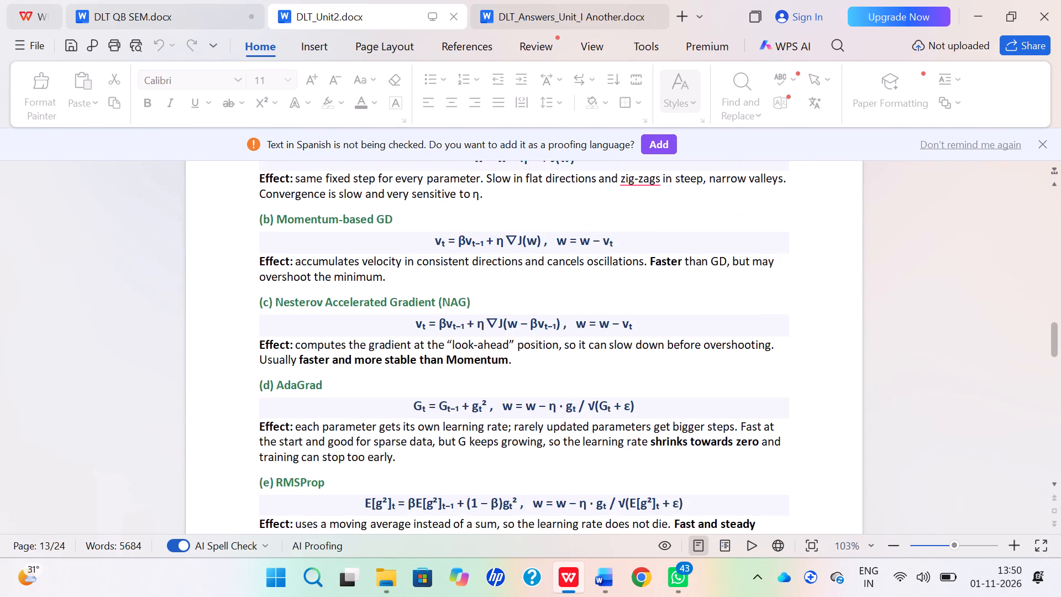
scroll(280, 341, down, 4)
scroll(280, 341, up, 1)
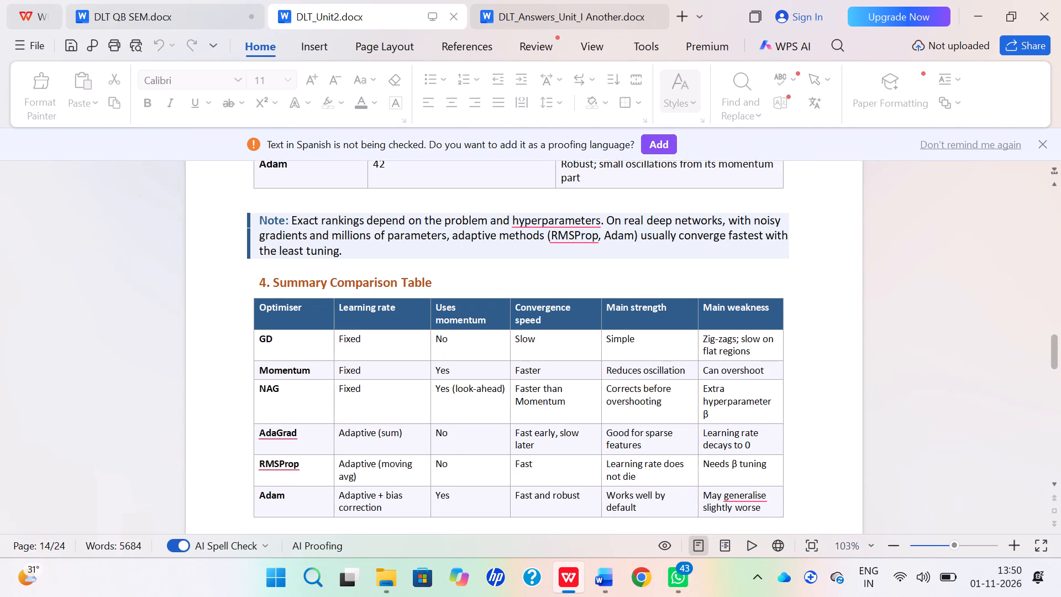
scroll(280, 341, up, 6)
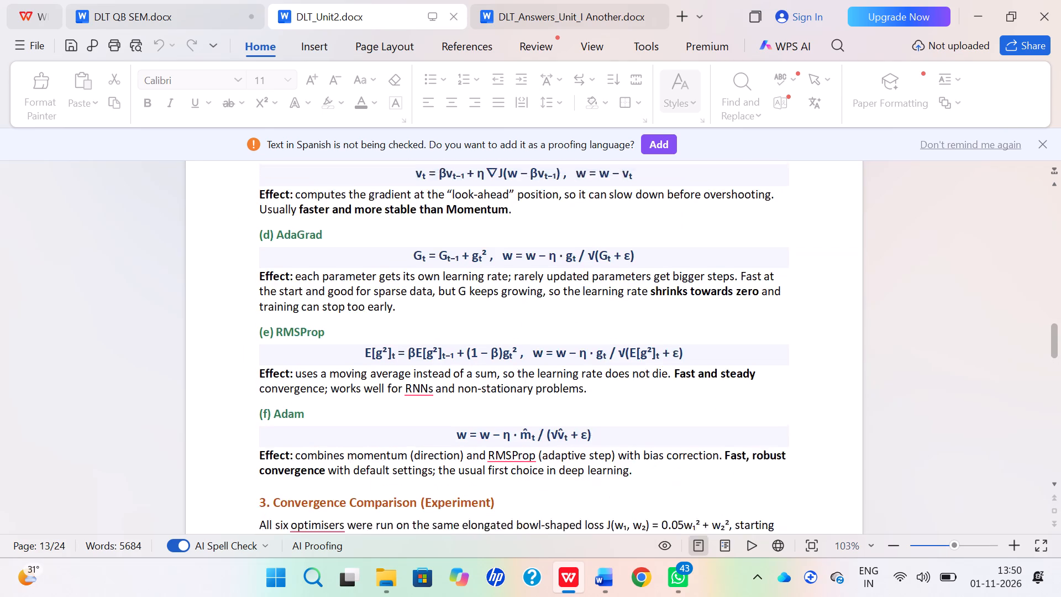
scroll(280, 341, up, 9)
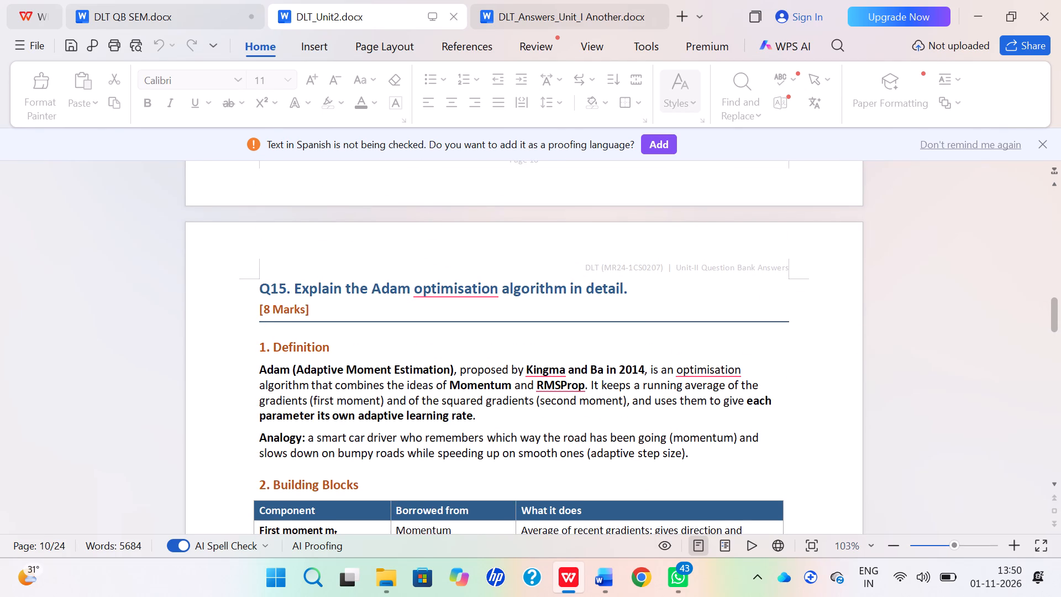
Read the Q15 Adam answer in DLT_Unit2 from its definition through the algorithm and worked example to the disadvantages.
scroll(296, 394, down, 2)
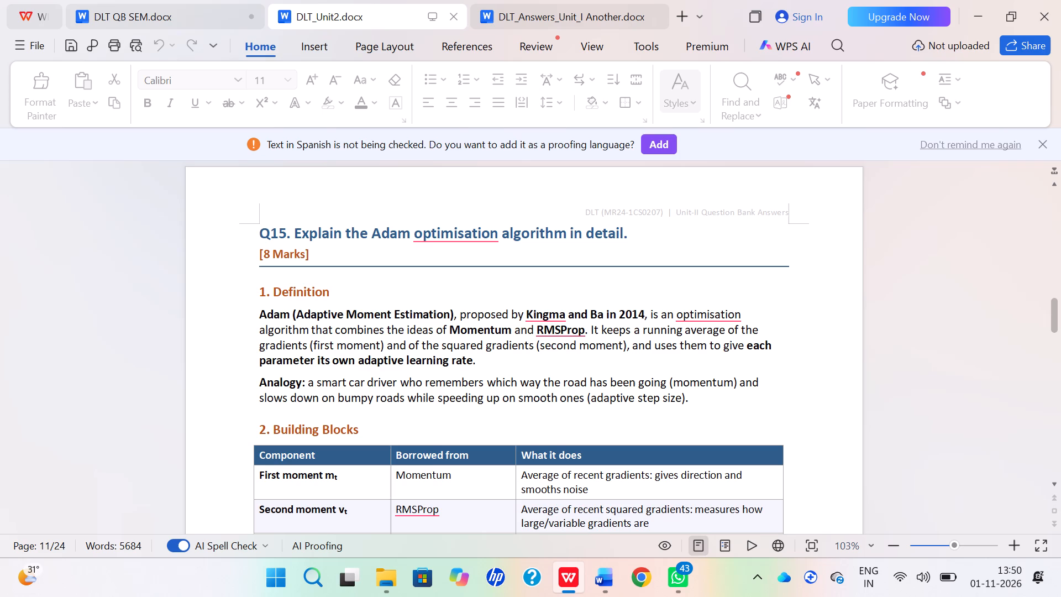
scroll(296, 394, down, 4)
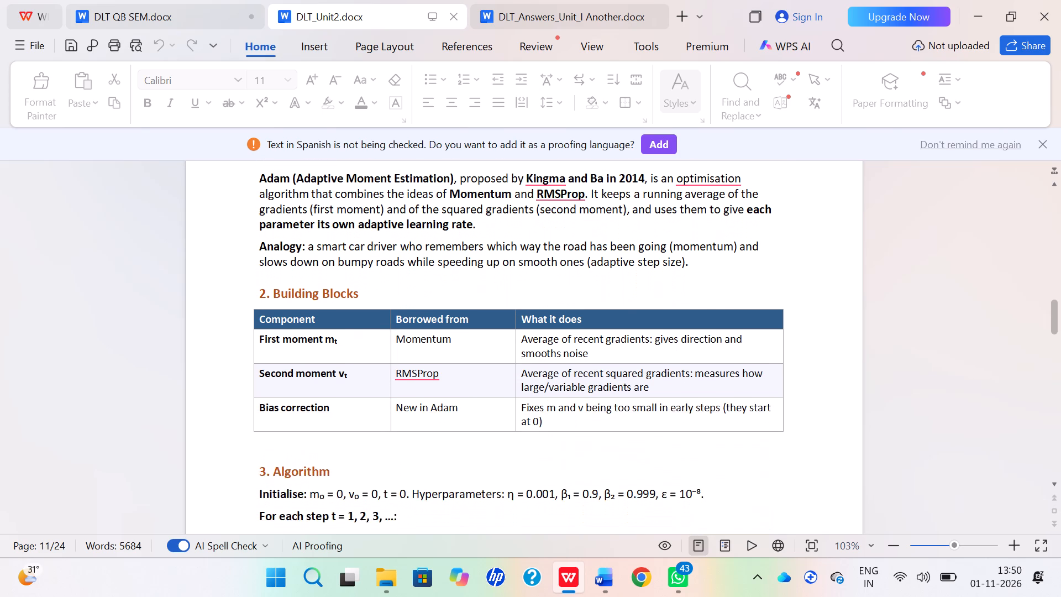
scroll(296, 394, down, 2)
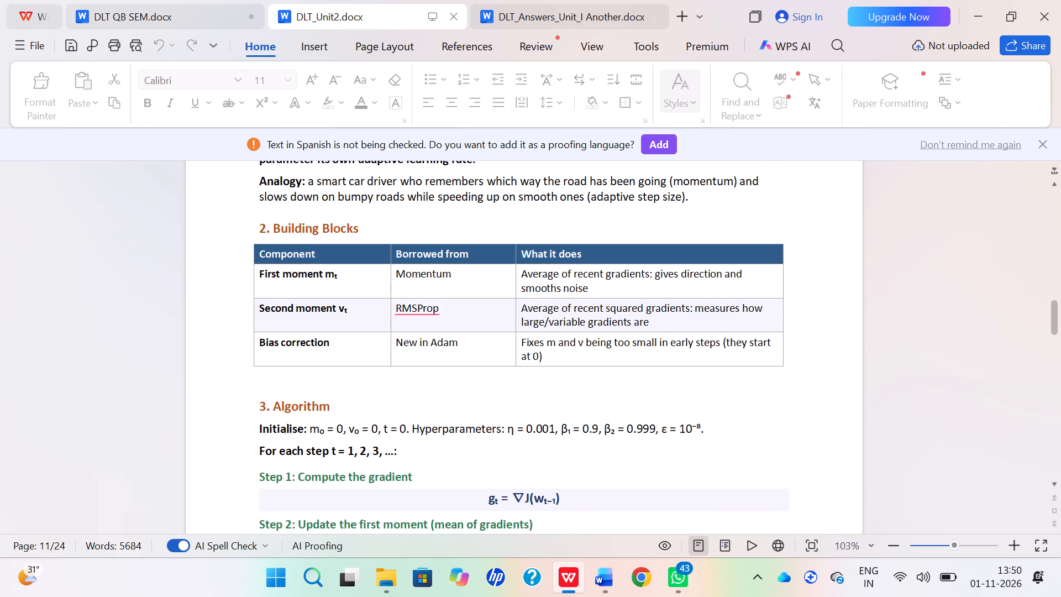
scroll(296, 394, down, 3)
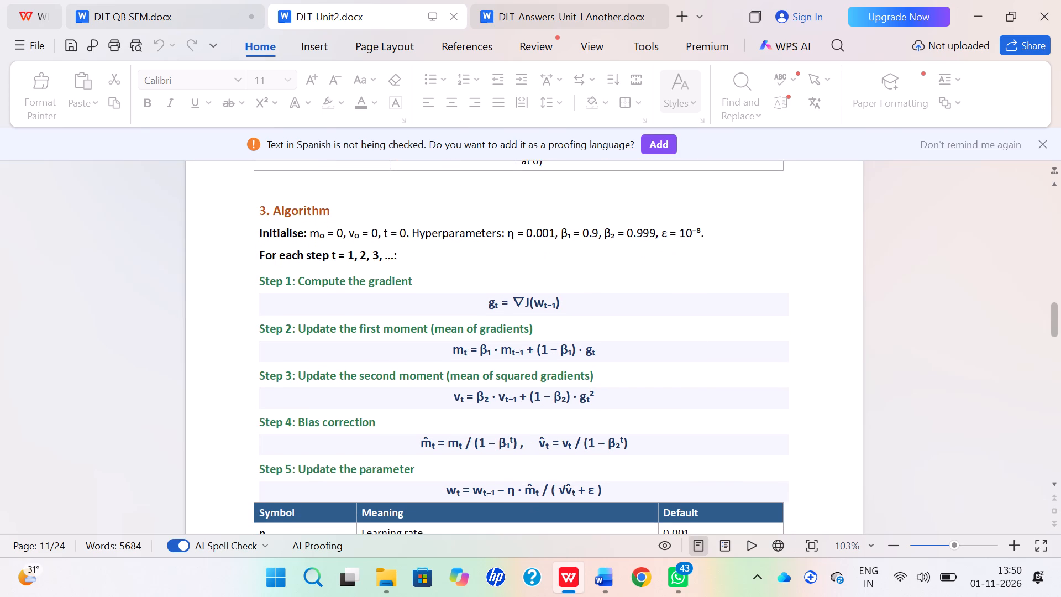
scroll(296, 394, down, 2)
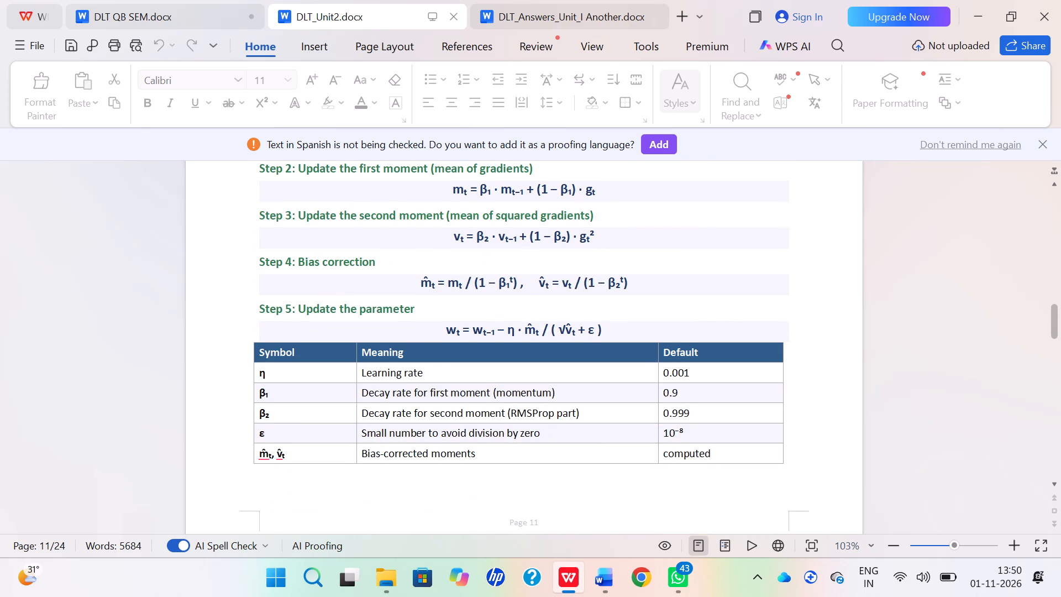
scroll(296, 394, down, 6)
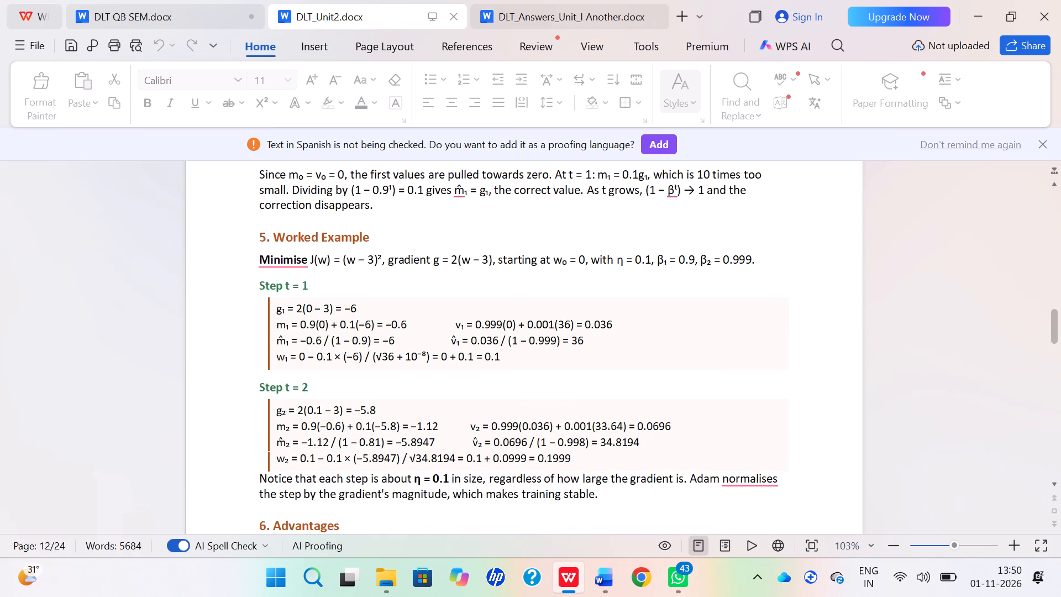
scroll(296, 394, down, 1)
scroll(296, 394, up, 1)
scroll(296, 394, down, 2)
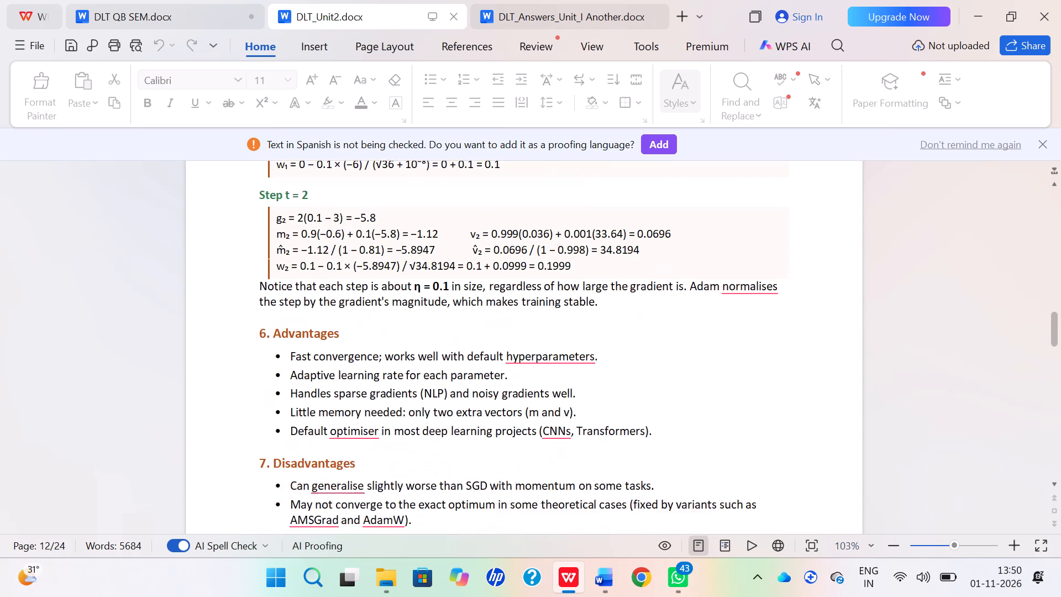
scroll(296, 394, down, 3)
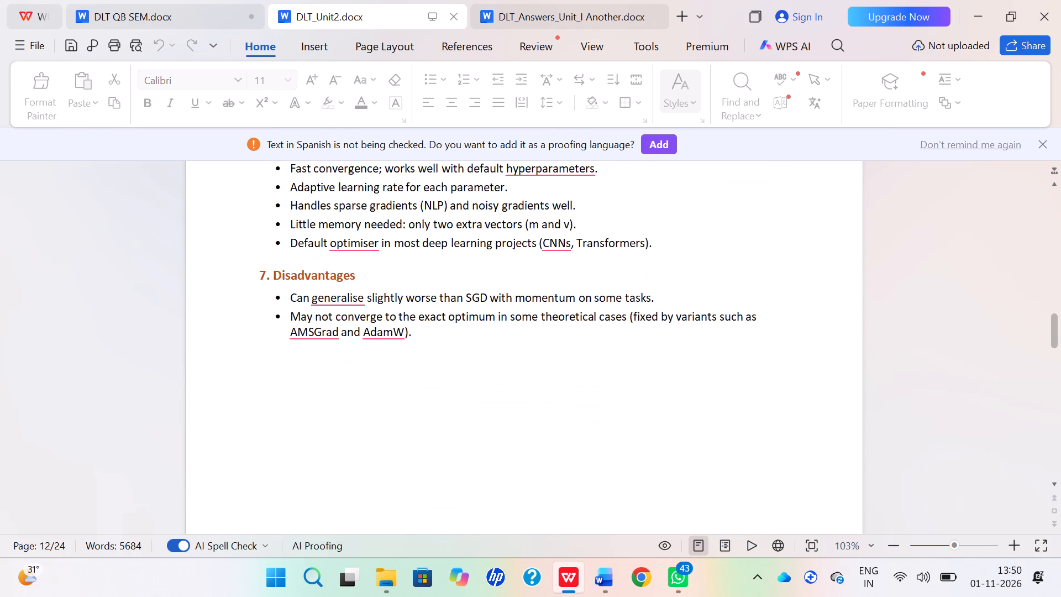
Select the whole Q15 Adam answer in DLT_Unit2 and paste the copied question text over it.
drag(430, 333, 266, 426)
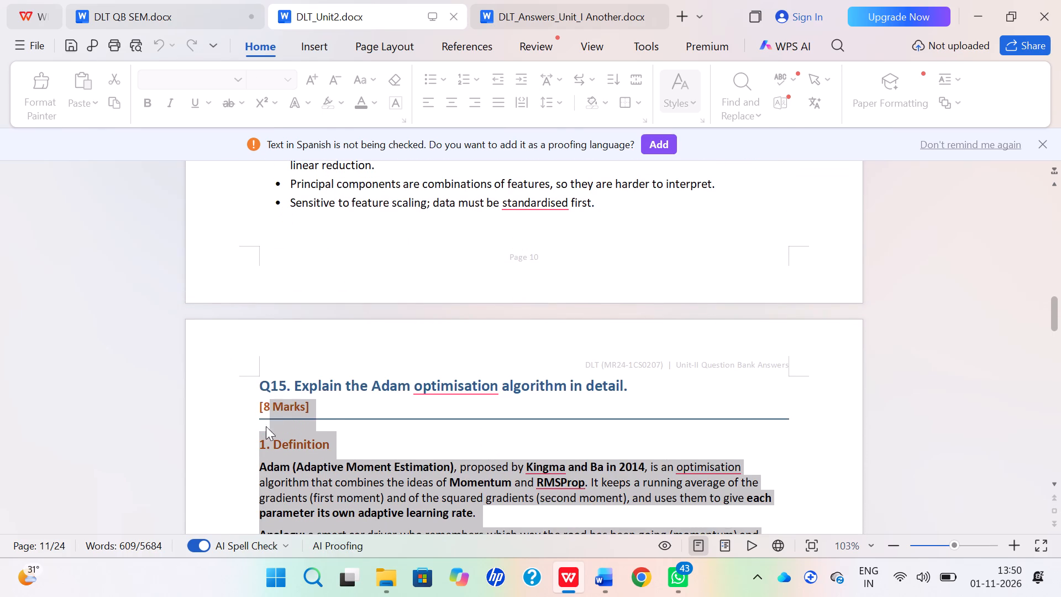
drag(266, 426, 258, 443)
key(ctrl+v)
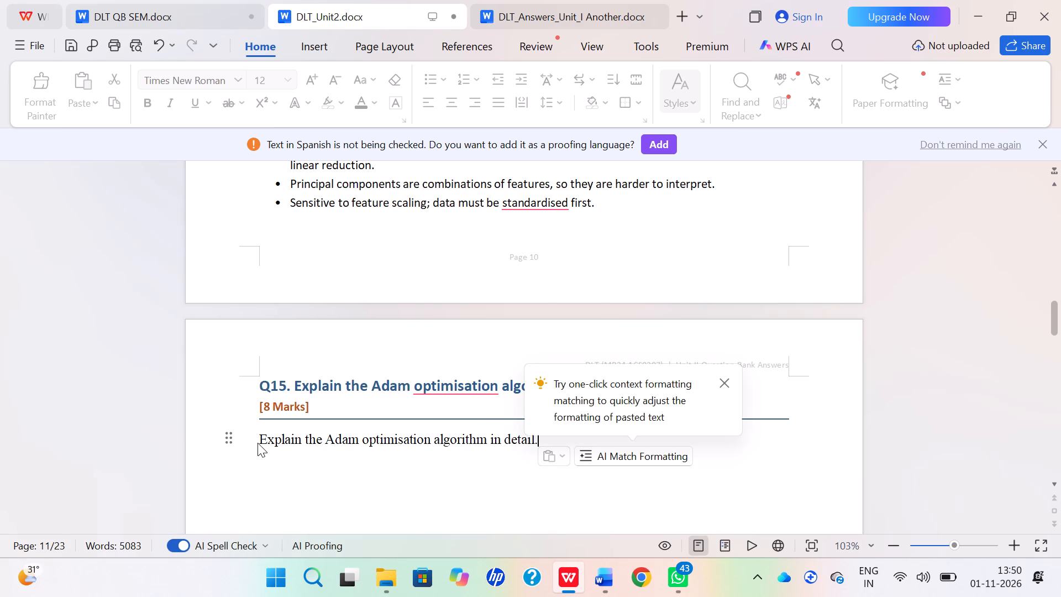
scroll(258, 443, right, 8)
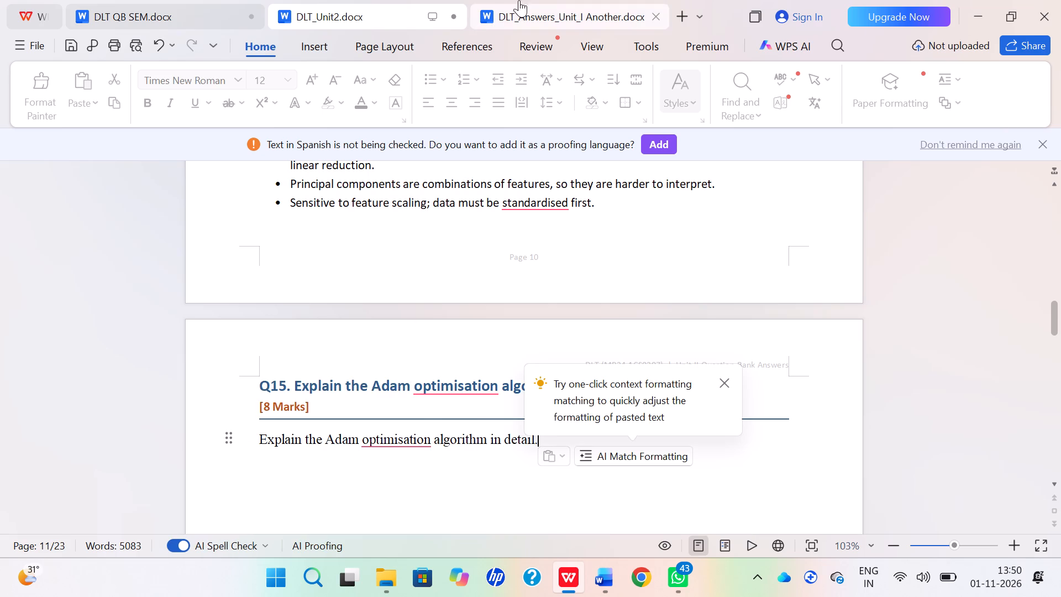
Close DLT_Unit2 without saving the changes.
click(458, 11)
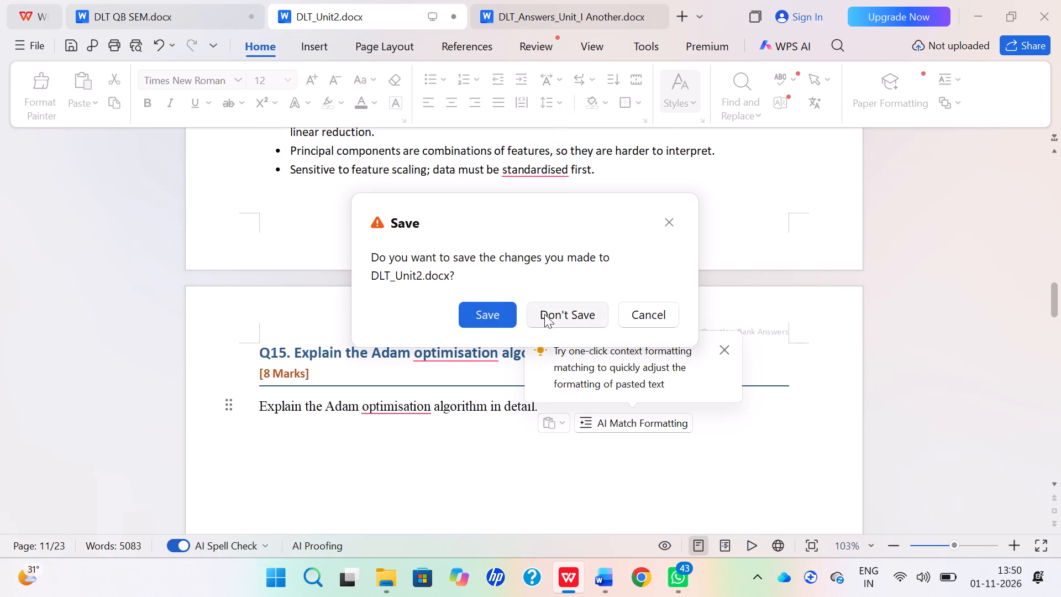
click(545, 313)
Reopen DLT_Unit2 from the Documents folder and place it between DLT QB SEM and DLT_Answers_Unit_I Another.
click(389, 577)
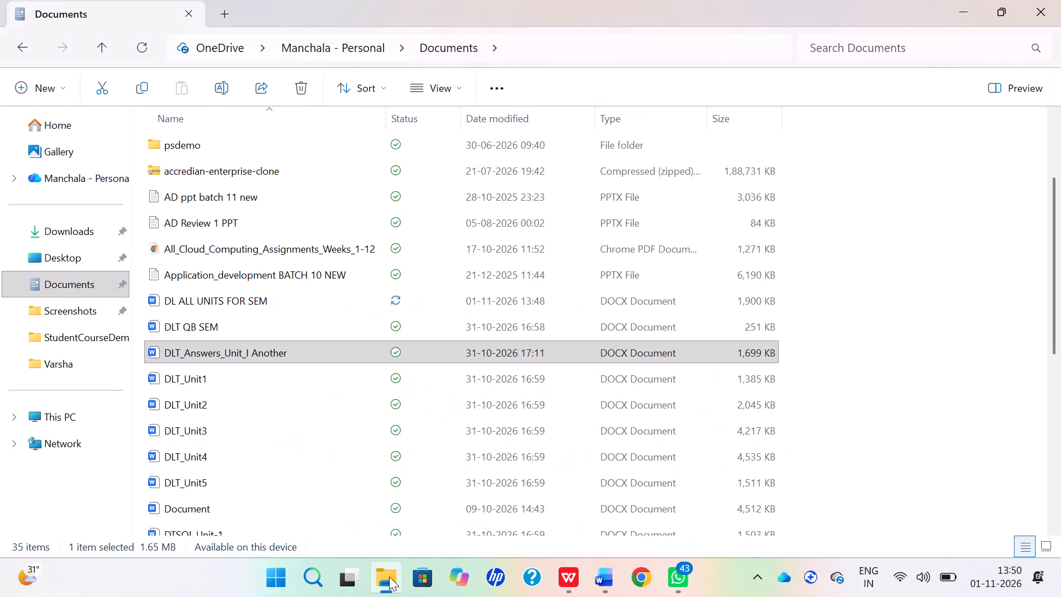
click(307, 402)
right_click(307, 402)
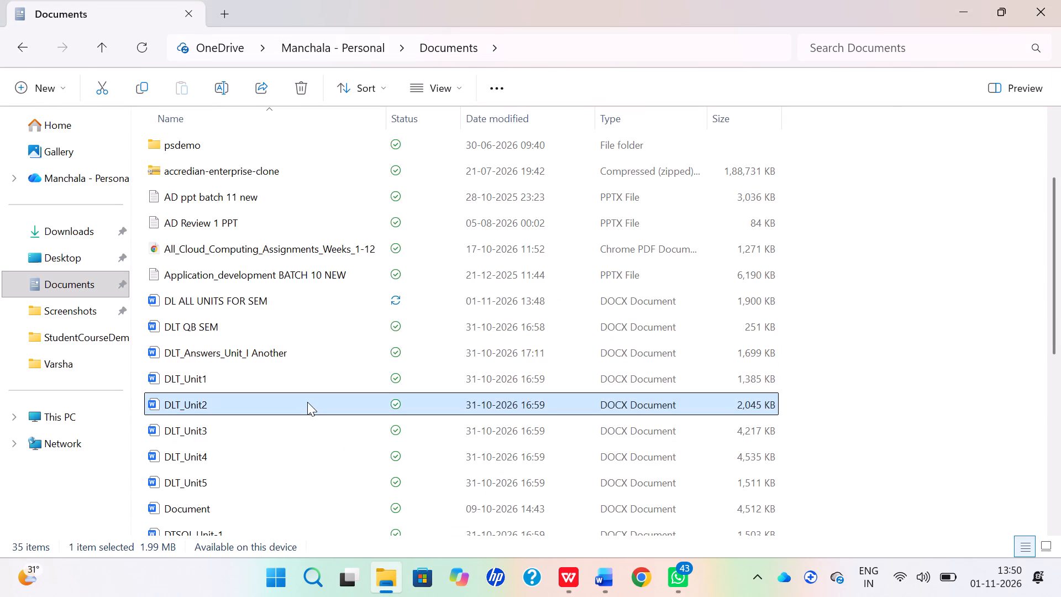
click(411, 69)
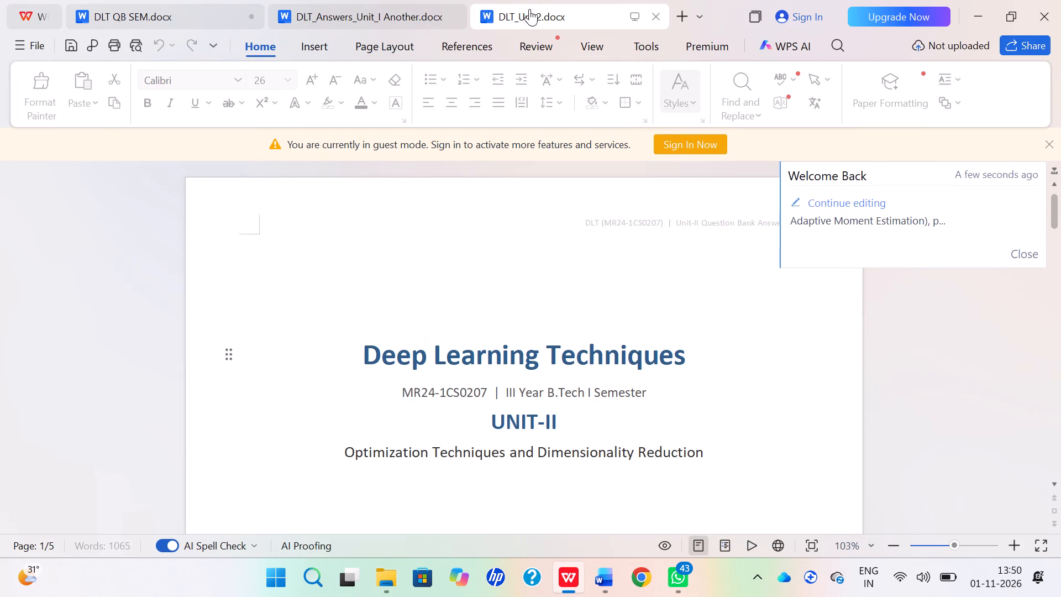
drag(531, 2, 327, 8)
Find the Q15 Adam optimisation answer in DLT_Unit2 and view its opening sections.
scroll(329, 496, down, 3)
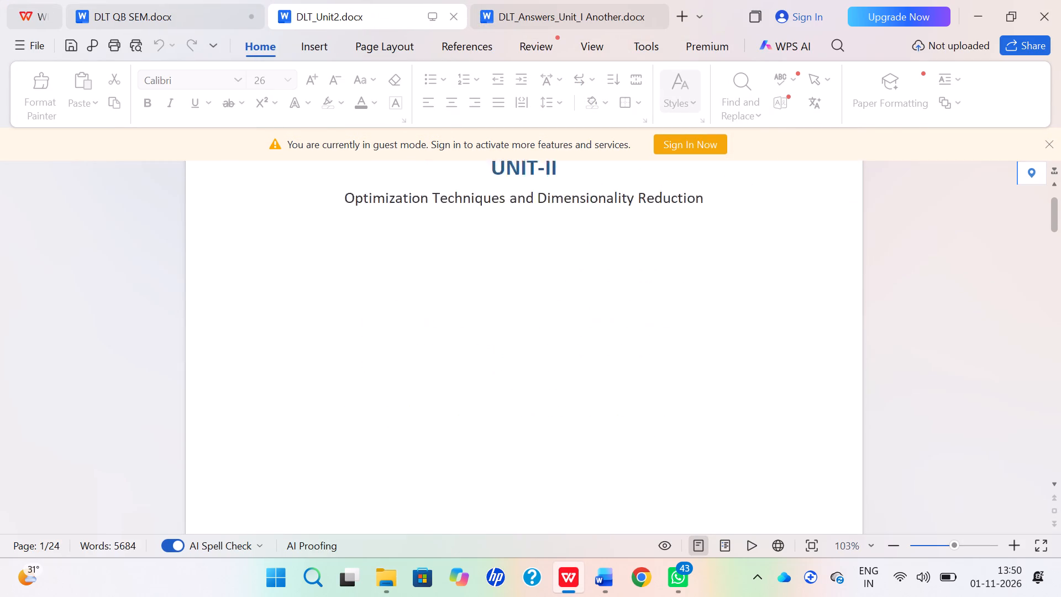
scroll(329, 496, down, 19)
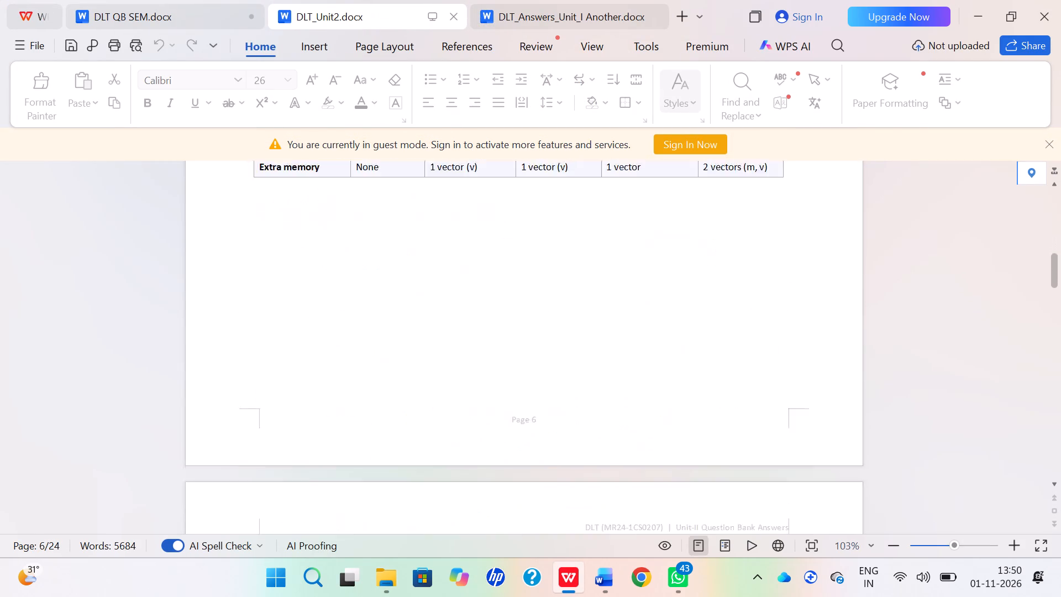
scroll(329, 496, down, 7)
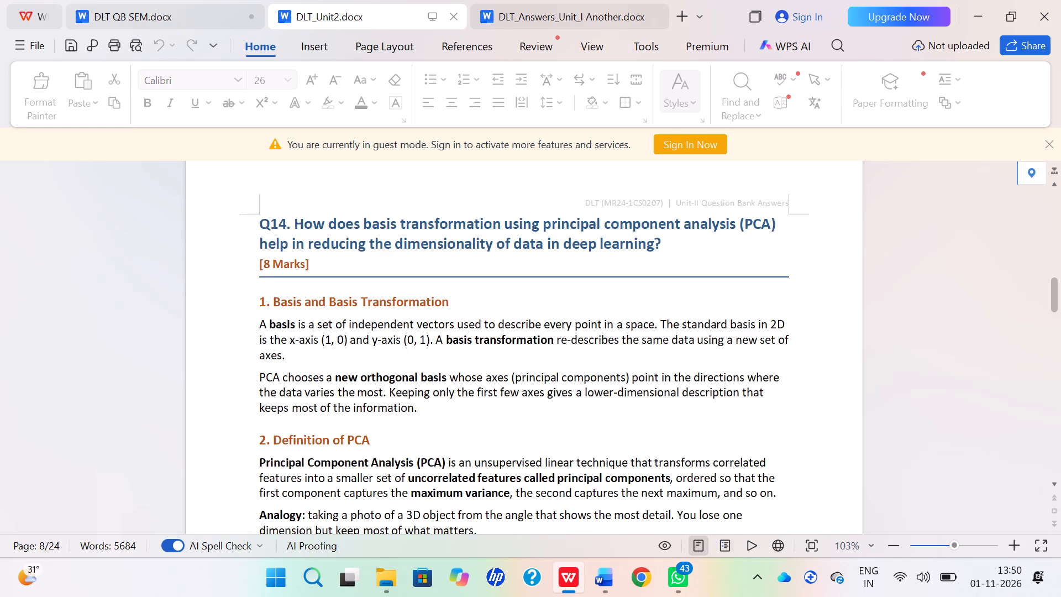
scroll(329, 496, down, 8)
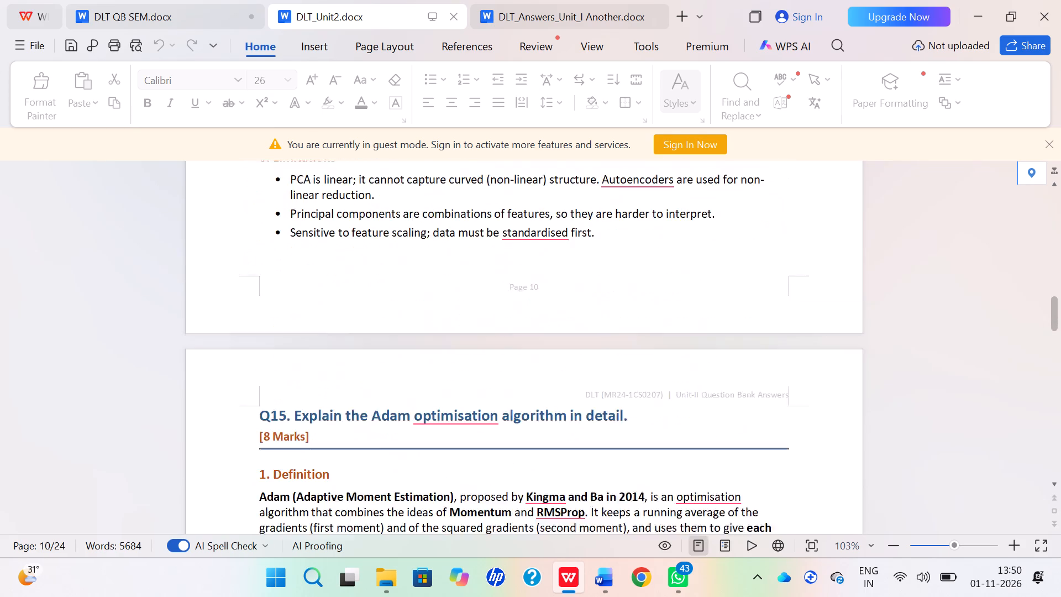
scroll(329, 496, down, 3)
scroll(329, 496, up, 2)
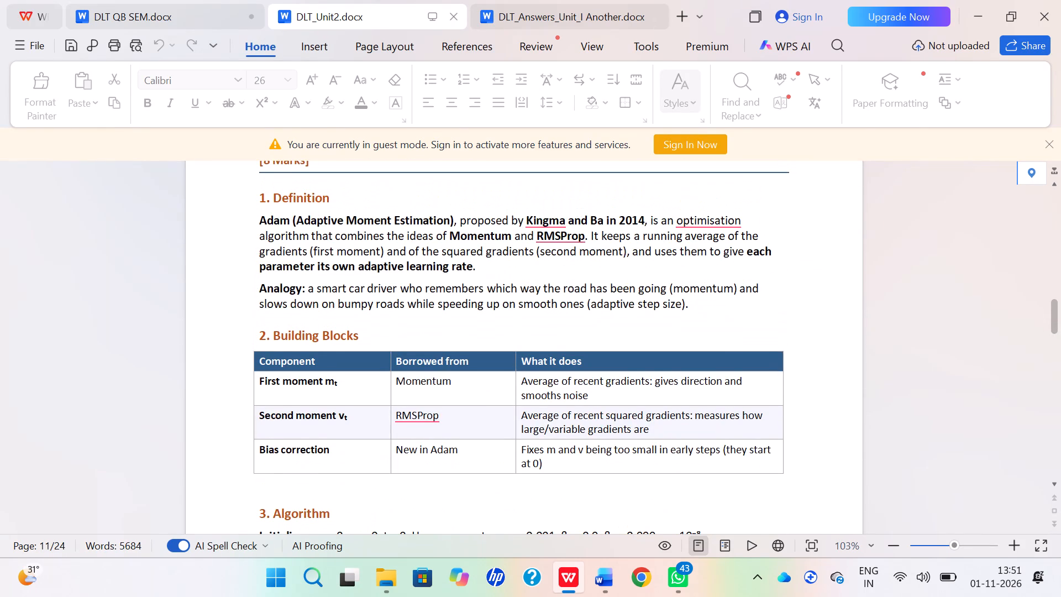
scroll(329, 496, down, 1)
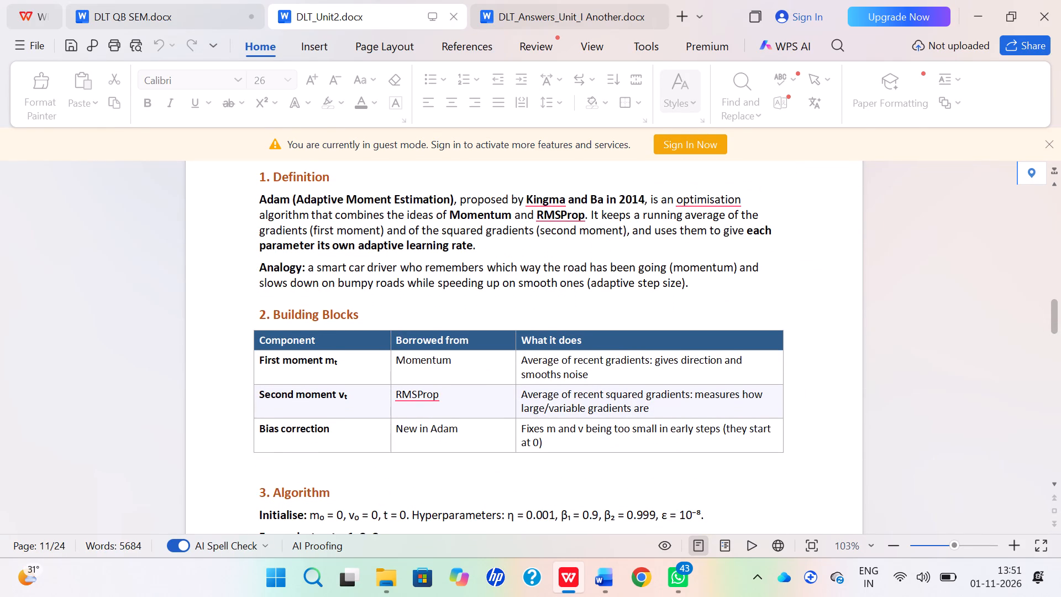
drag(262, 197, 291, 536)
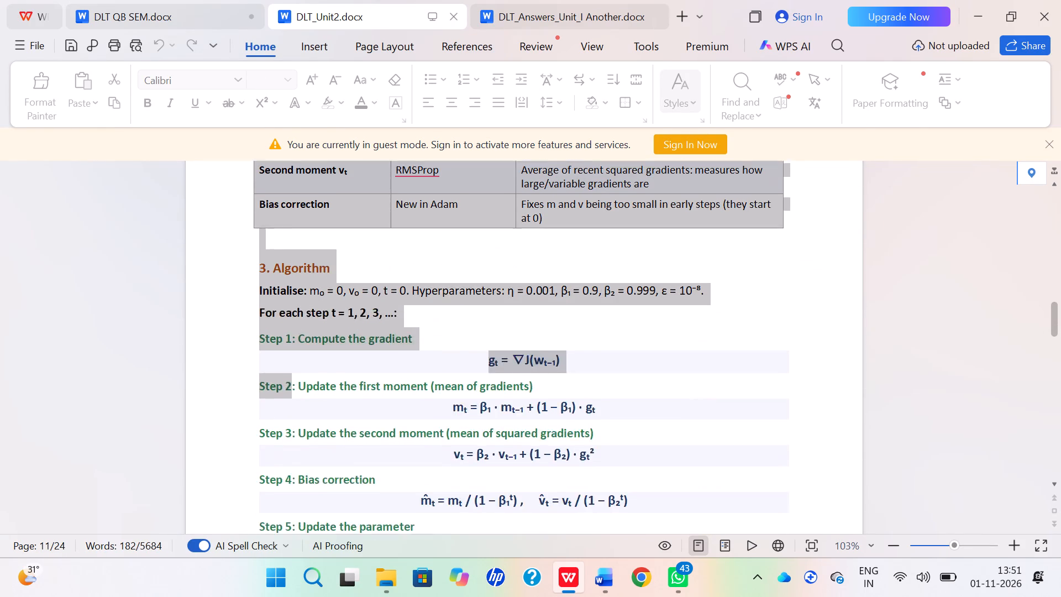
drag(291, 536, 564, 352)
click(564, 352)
Copy the whole Q15 Adam answer, from the "1. Definition" heading through the last bullet of "7. Disadvantages".
scroll(567, 345, down, 5)
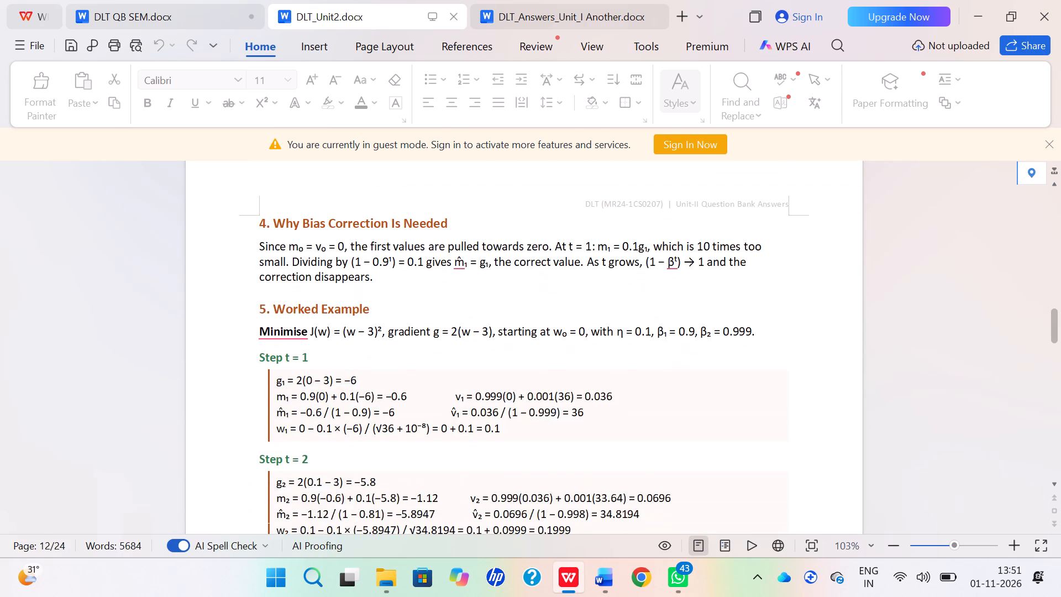
scroll(567, 345, down, 6)
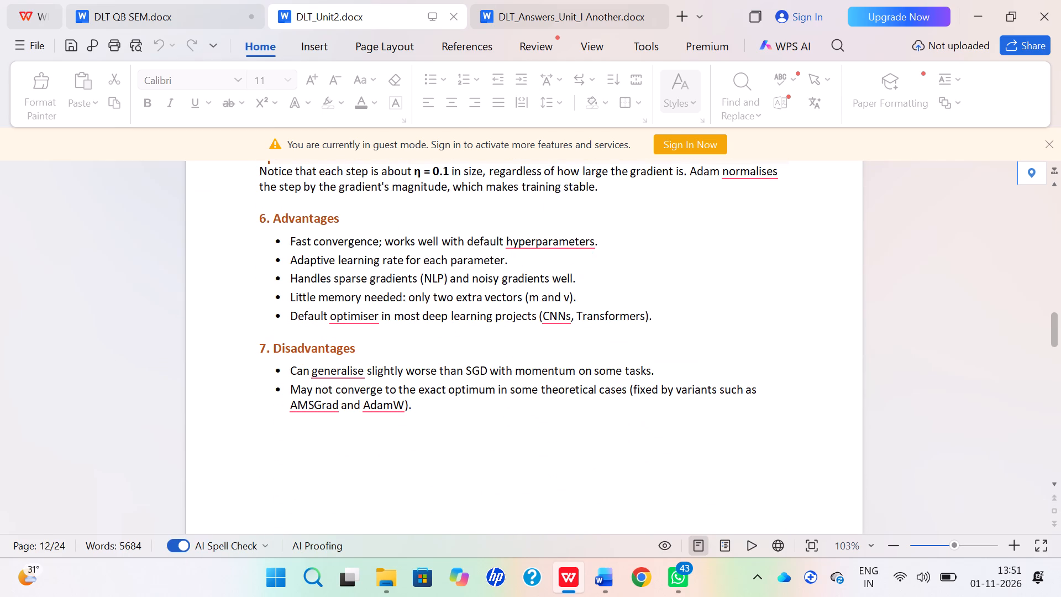
drag(417, 411, 302, 270)
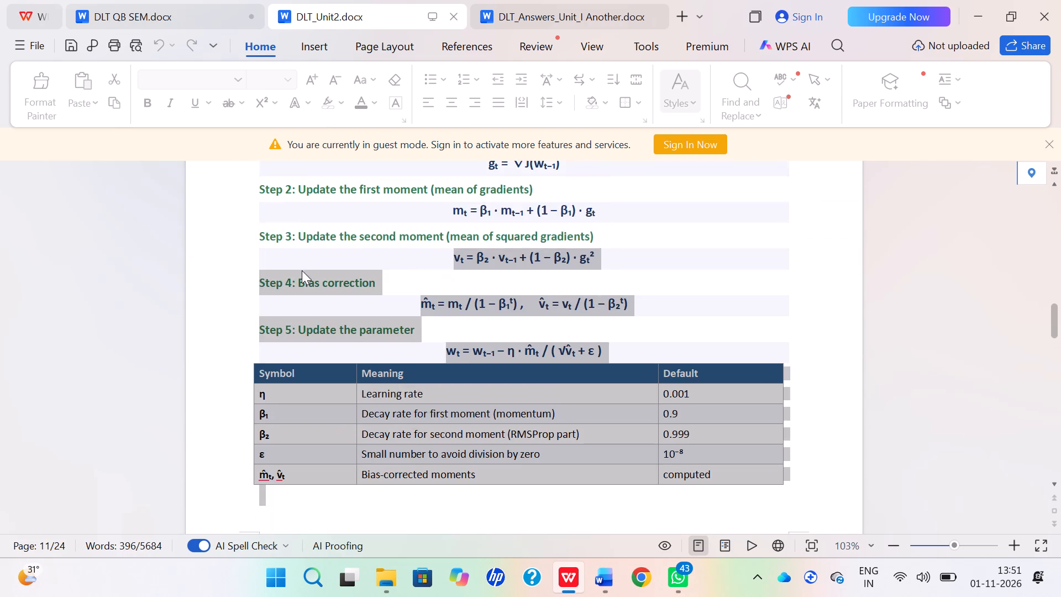
drag(302, 270, 275, 533)
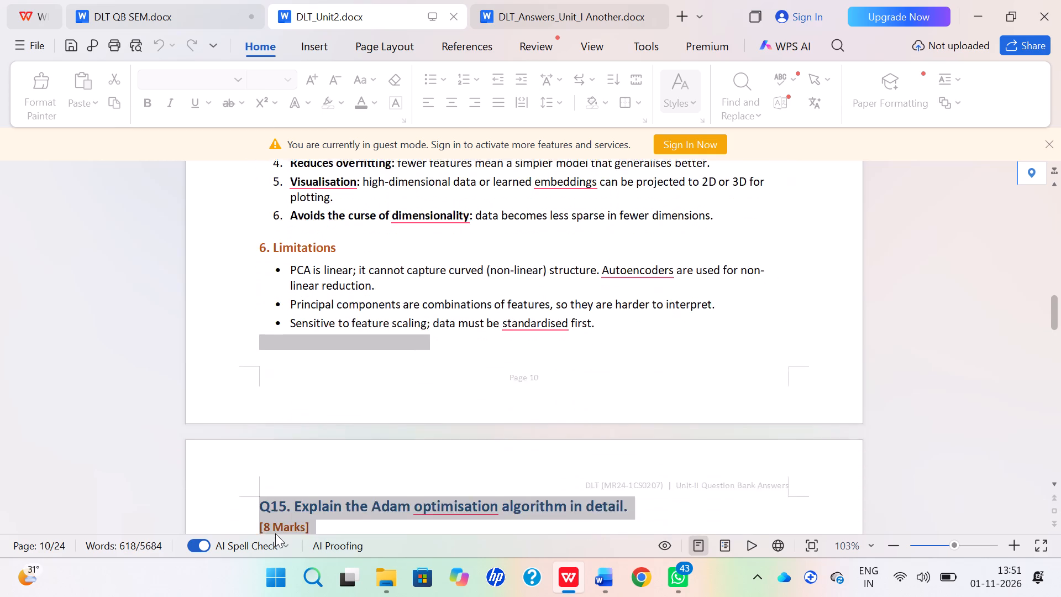
drag(275, 533, 260, 475)
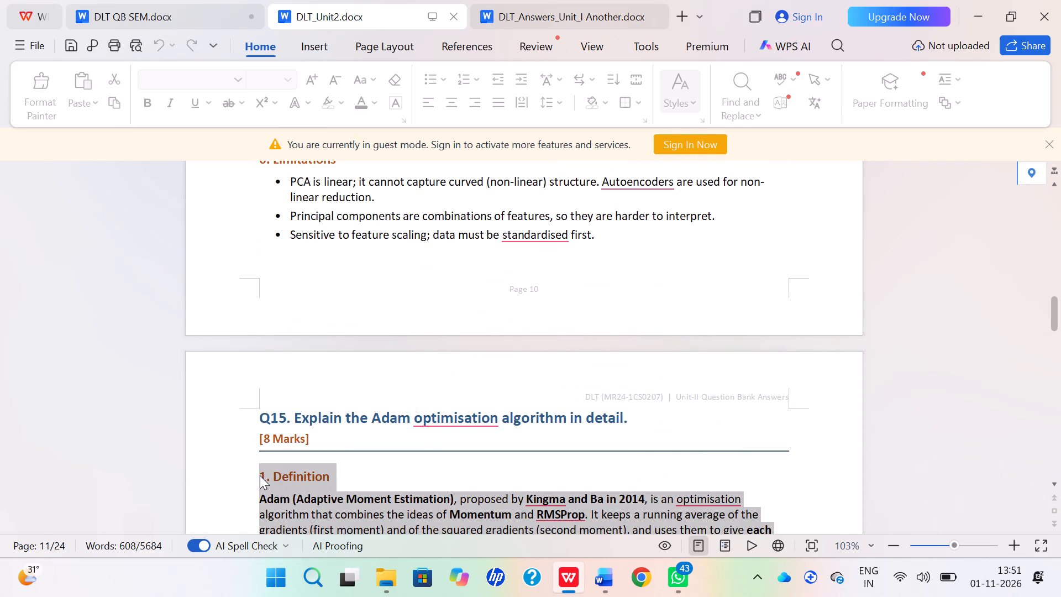
key(ctrl+c)
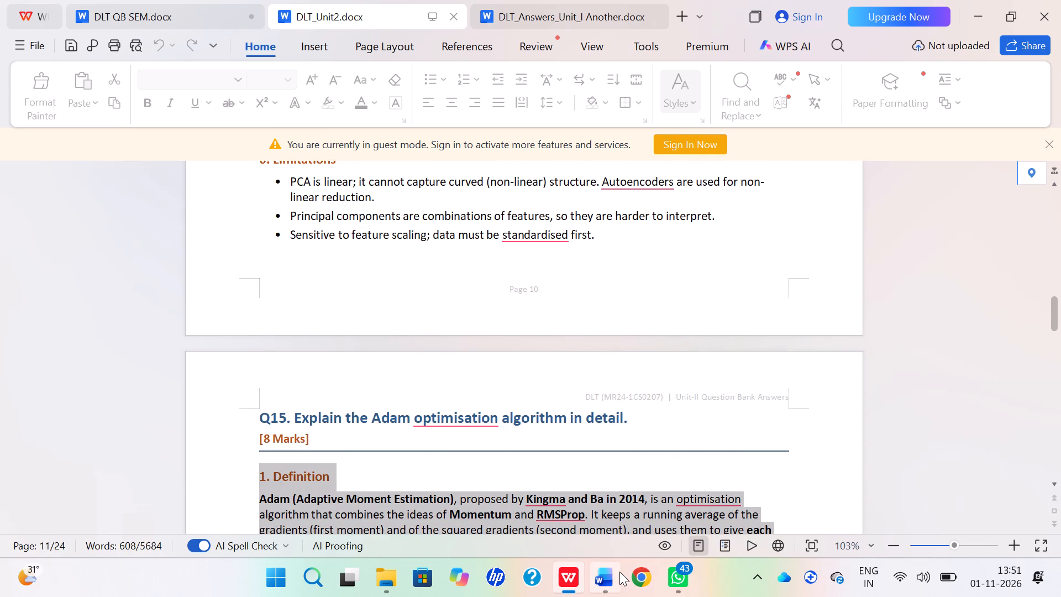
Switch to DL ALL UNITS FOR SEM and paste the copied Adam answer on a new non-bold line below question 15.
click(619, 572)
click(551, 423)
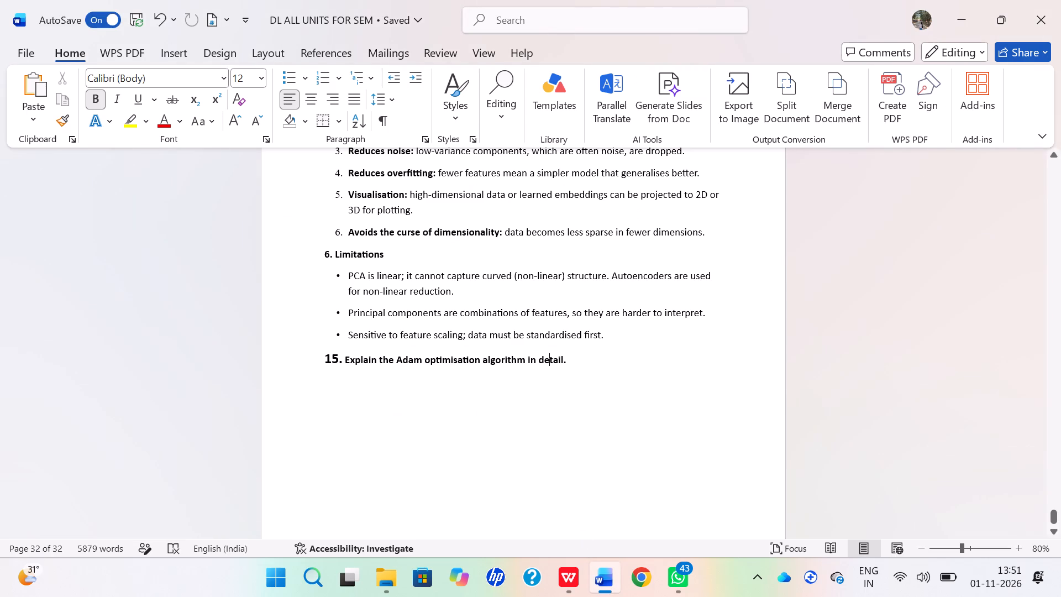
click(577, 365)
key(Return)
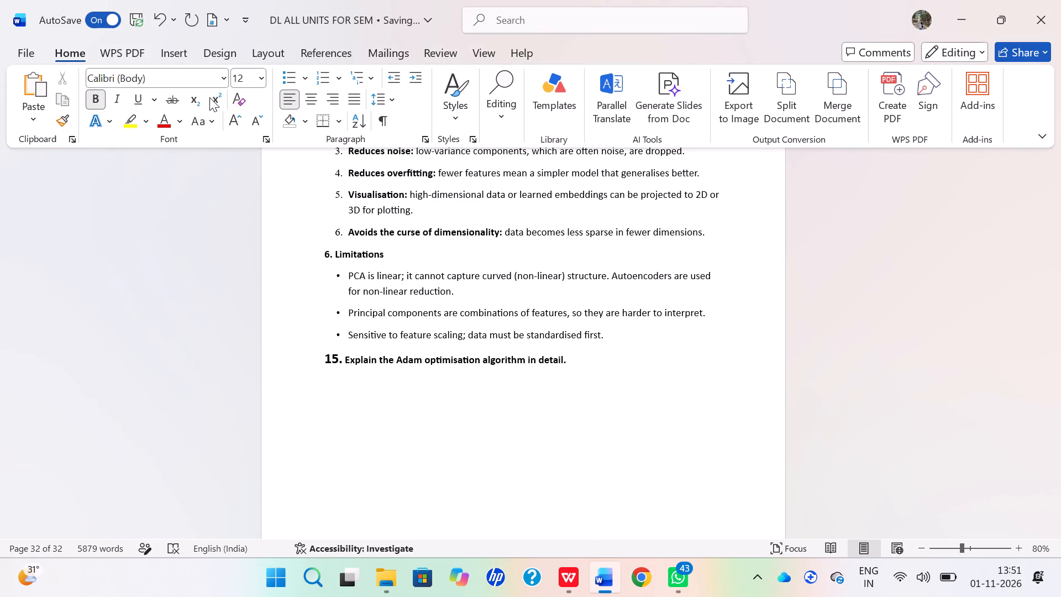
click(98, 104)
key(ctrl+v)
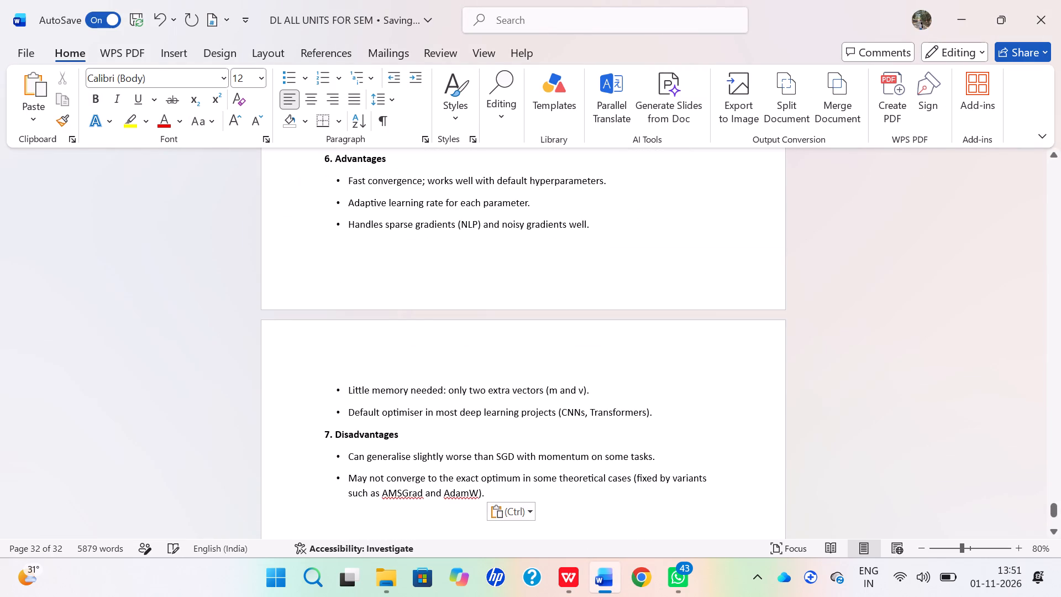
Review the pasted Adam answer from the question 15 heading through its tables and worked example to the disadvantages.
scroll(428, 318, up, 8)
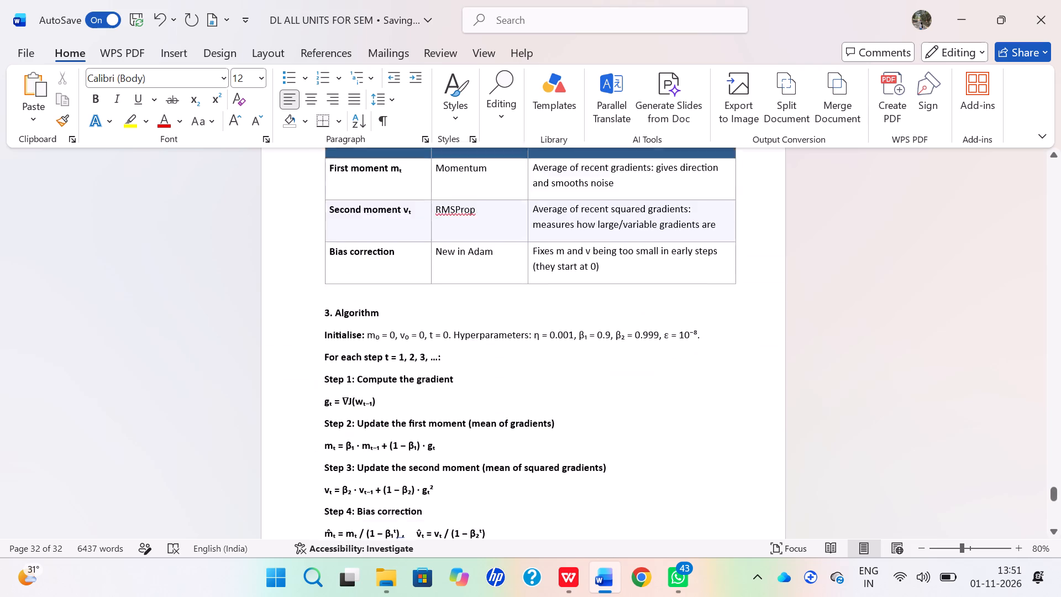
scroll(428, 318, up, 4)
scroll(428, 318, down, 1)
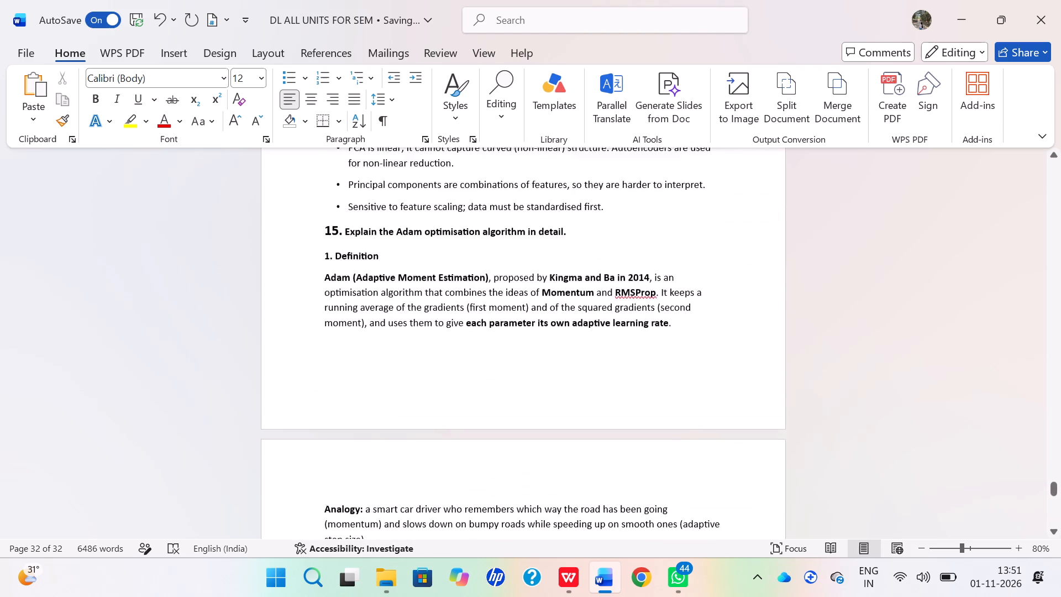
scroll(428, 318, down, 1)
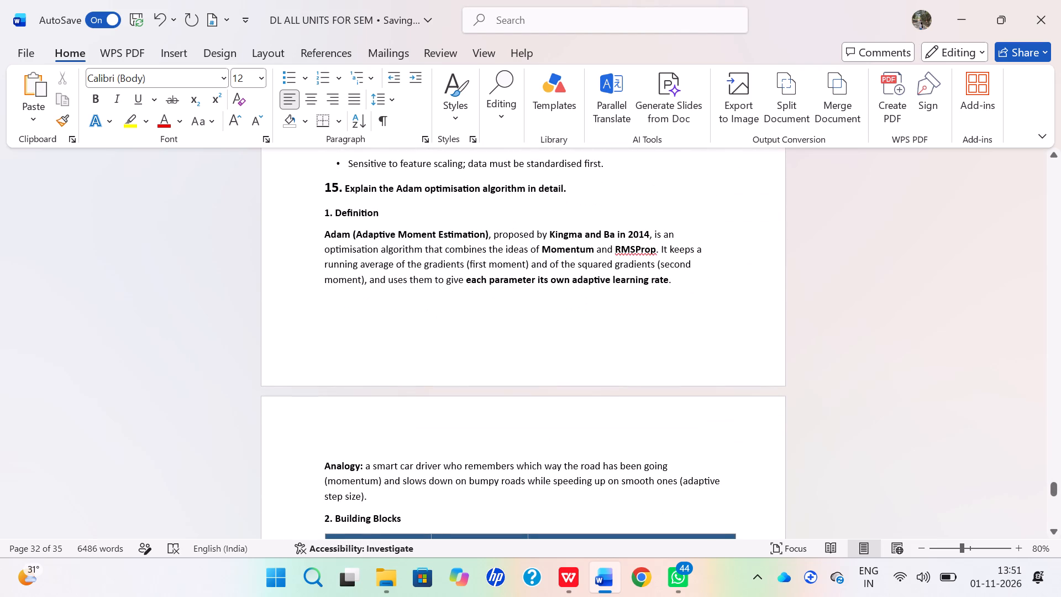
scroll(577, 310, down, 2)
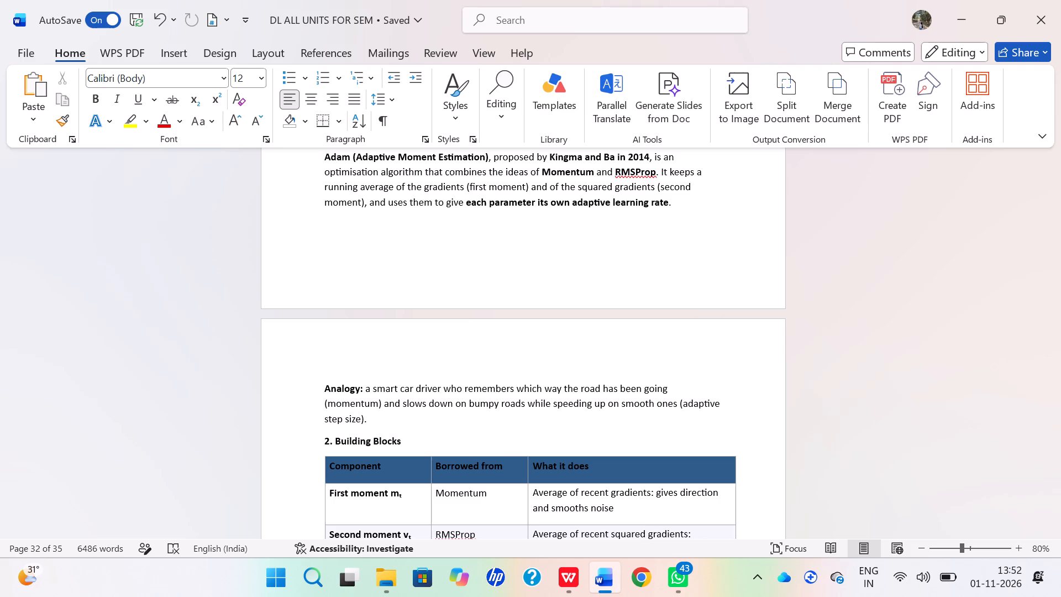
scroll(577, 310, down, 6)
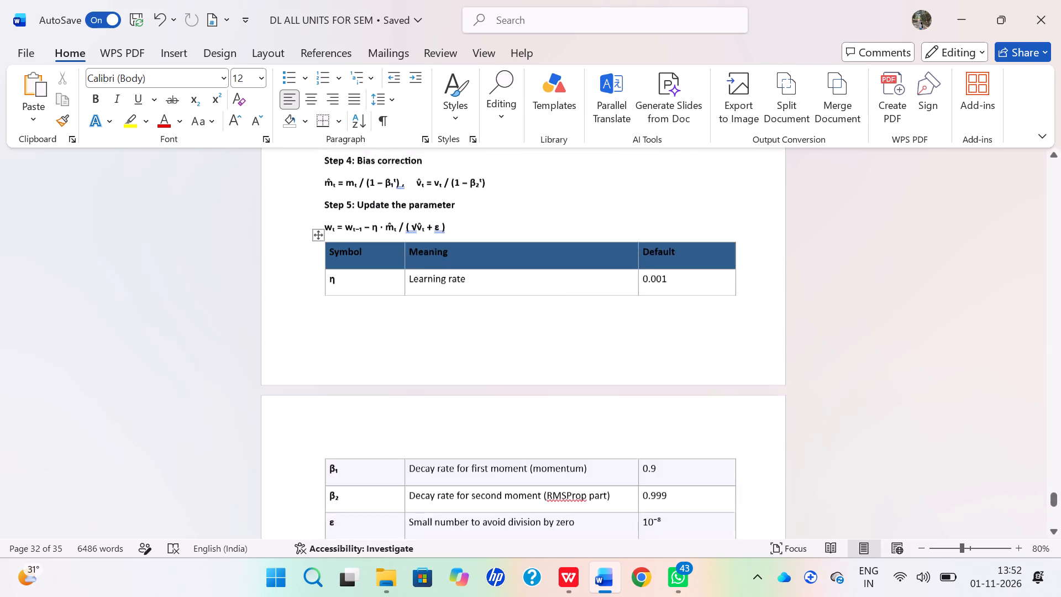
scroll(577, 310, down, 4)
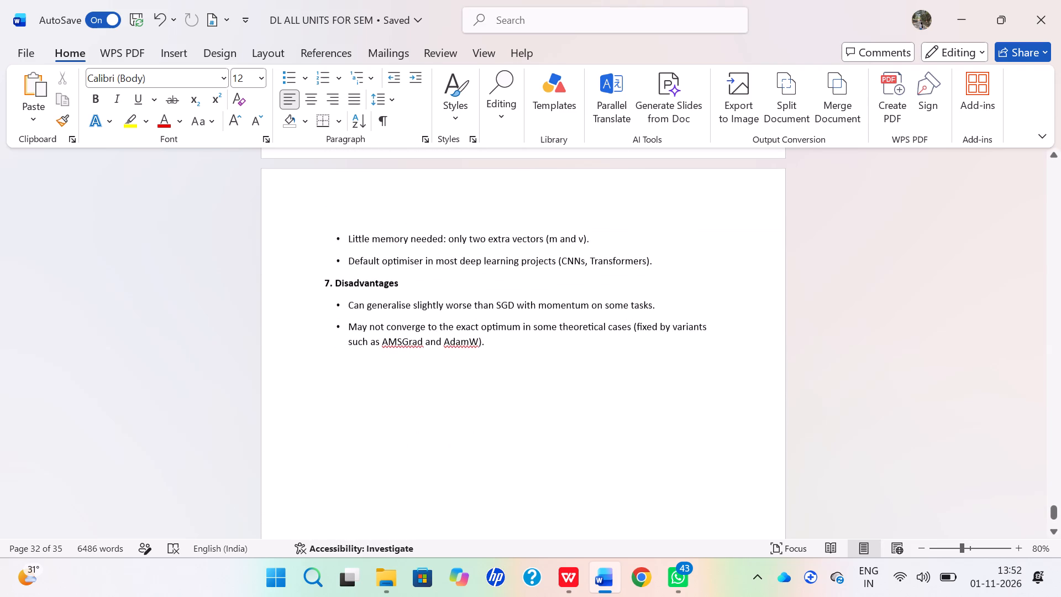
scroll(577, 310, down, 1)
Enter "6." on the empty line below the Adam answer's last disadvantage.
key(0)
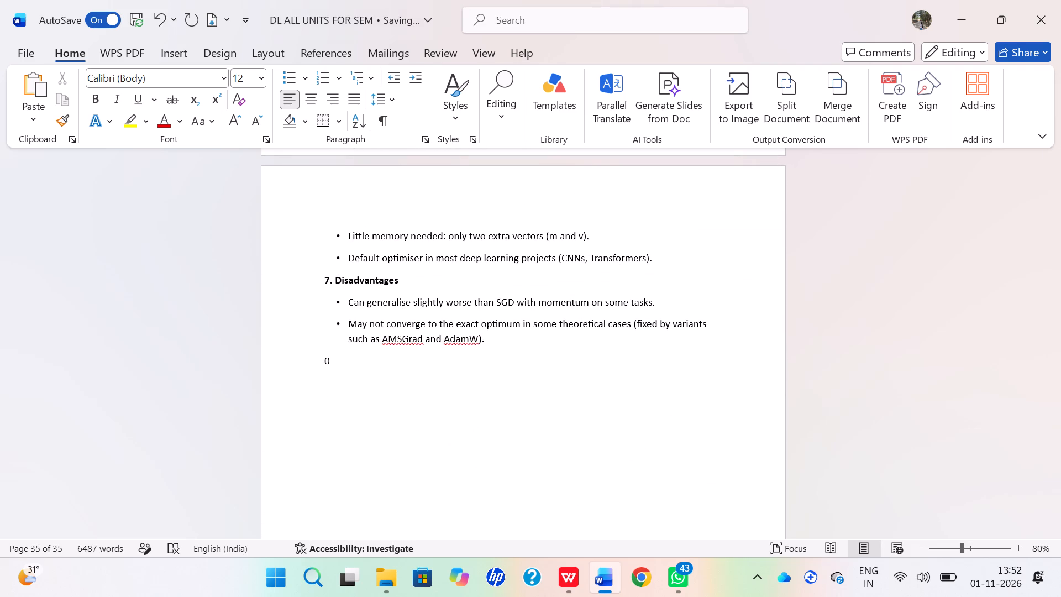
key(0)
key(BackSpace)
key(BackSpace)
key(6)
key(period)
Switch to DLT QB SEM in WPS Office and check the Unit-II questions that follow question 15.
click(581, 573)
click(162, 0)
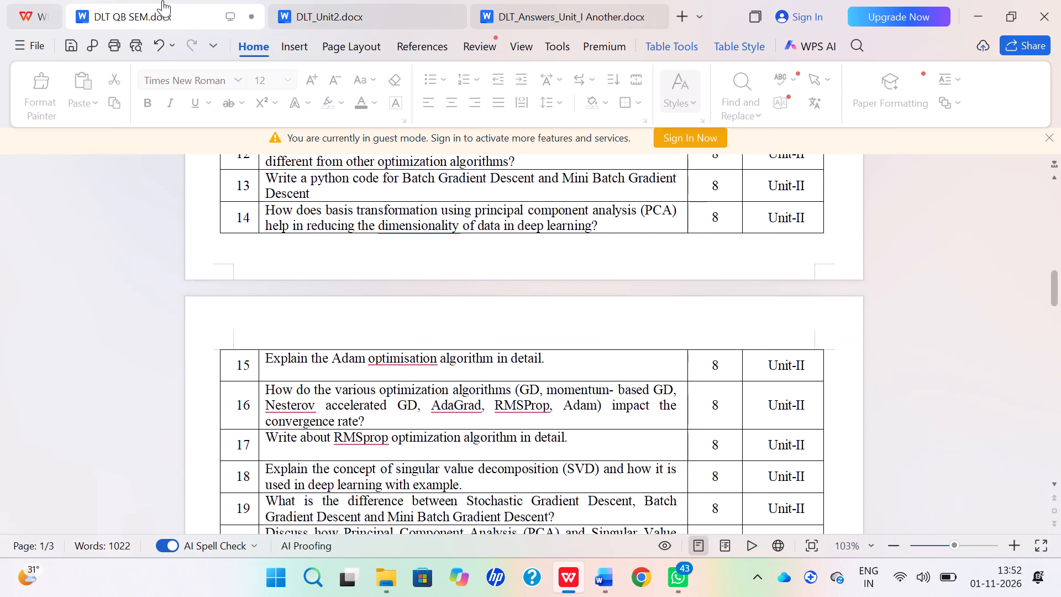
scroll(291, 308, down, 1)
Switch to DLT_Unit2 and look through the answers from question 16 to the closing comparison of PCA and SVD.
click(358, 0)
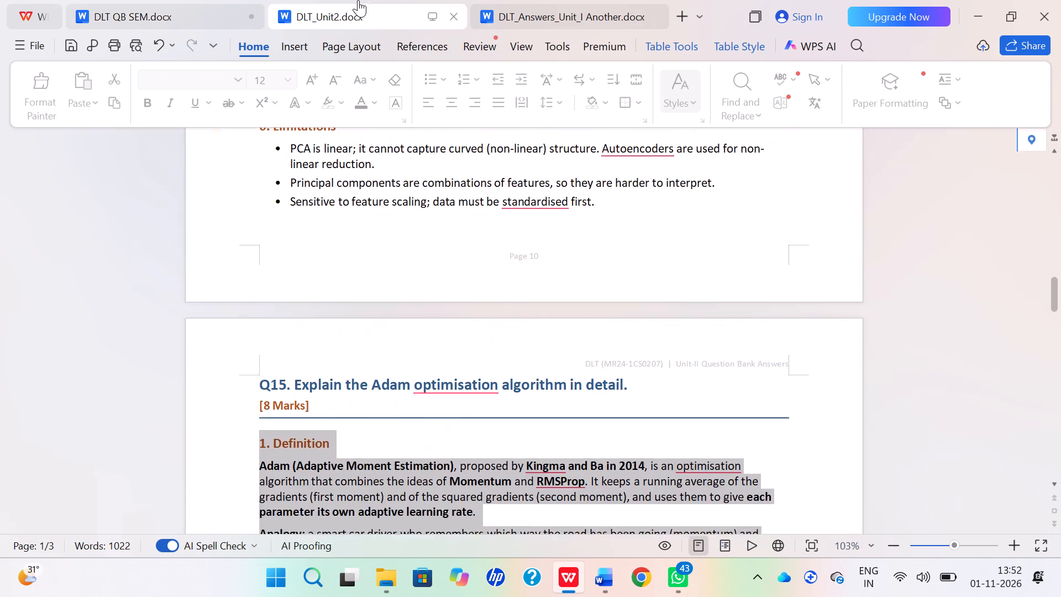
scroll(330, 437, down, 19)
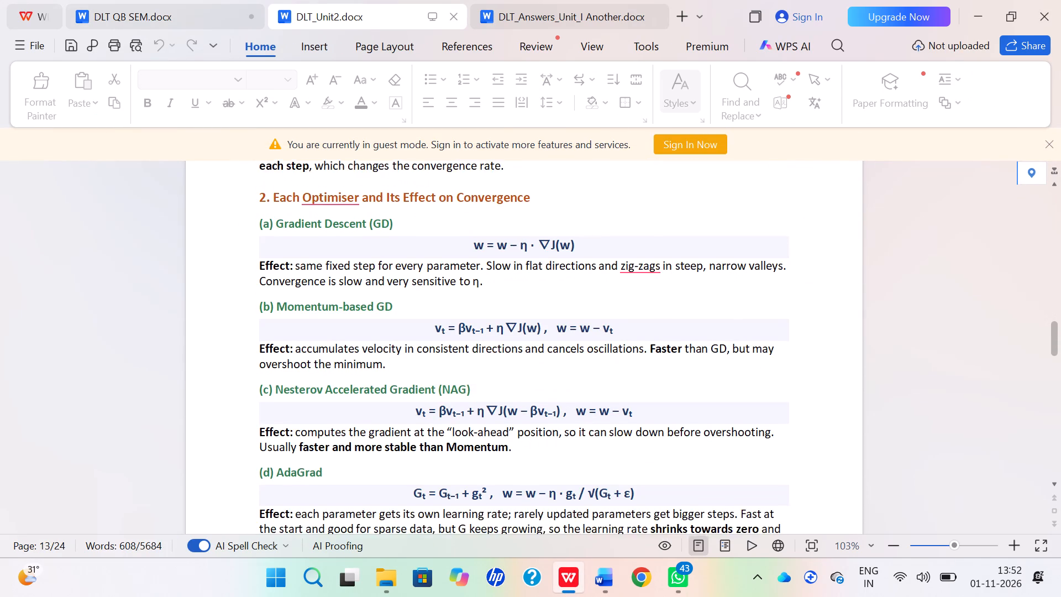
scroll(330, 437, down, 6)
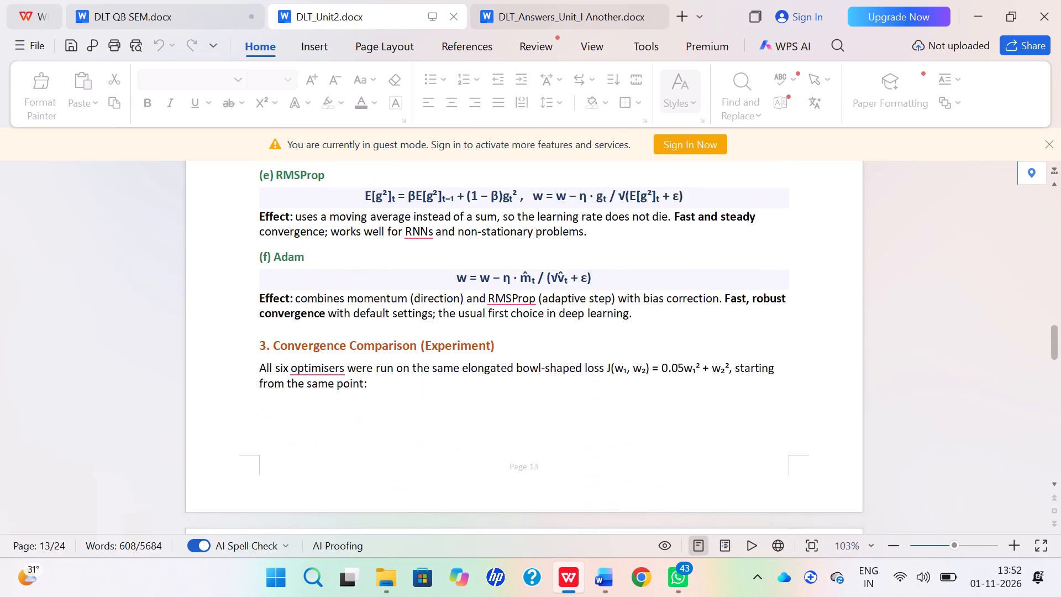
scroll(330, 437, down, 7)
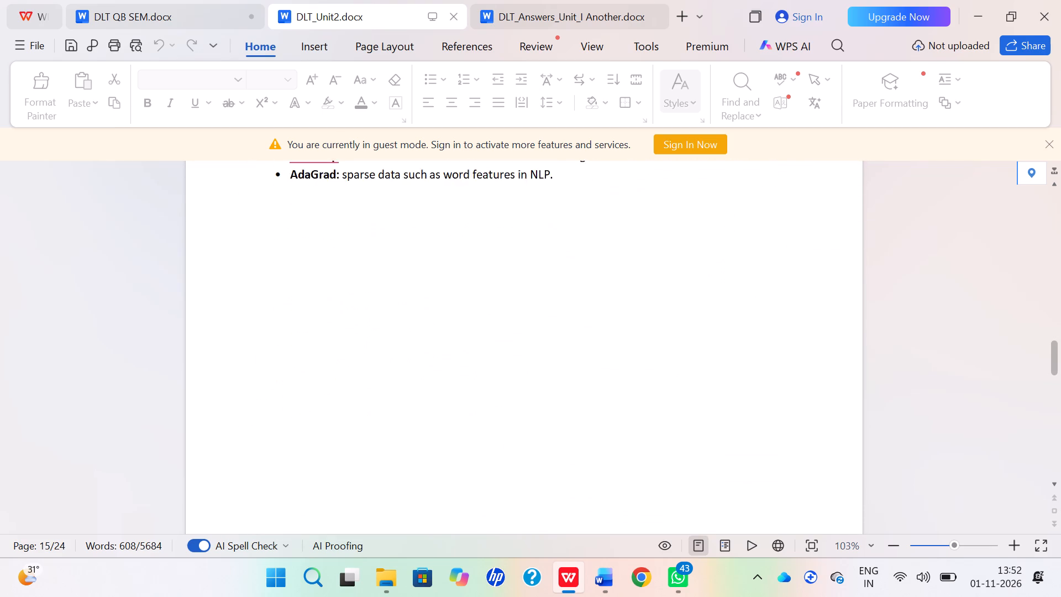
scroll(330, 437, down, 9)
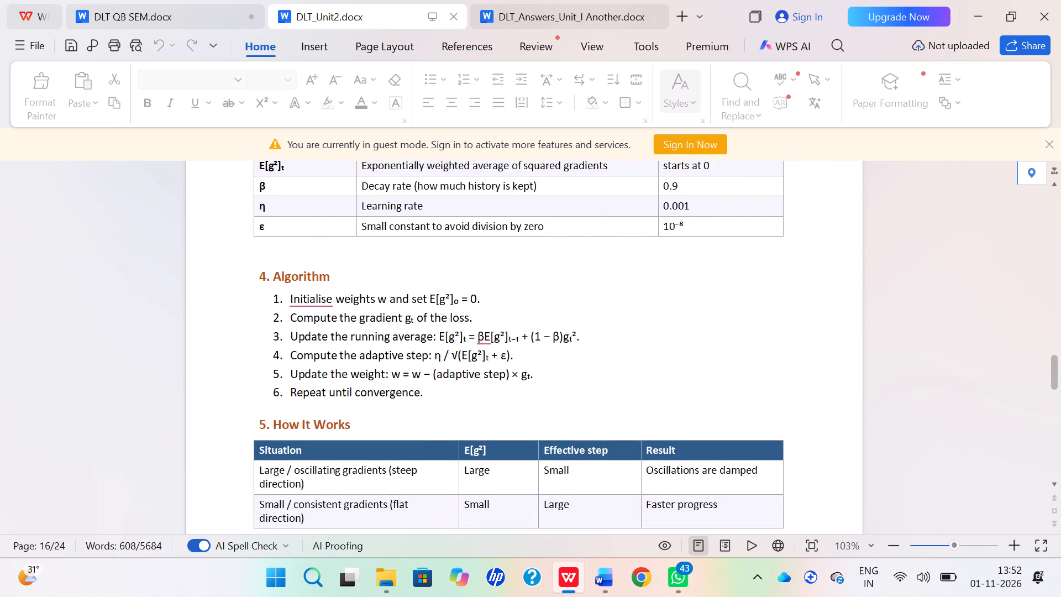
scroll(330, 437, down, 3)
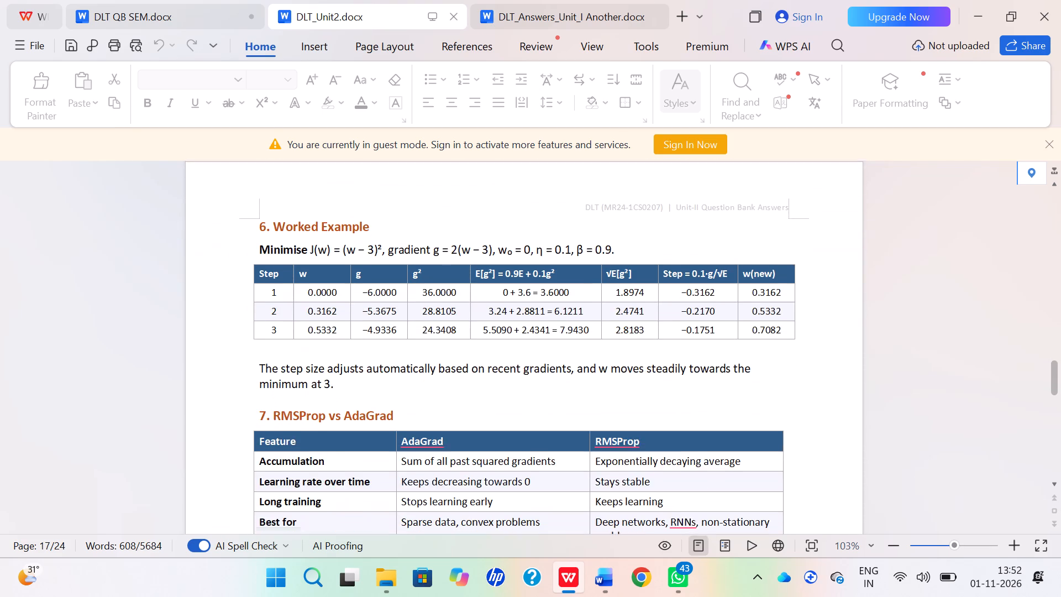
scroll(330, 437, down, 5)
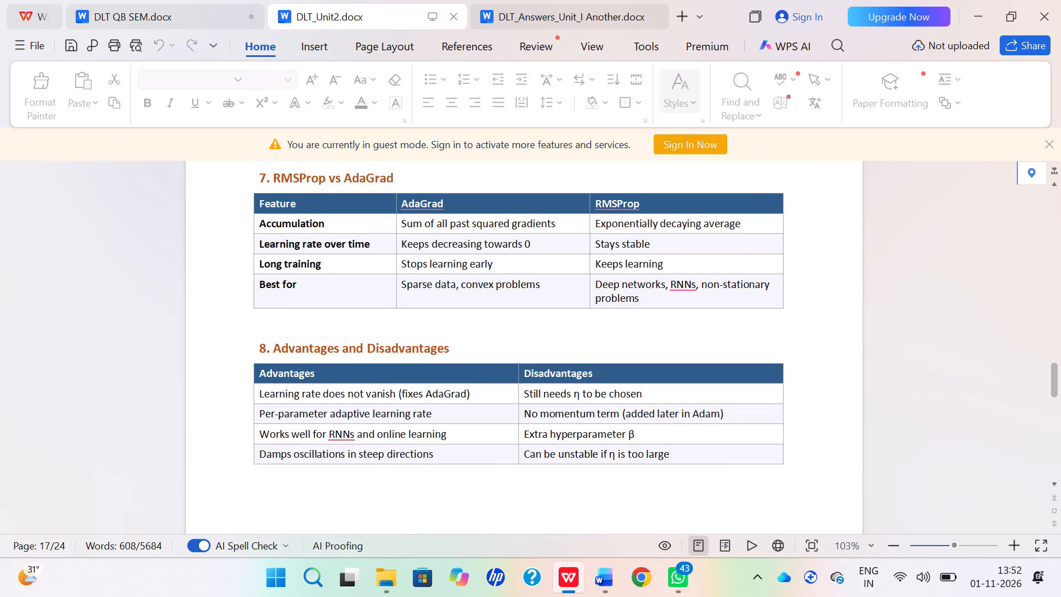
scroll(330, 437, down, 4)
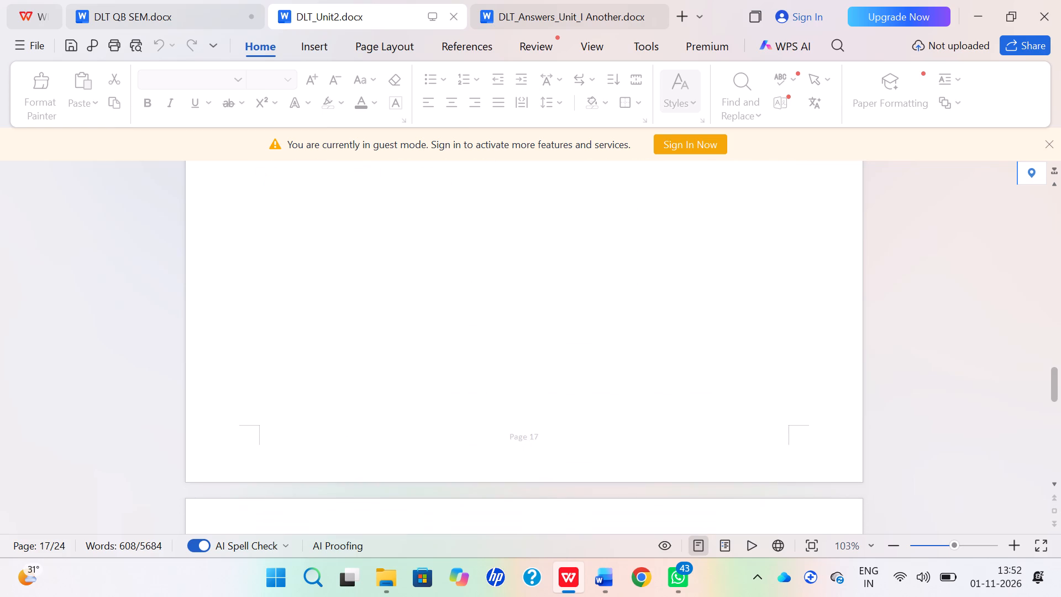
scroll(330, 437, down, 1)
scroll(330, 437, up, 1)
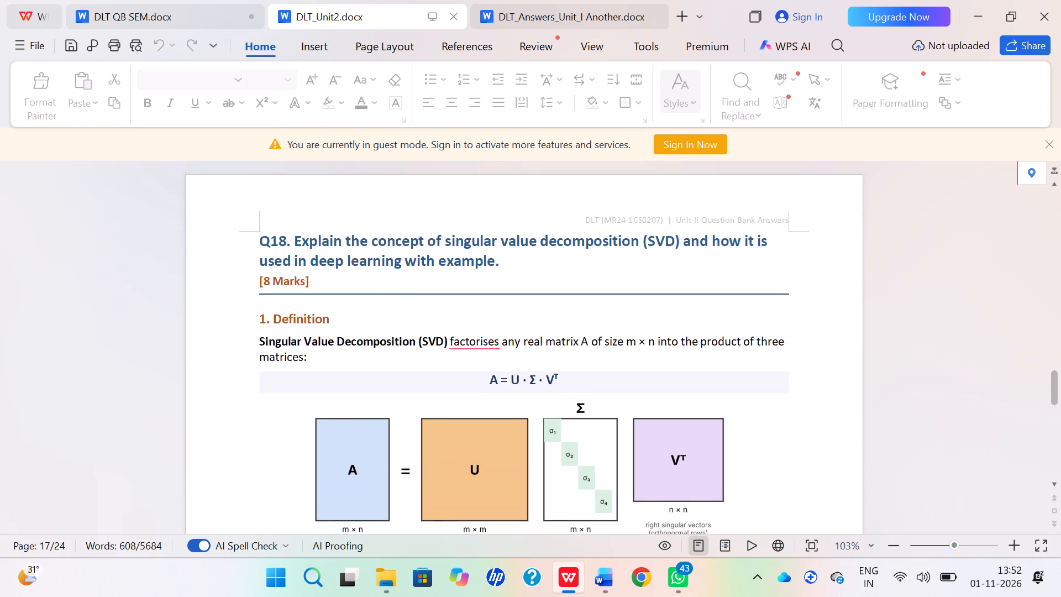
scroll(330, 437, down, 3)
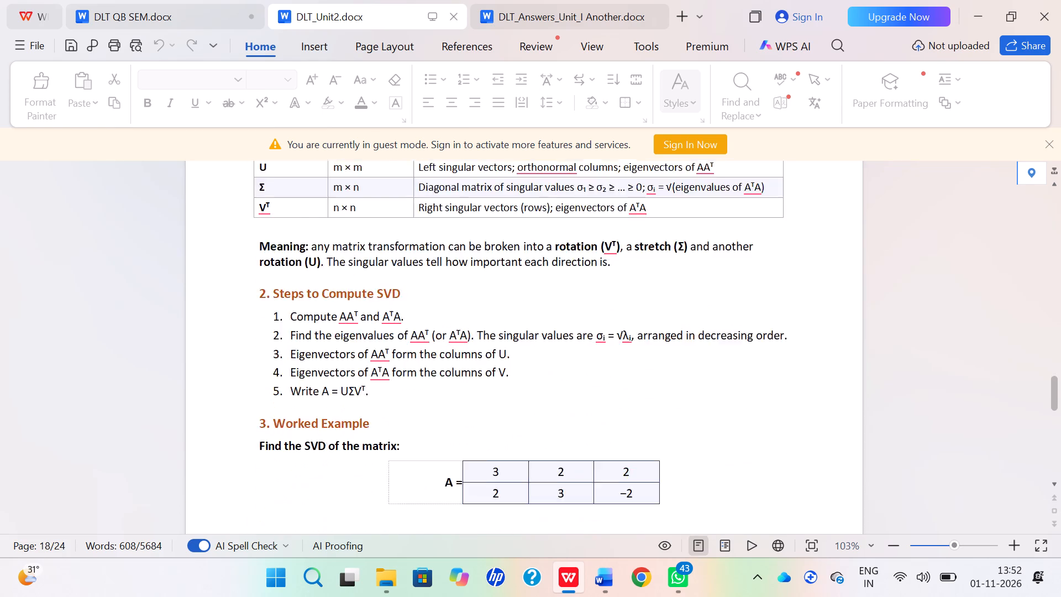
scroll(330, 437, down, 12)
scroll(330, 437, up, 1)
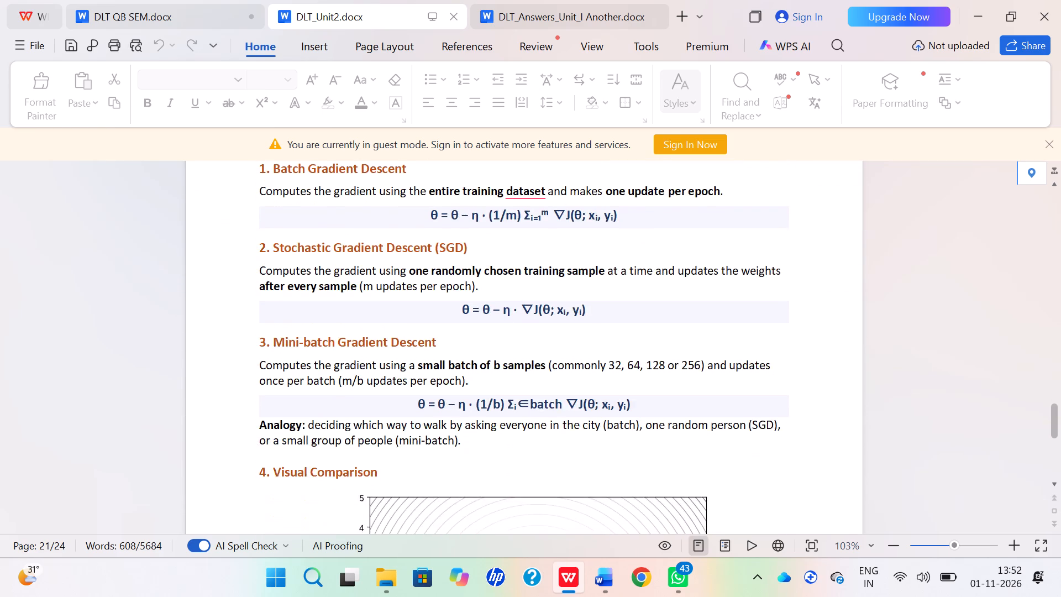
scroll(330, 437, up, 1)
scroll(330, 437, down, 3)
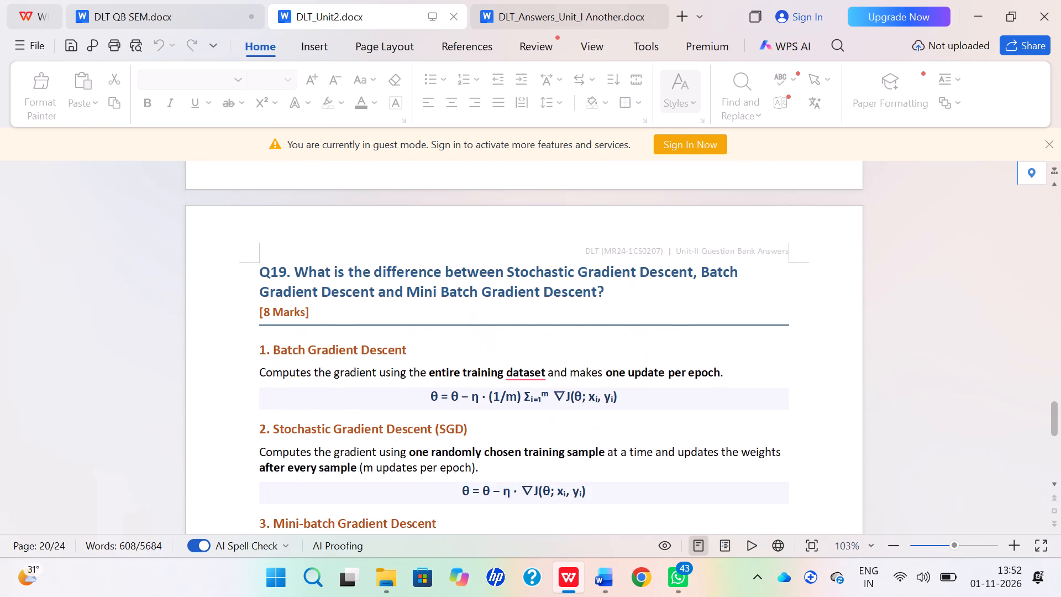
scroll(330, 437, down, 5)
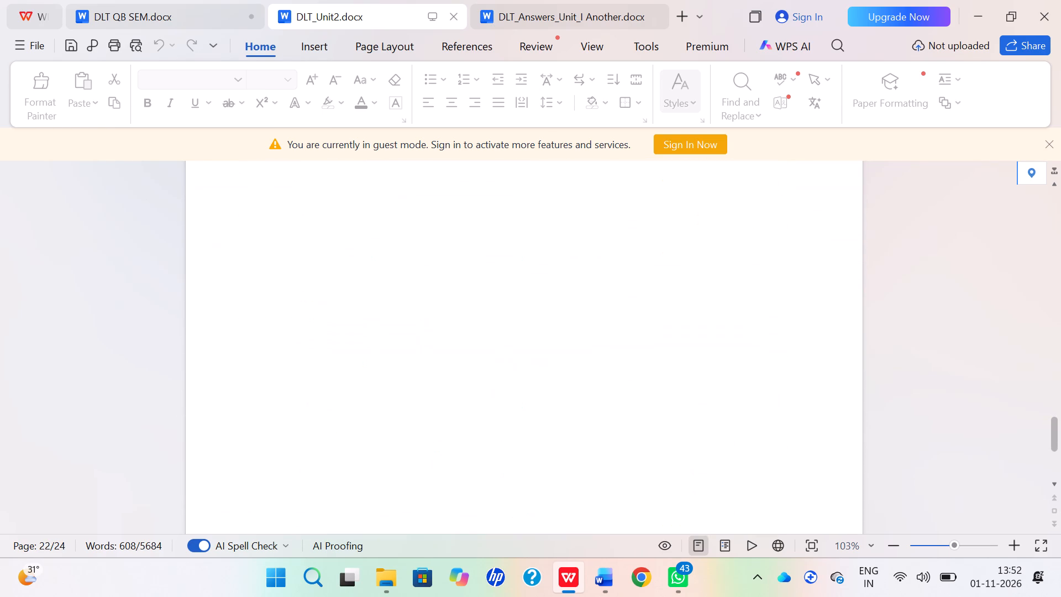
scroll(330, 437, down, 5)
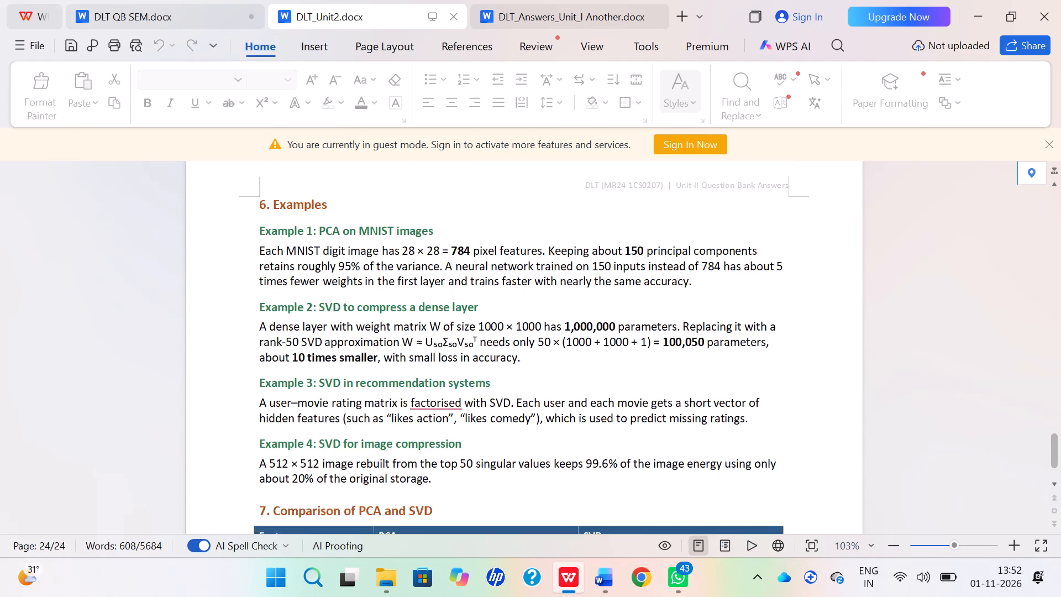
scroll(330, 437, down, 1)
Go back through DLT_Unit2 to the question 16 heading on how optimization algorithms impact the convergence rate.
scroll(330, 437, up, 1)
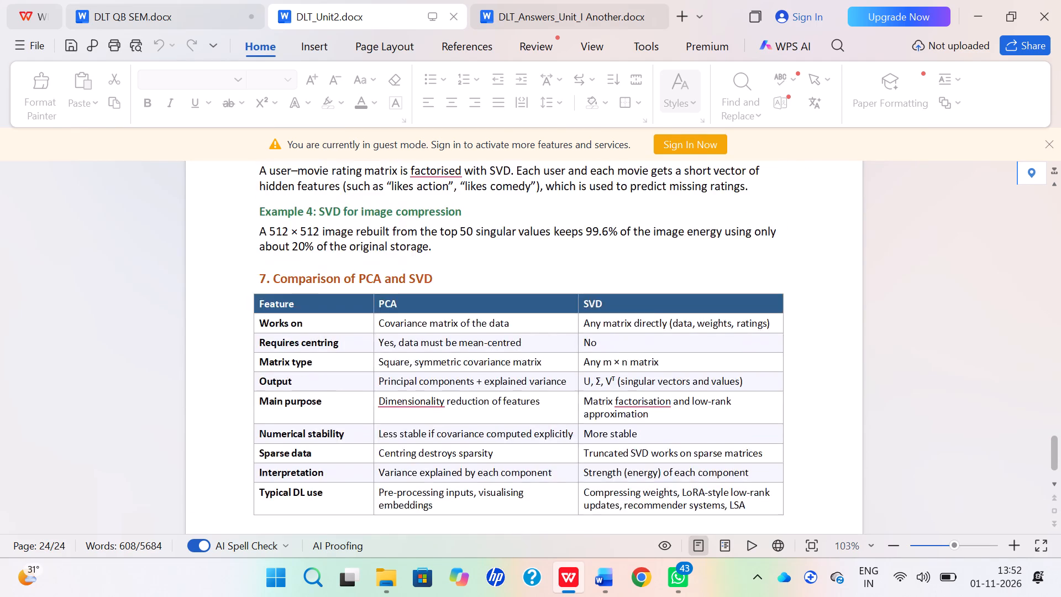
scroll(330, 437, up, 13)
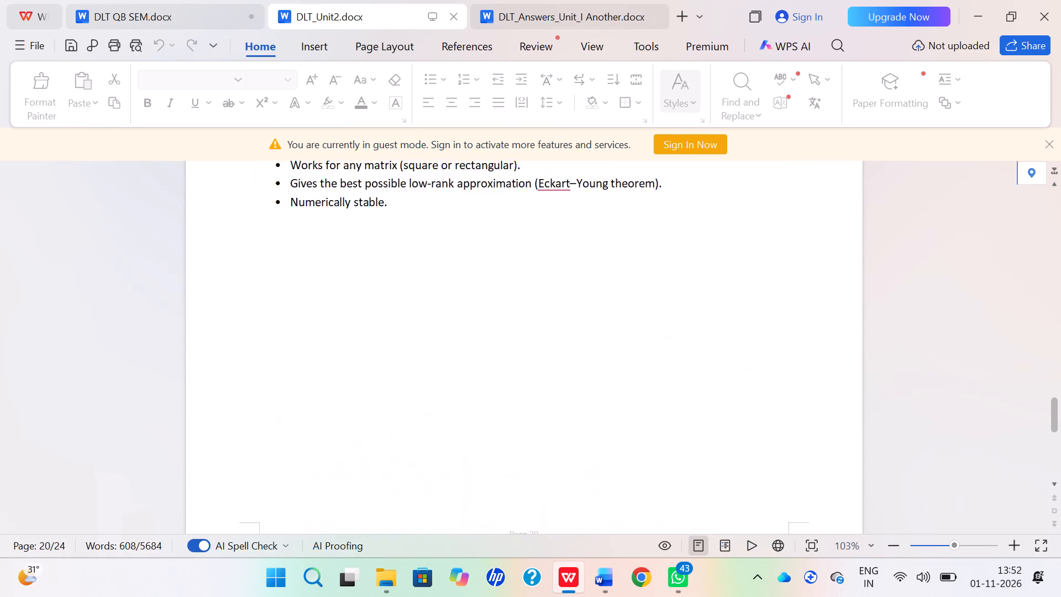
scroll(330, 437, up, 11)
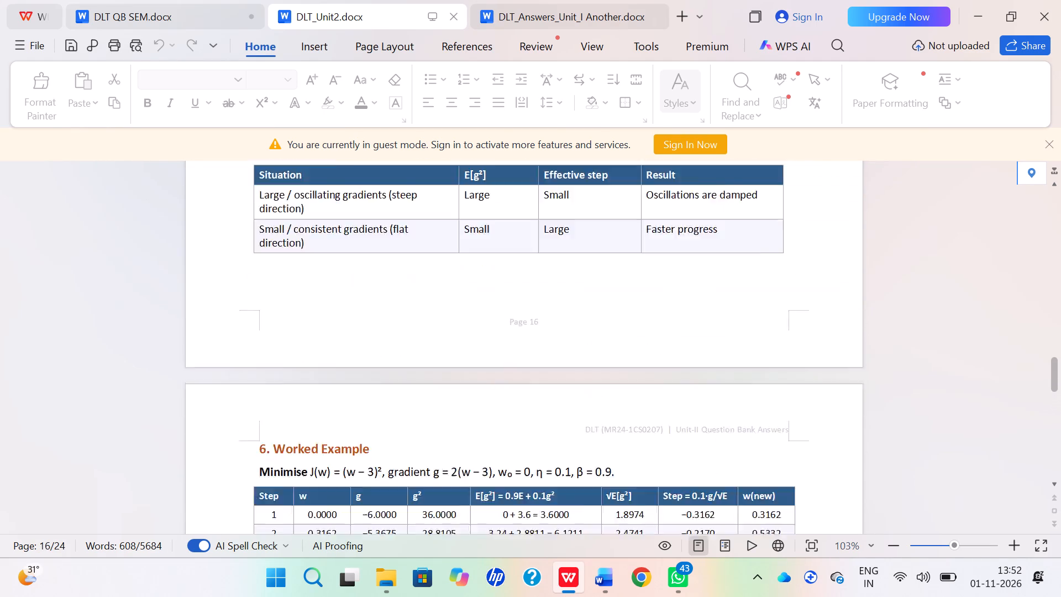
scroll(330, 437, up, 9)
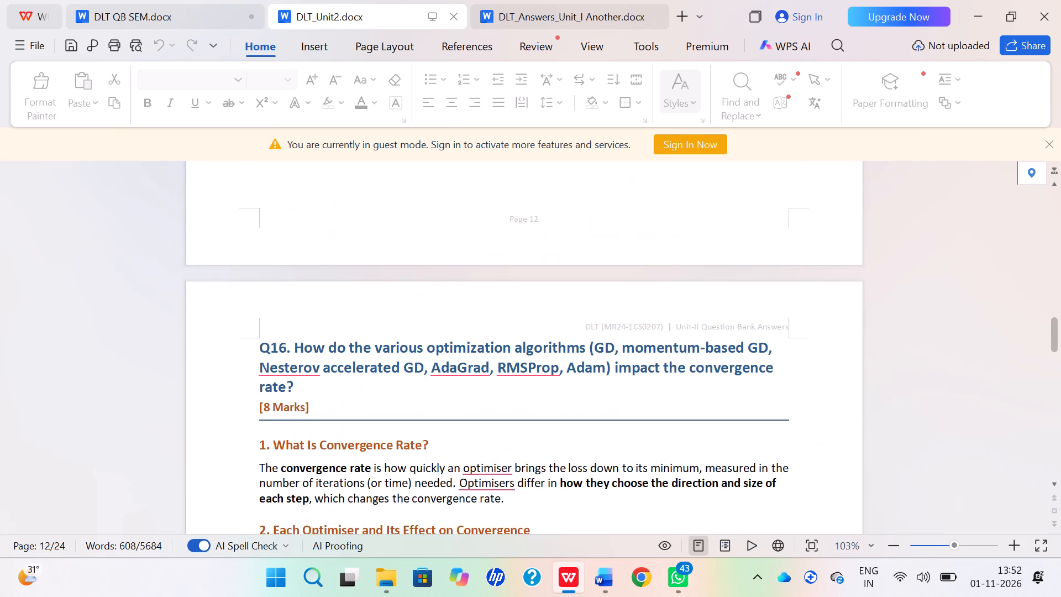
scroll(330, 437, down, 1)
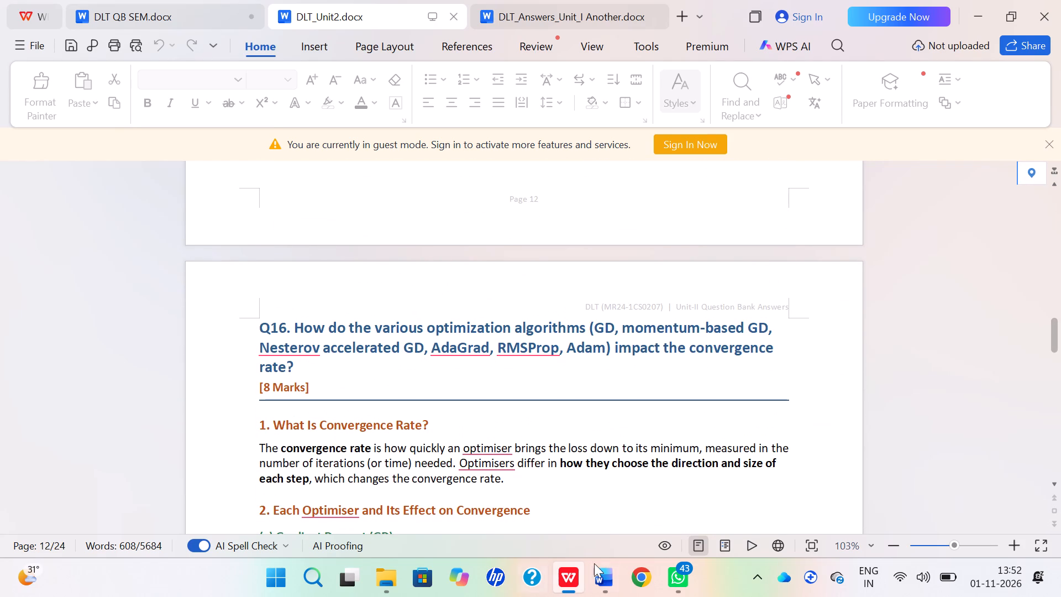
Switch to DL ALL UNITS FOR SEM and review the Unit 02 answers from gradient descent through to the Adam disadvantages.
click(596, 573)
scroll(471, 455, up, 8)
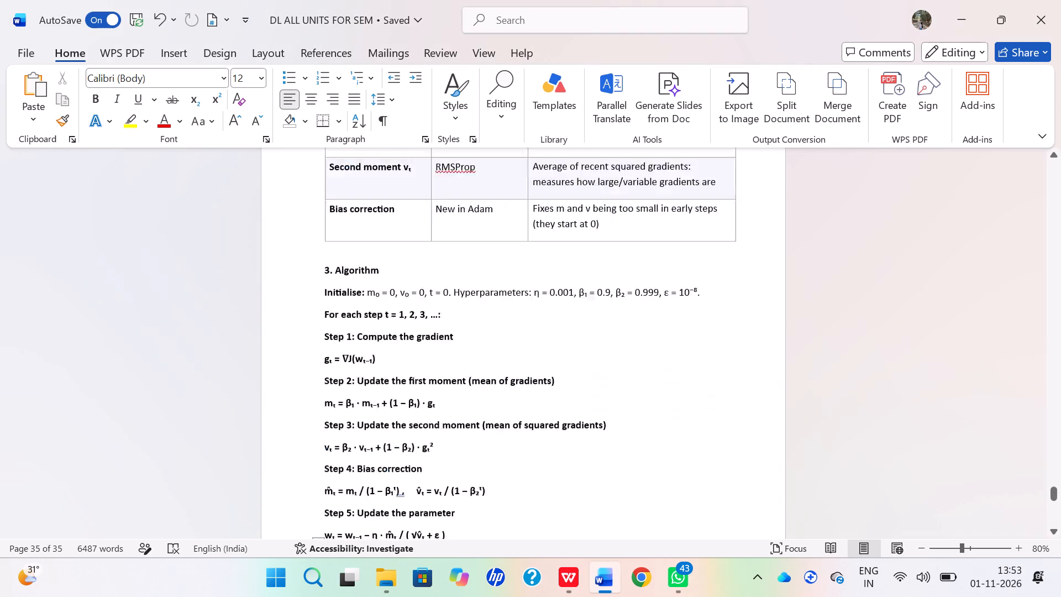
scroll(471, 455, up, 5)
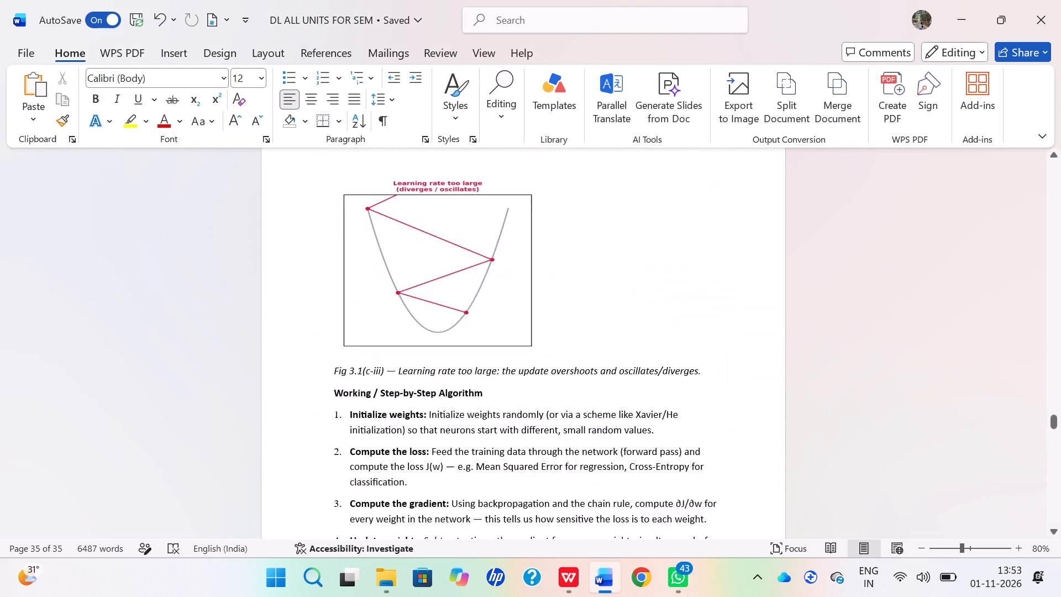
scroll(471, 455, up, 6)
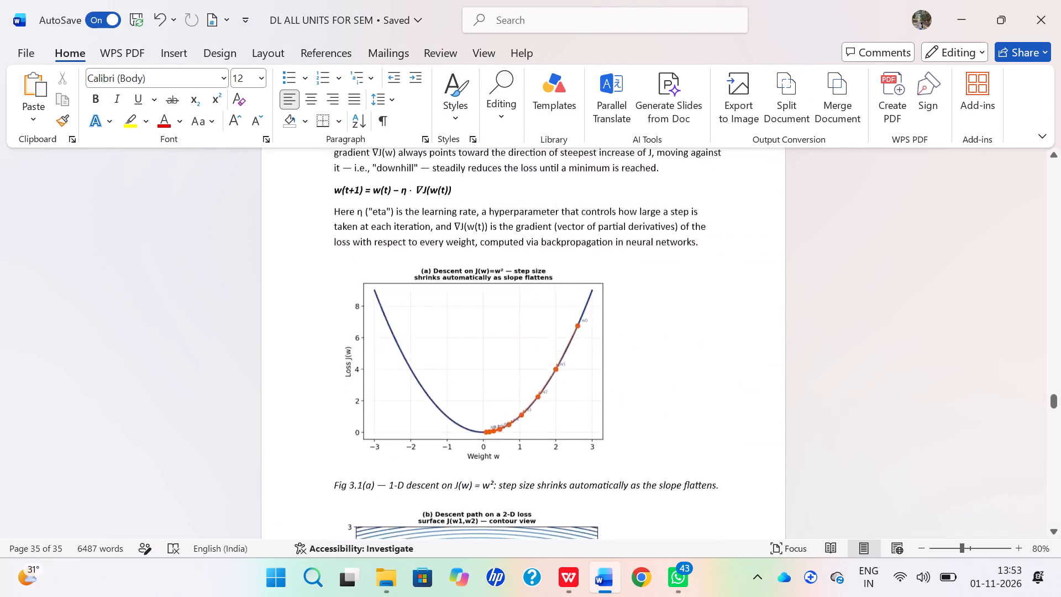
scroll(471, 455, up, 1)
scroll(471, 455, down, 3)
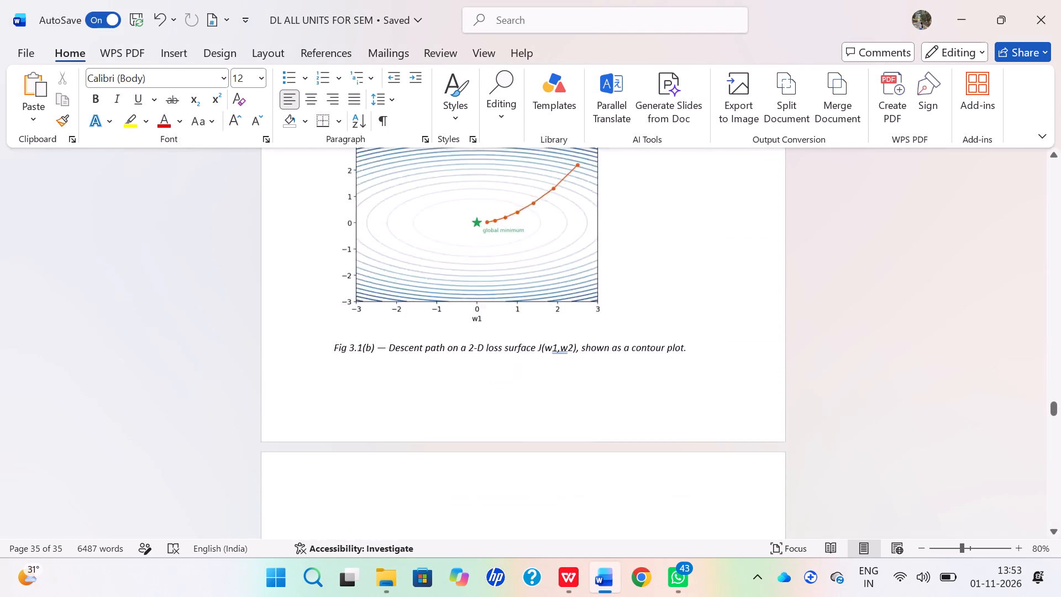
scroll(471, 455, down, 3)
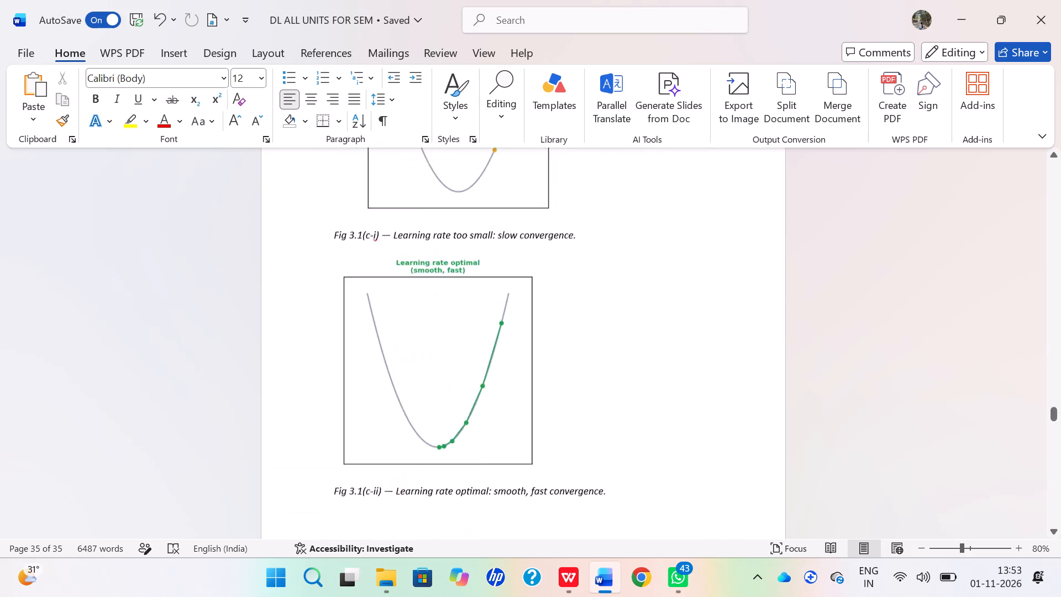
scroll(471, 455, down, 1)
scroll(471, 455, up, 1)
scroll(471, 455, down, 3)
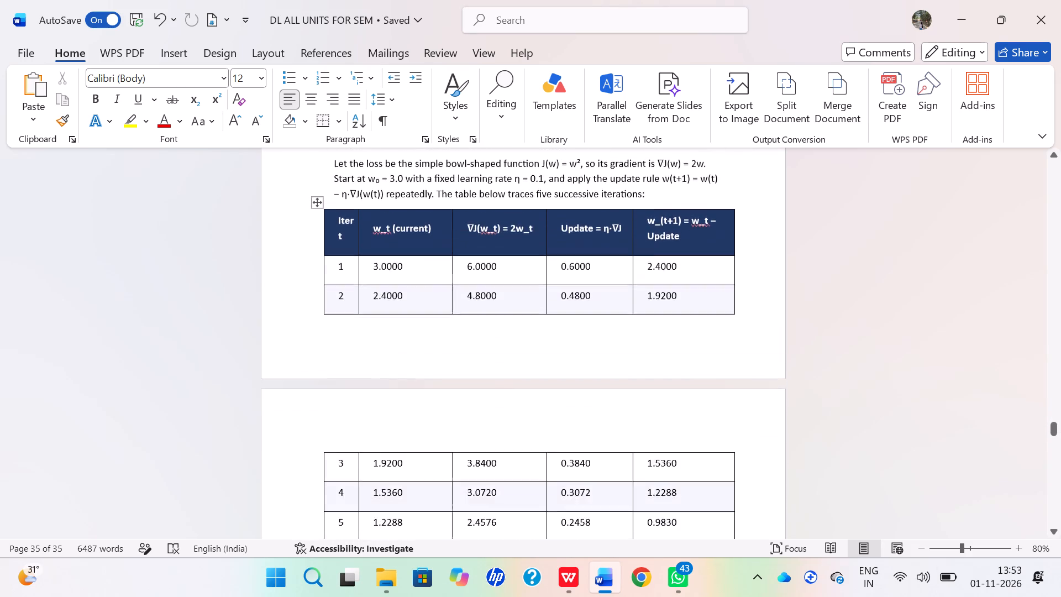
scroll(471, 455, down, 4)
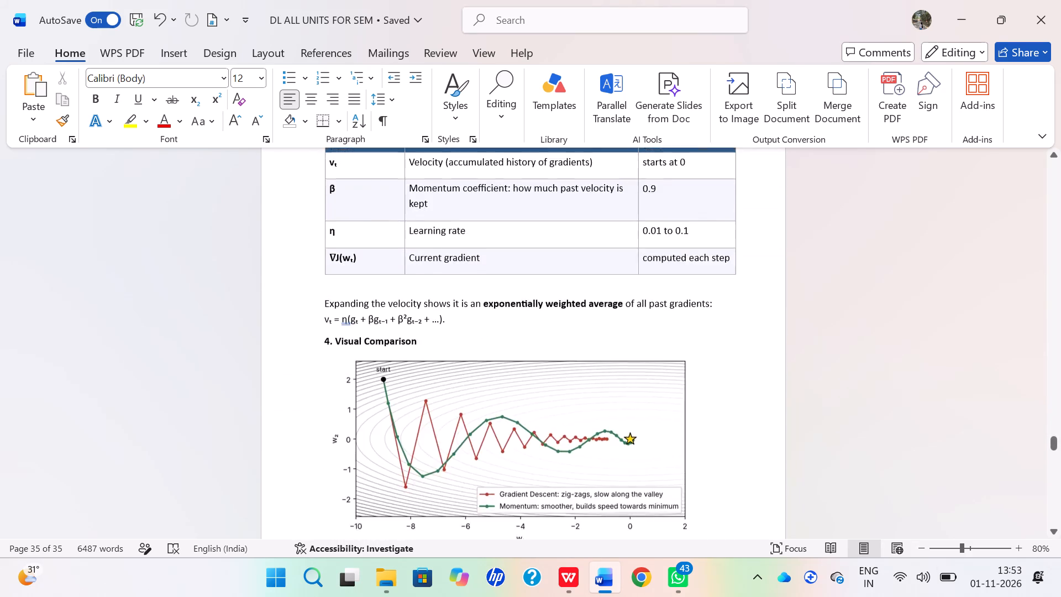
scroll(471, 455, down, 4)
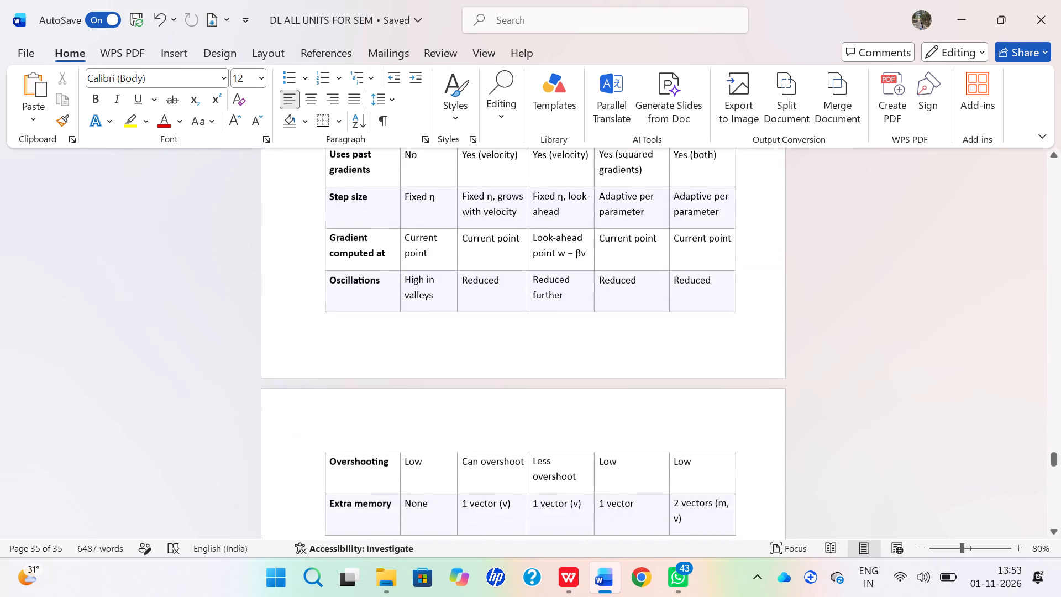
scroll(471, 455, down, 1)
scroll(471, 455, up, 1)
scroll(471, 455, down, 2)
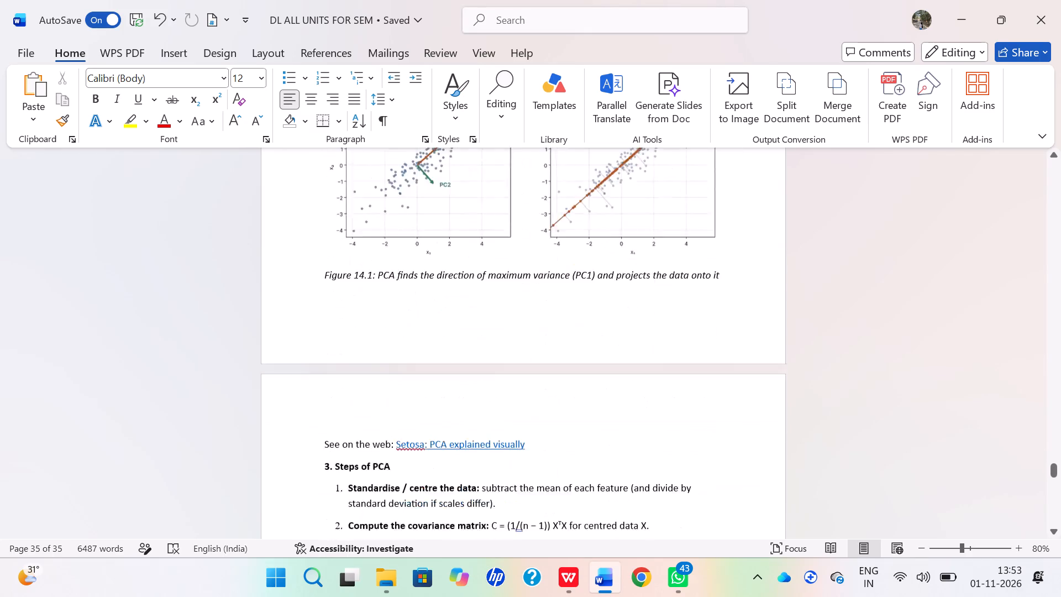
scroll(471, 455, down, 2)
scroll(471, 455, up, 1)
scroll(471, 455, down, 1)
scroll(471, 455, up, 1)
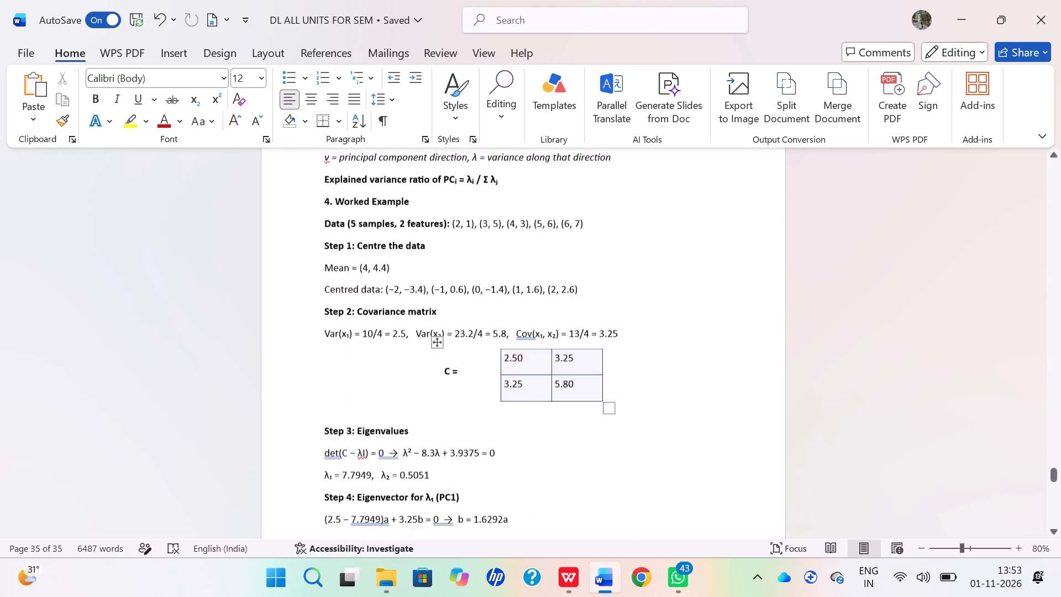
scroll(471, 455, down, 6)
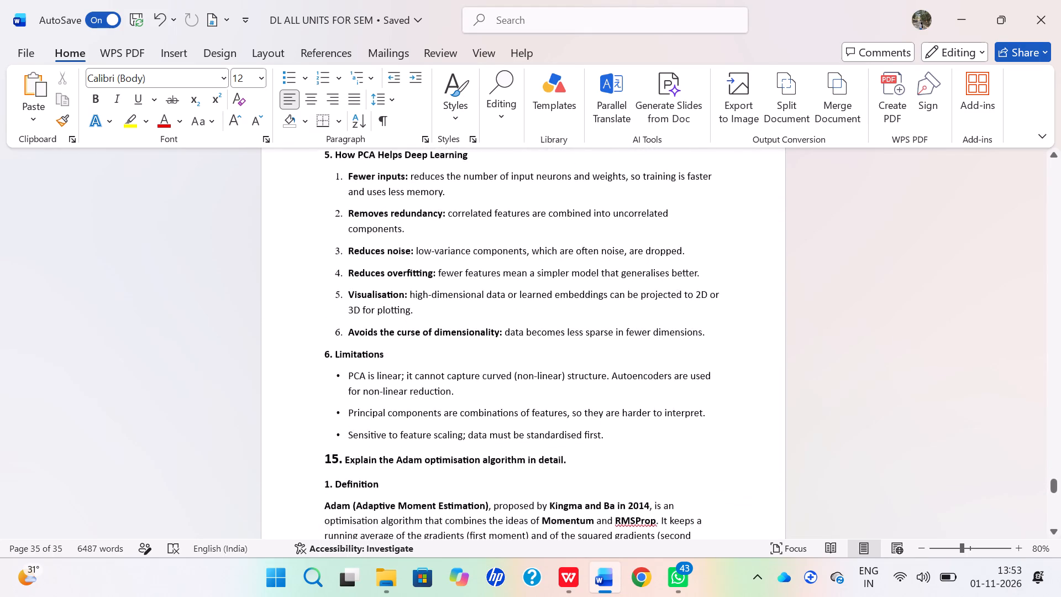
scroll(471, 455, down, 6)
scroll(471, 455, up, 1)
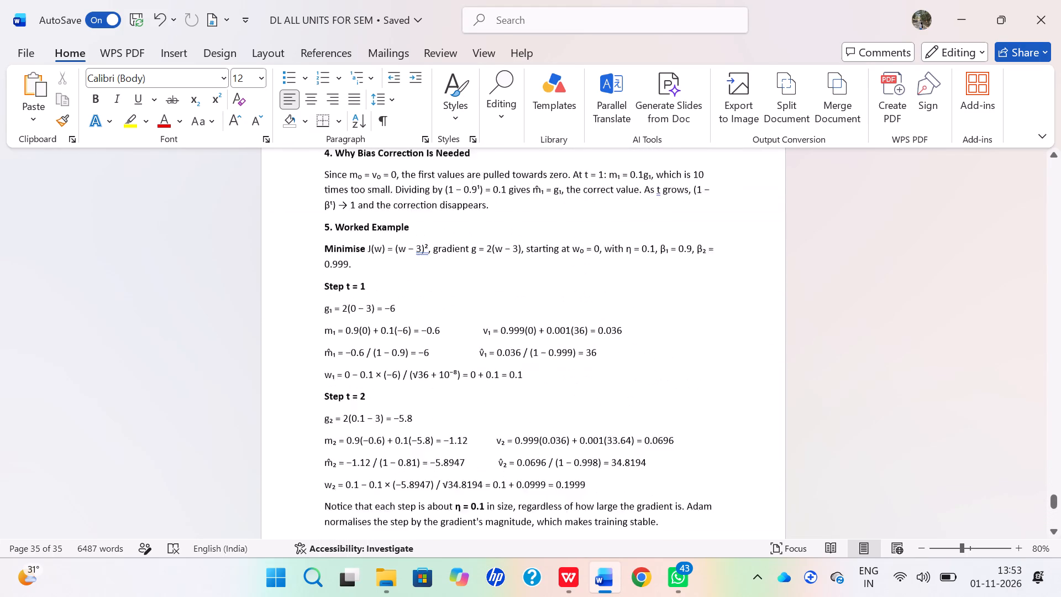
scroll(471, 455, down, 2)
scroll(471, 455, up, 3)
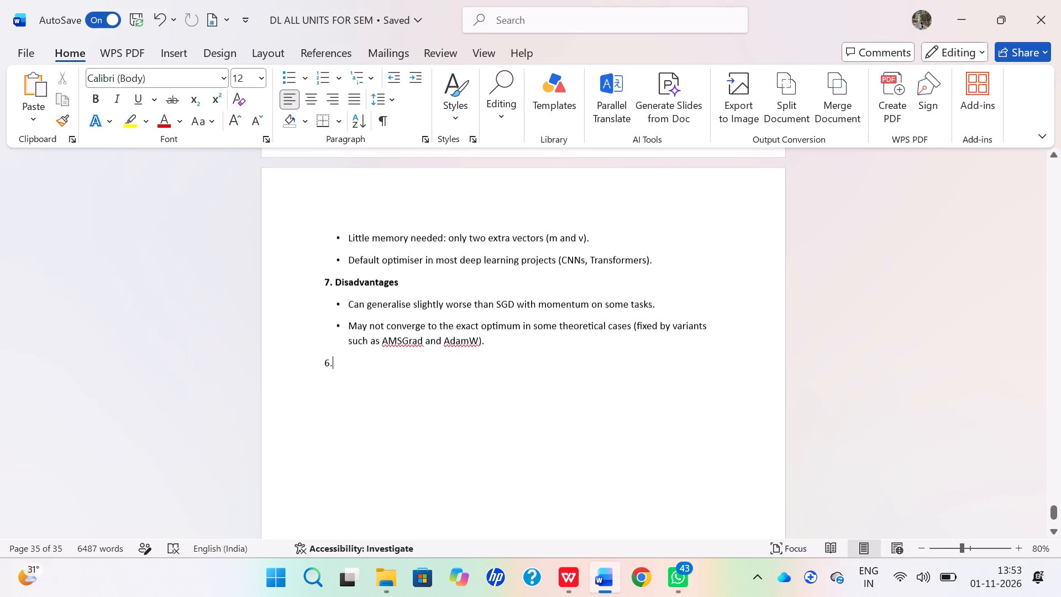
Replace the "6." below the Adam answer's last disadvantage with the question number "16.".
key(BackSpace)
key(BackSpace)
key(1)
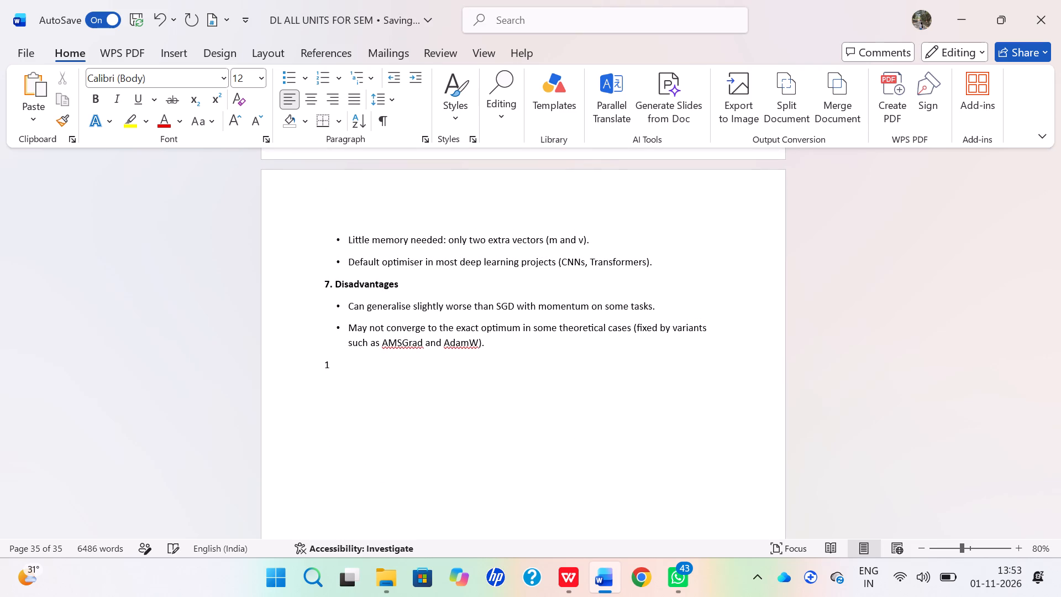
text(6.)
Switch to DLT_Unit2, dismiss the guest-mode notice, and read the question 16 answer from the convergence rate definition through to the optimiser comparison table.
click(560, 567)
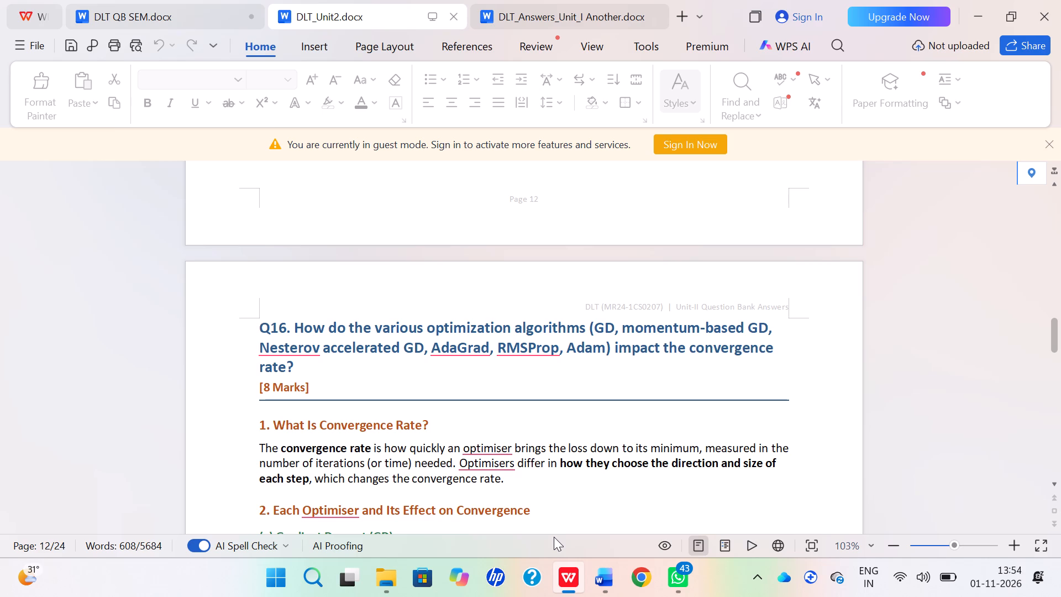
scroll(554, 537, down, 3)
scroll(499, 364, down, 3)
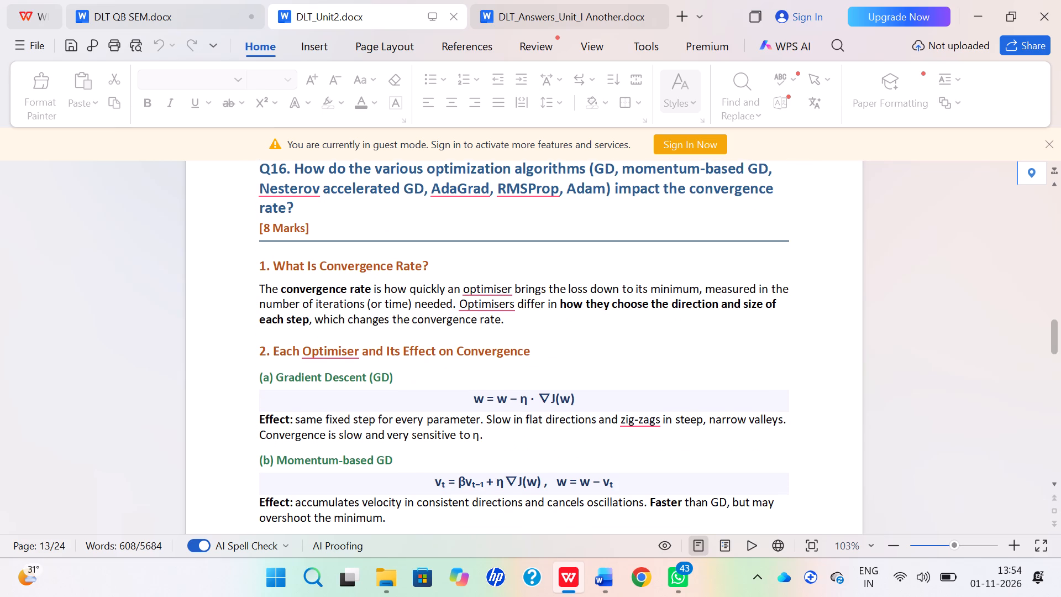
scroll(499, 364, down, 1)
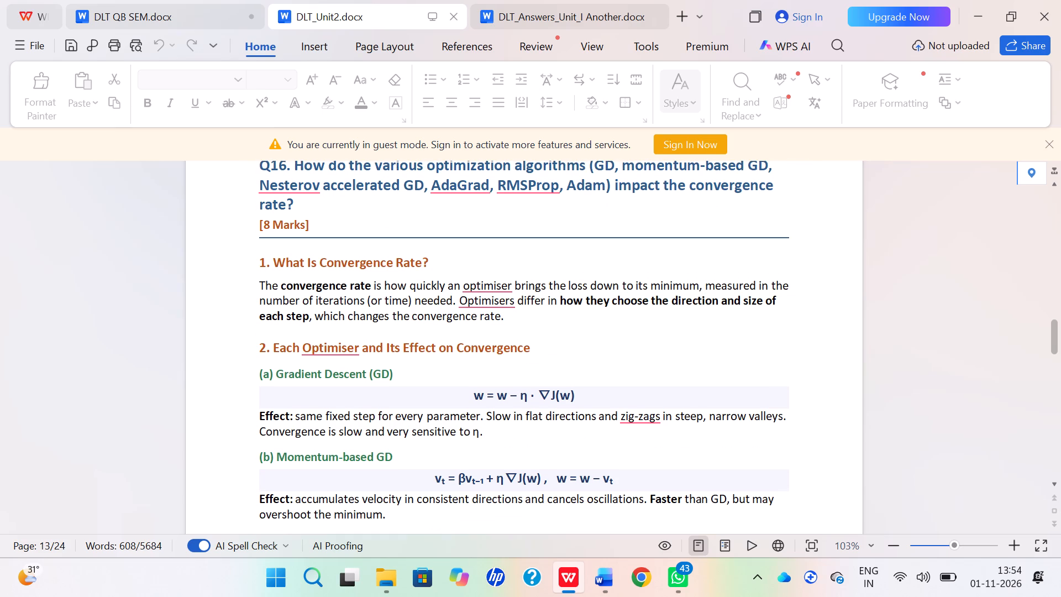
scroll(499, 364, down, 2)
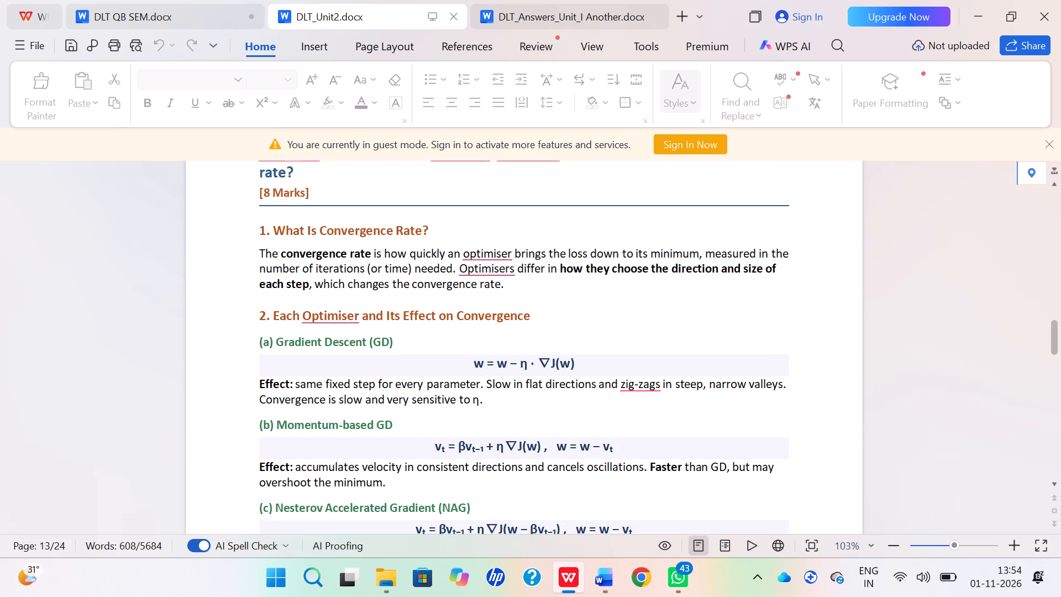
scroll(499, 364, down, 2)
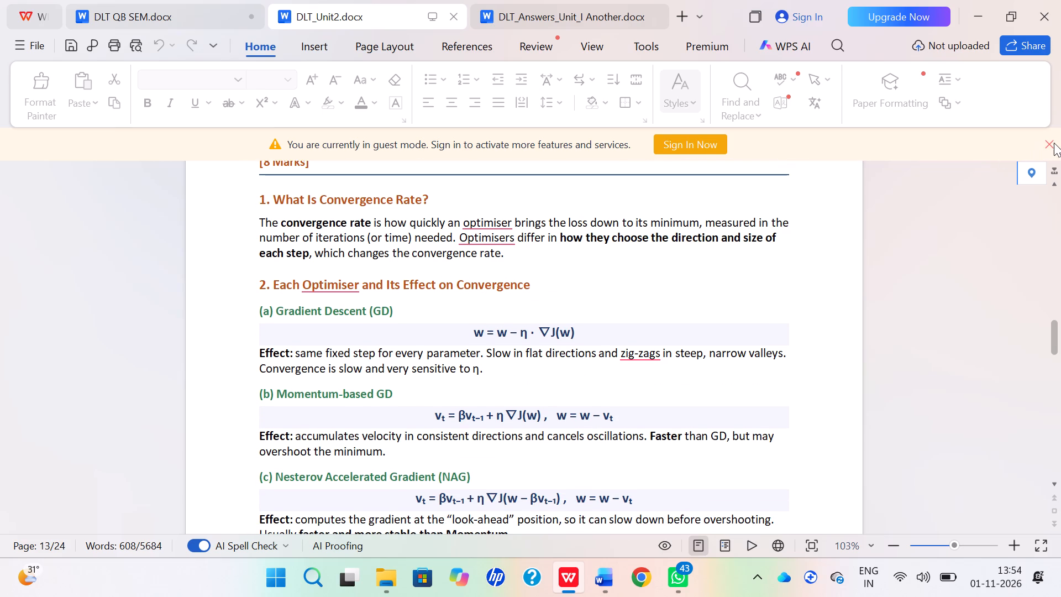
click(1054, 143)
scroll(542, 275, down, 4)
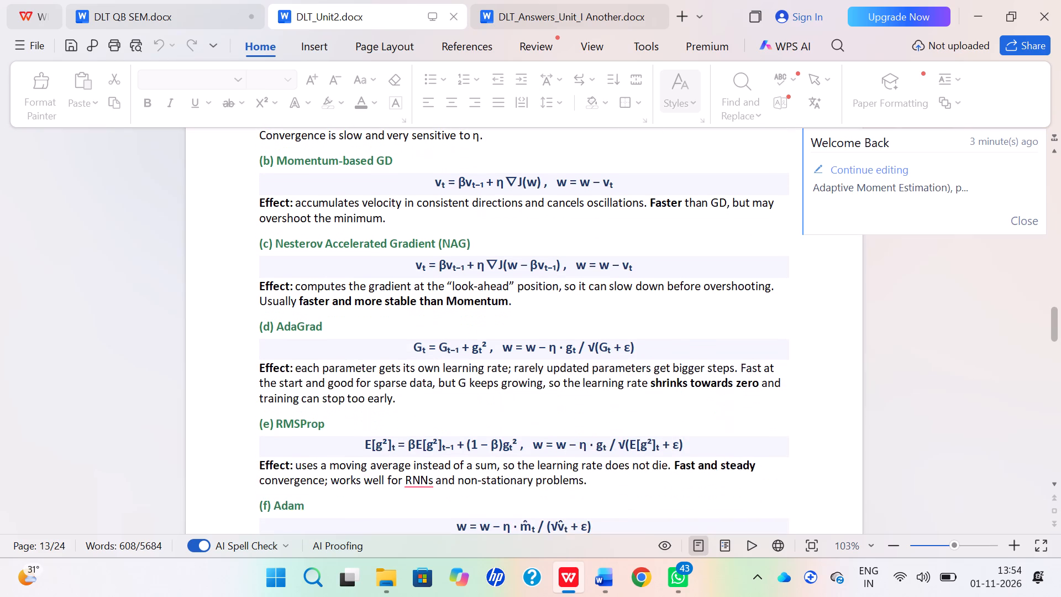
scroll(542, 275, down, 2)
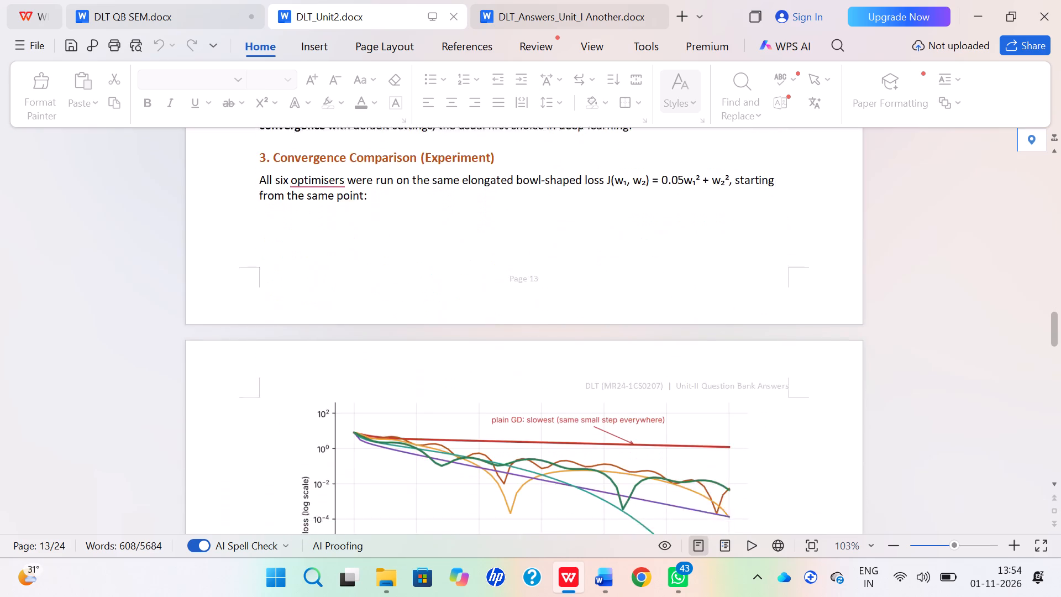
scroll(542, 275, down, 2)
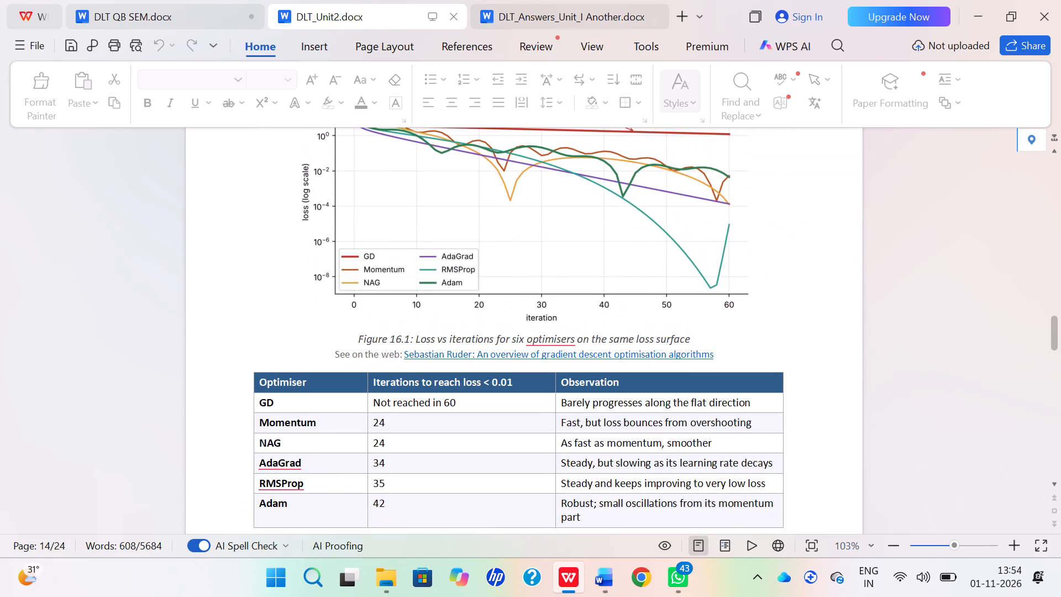
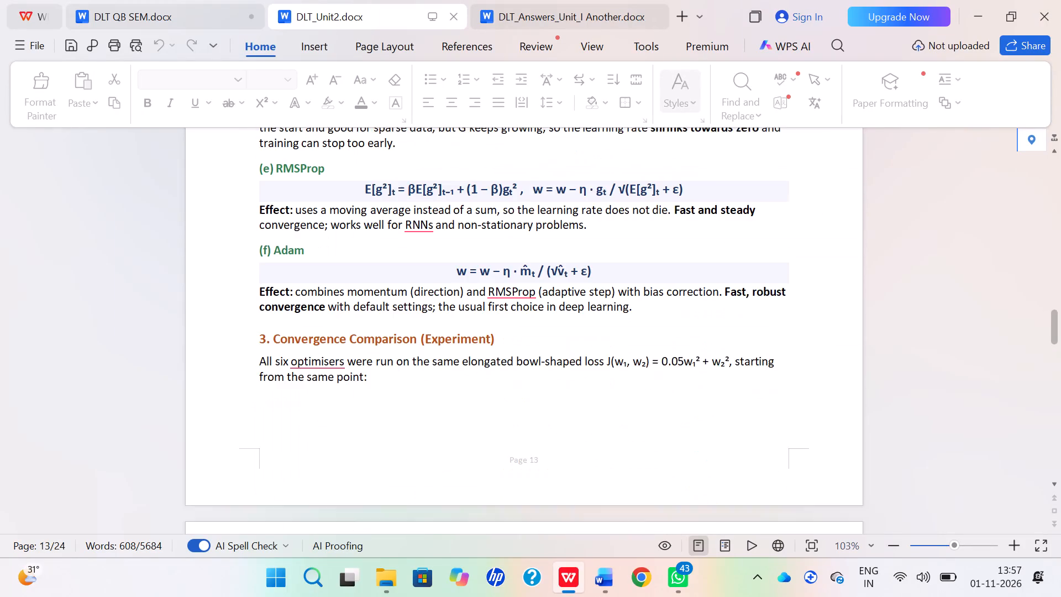
Copy the whole question 16 answer in DLT_Unit2, from "1. What Is Convergence Rate?" through the final AdaGrad point under Choosing an Optimiser.
scroll(379, 222, up, 4)
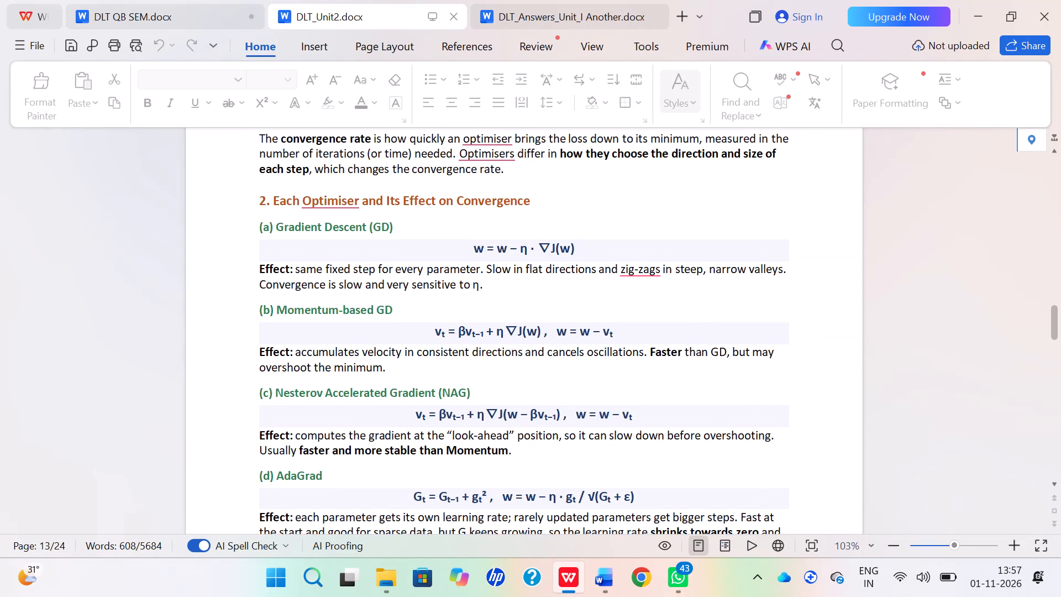
scroll(340, 282, up, 2)
drag(252, 274, 281, 509)
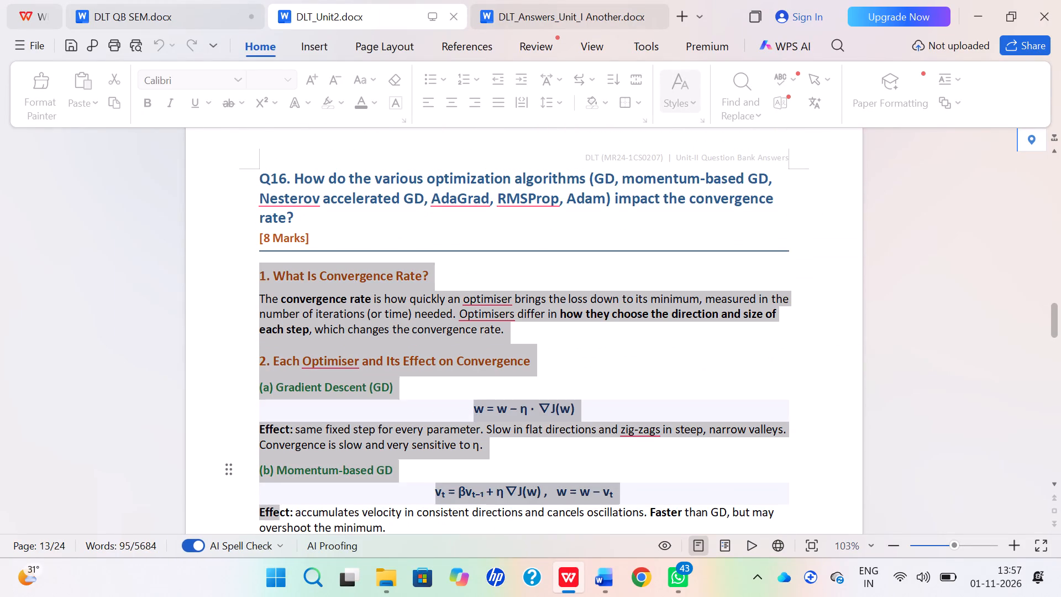
drag(281, 509, 301, 508)
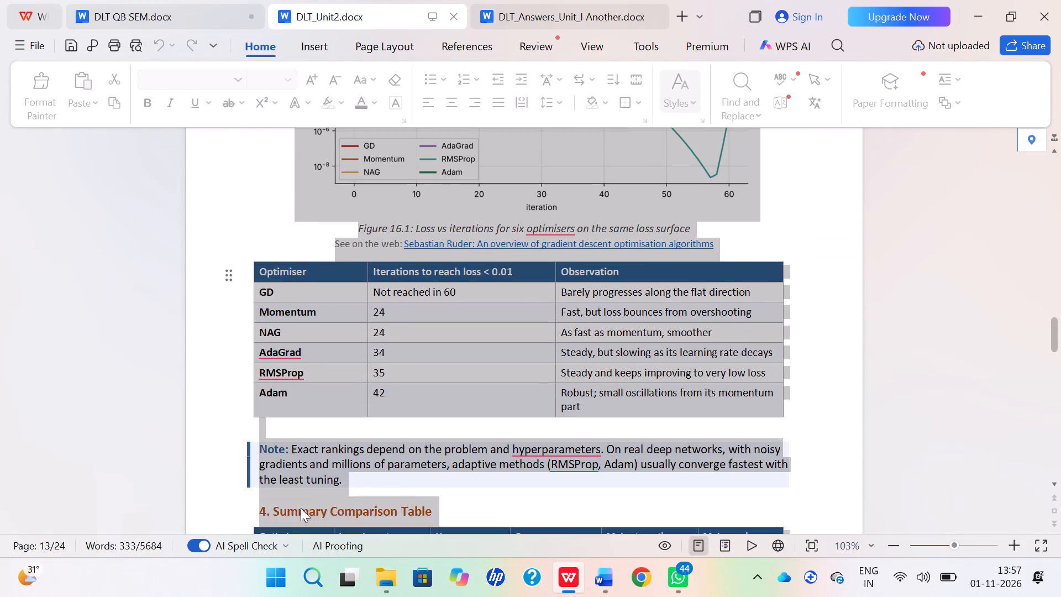
drag(301, 508, 320, 482)
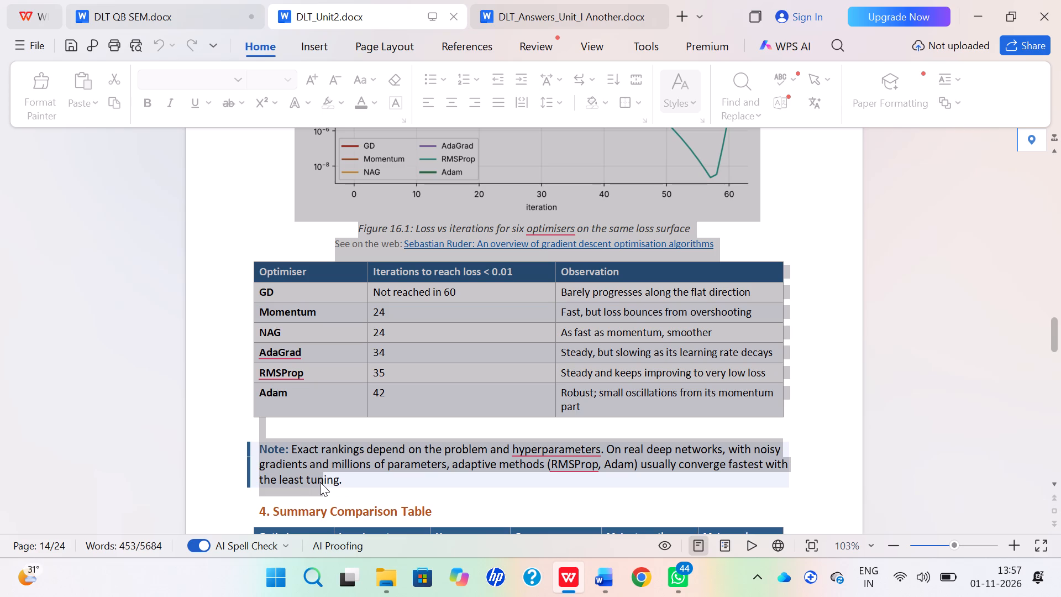
drag(320, 482, 325, 526)
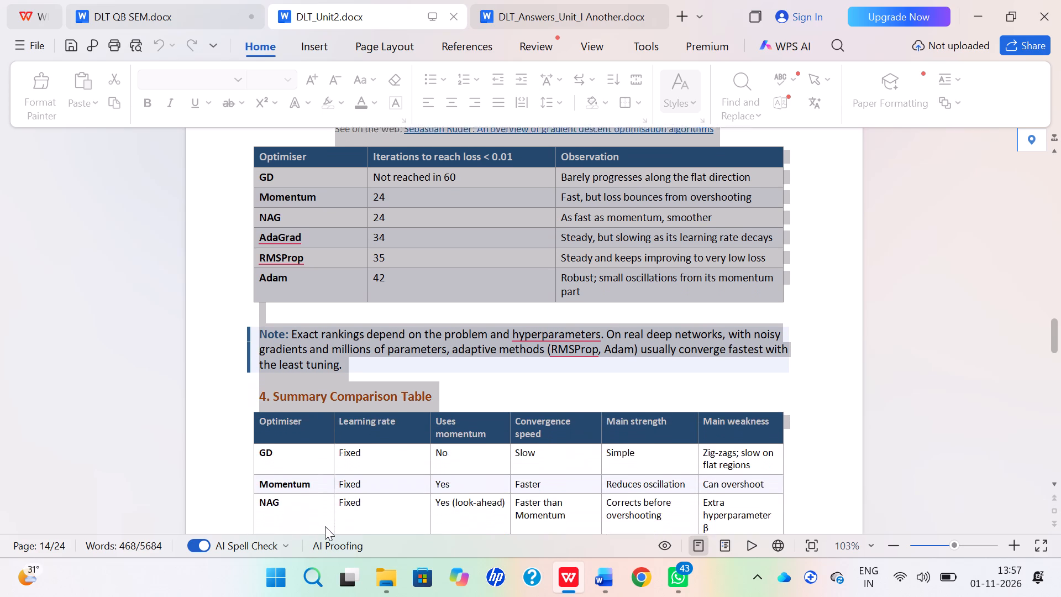
drag(325, 526, 354, 530)
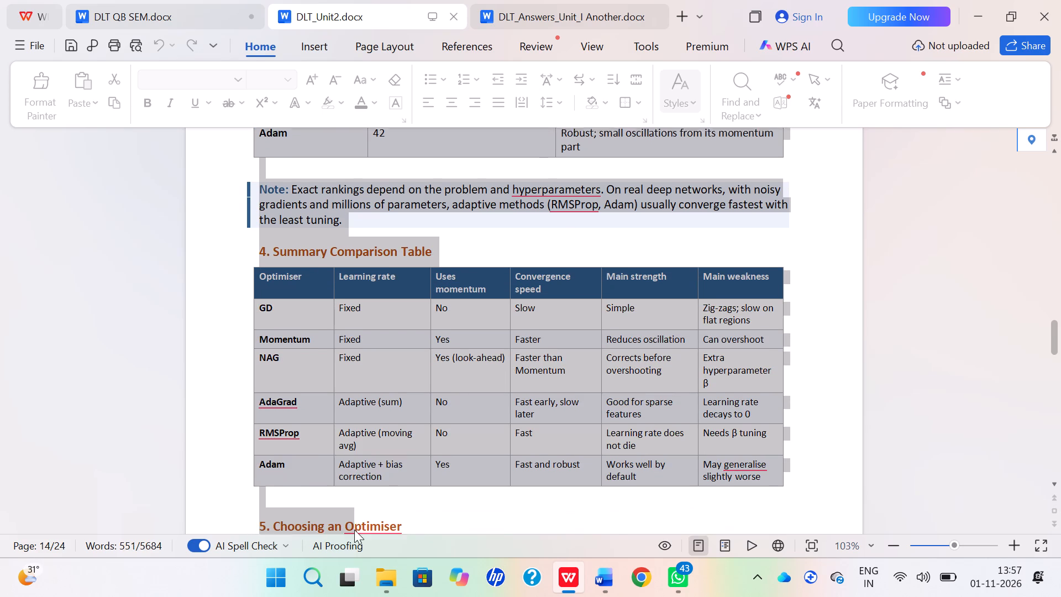
drag(354, 530, 556, 426)
key(ctrl+c)
Switch to DL ALL UNITS FOR SEM and paste the copied answer on a new line below the number "16.".
scroll(556, 426, down, 2)
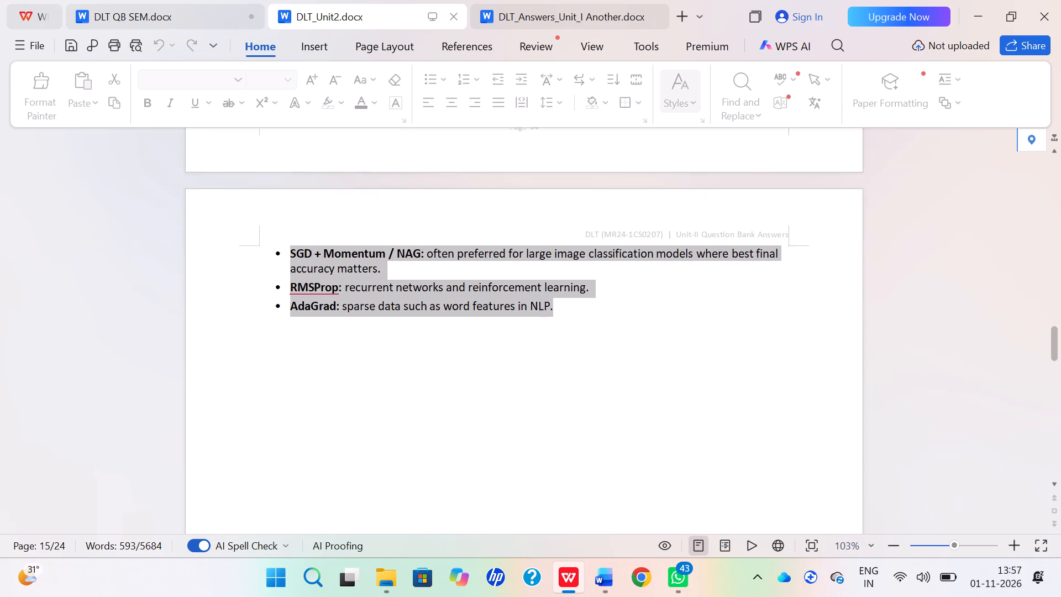
scroll(556, 426, down, 11)
scroll(556, 426, up, 1)
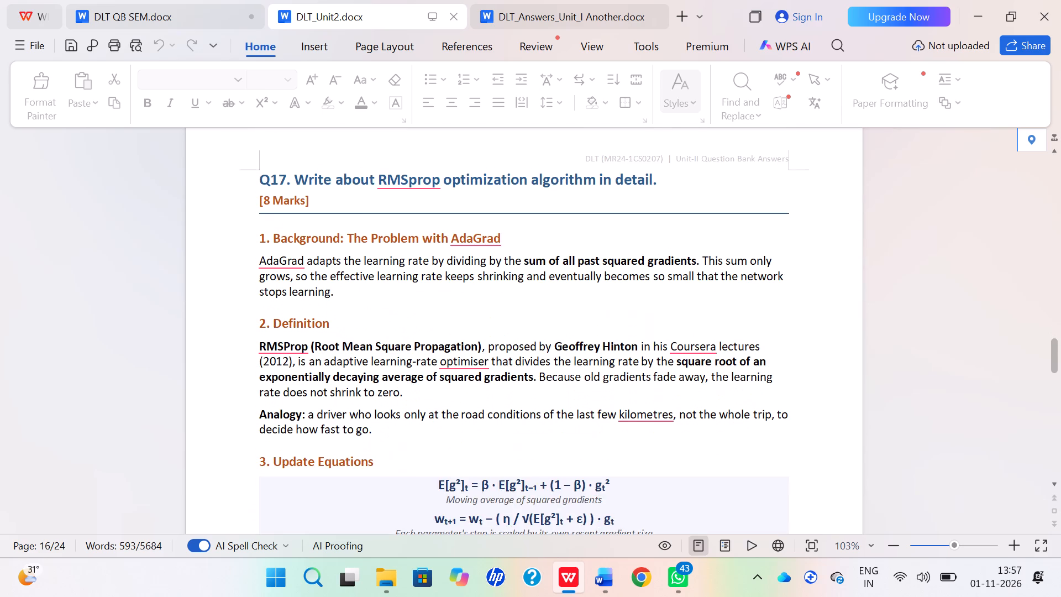
scroll(556, 426, up, 1)
click(610, 574)
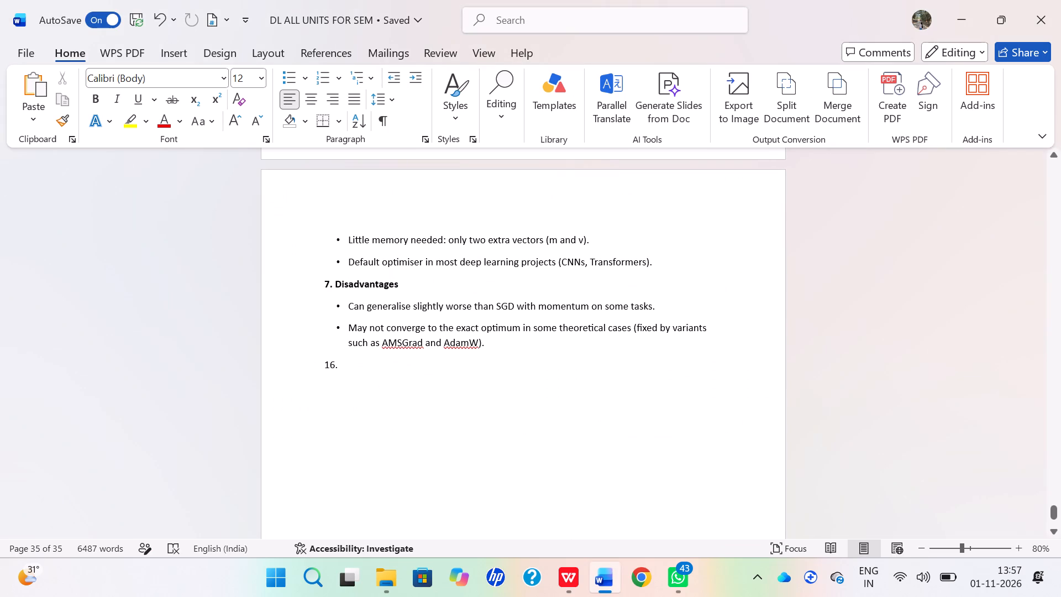
key(Return)
key(ctrl+v)
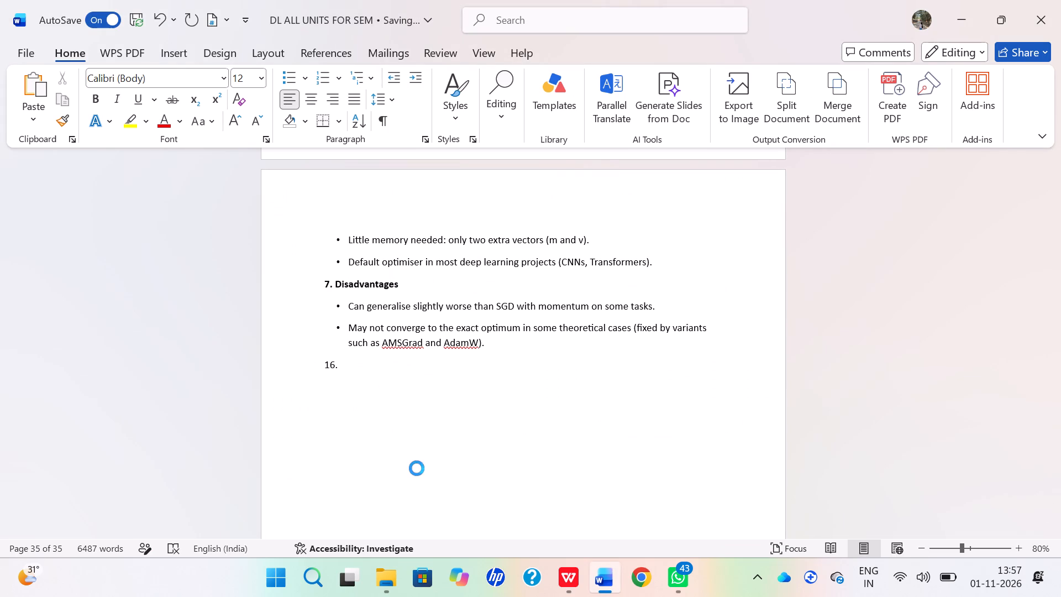
Switch to DLT QB SEM and copy the full text of question 16 on how optimization algorithms impact the convergence rate.
click(575, 573)
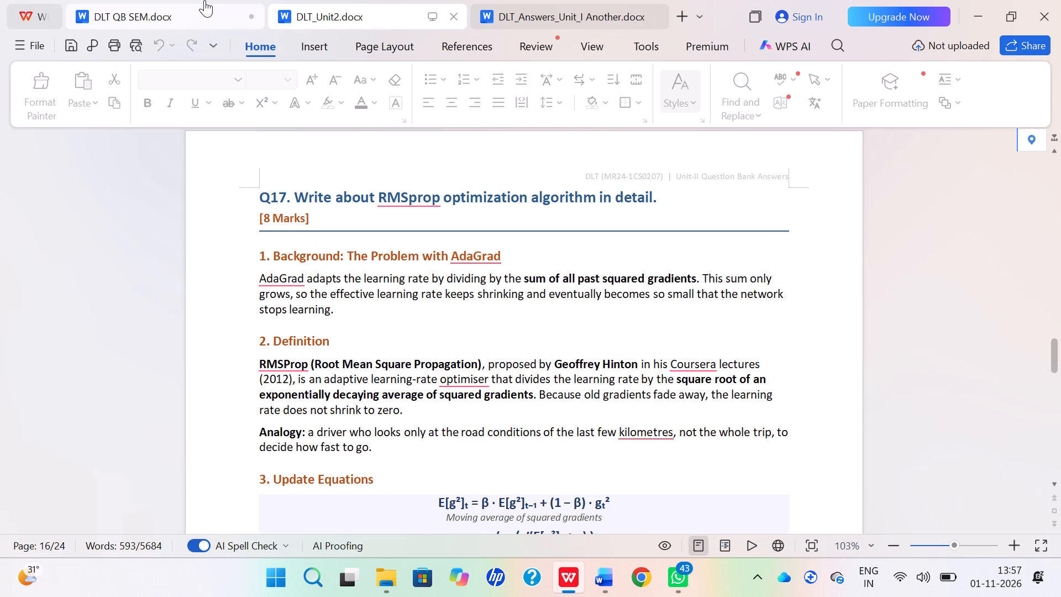
click(204, 0)
drag(372, 344, 285, 323)
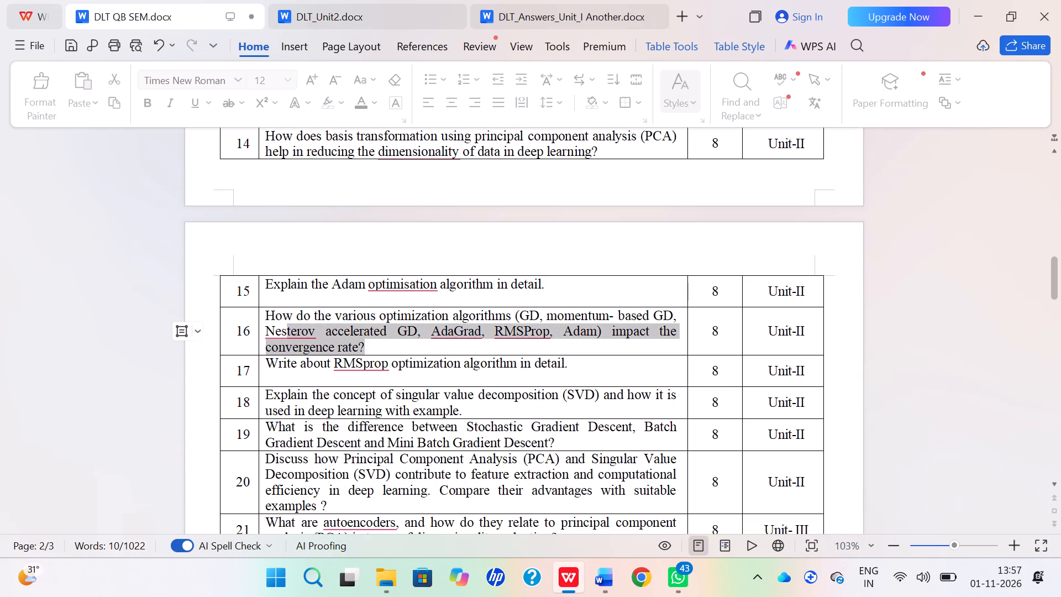
drag(285, 323, 267, 318)
key(ctrl+c)
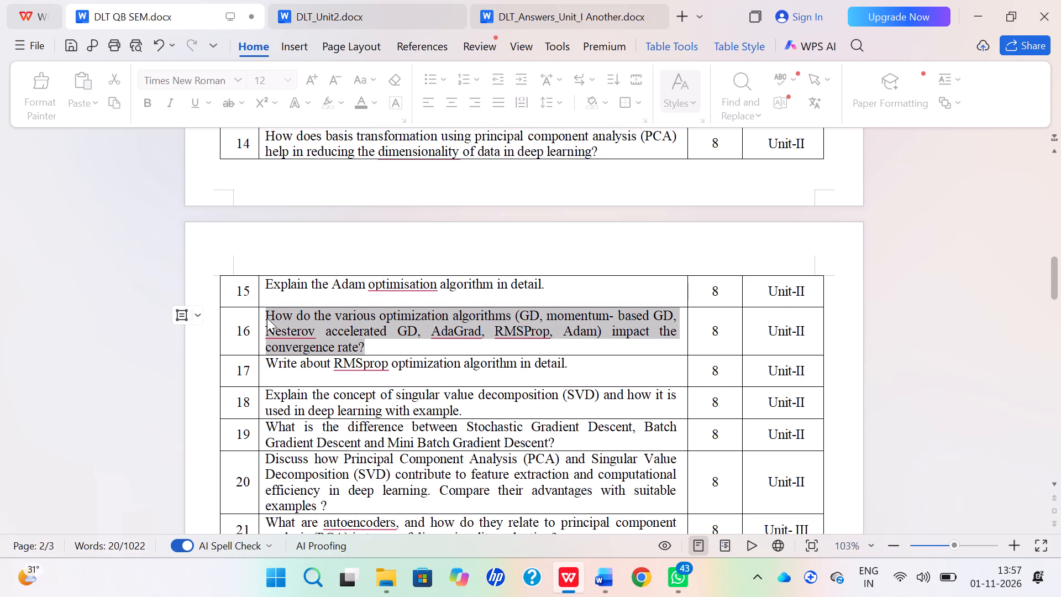
Return to DL ALL UNITS FOR SEM and paste the question text right after "16.", above the convergence rate answer.
click(611, 570)
scroll(569, 422, up, 5)
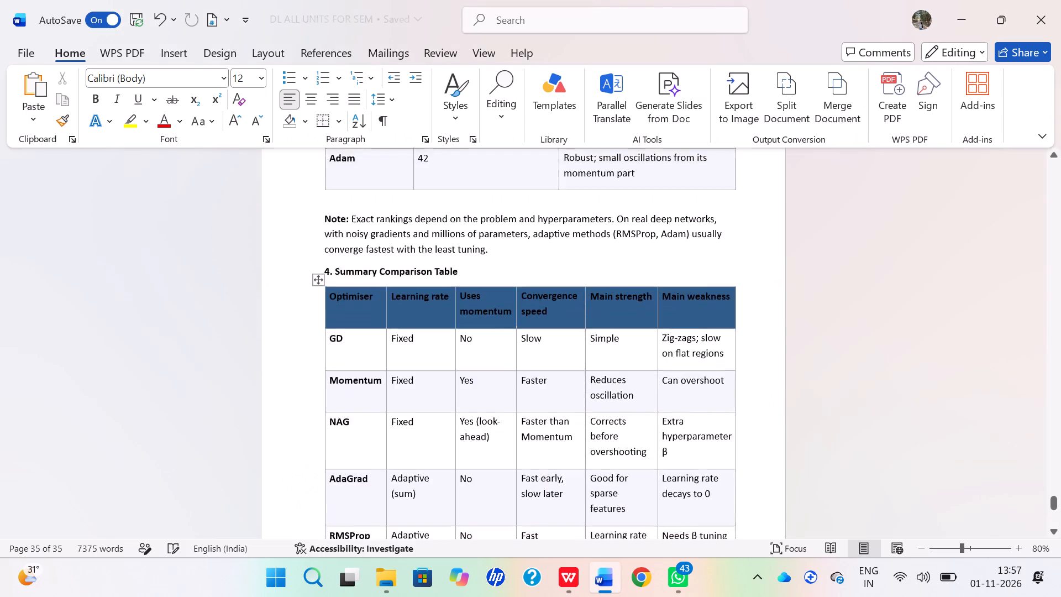
scroll(569, 422, down, 1)
scroll(569, 422, up, 1)
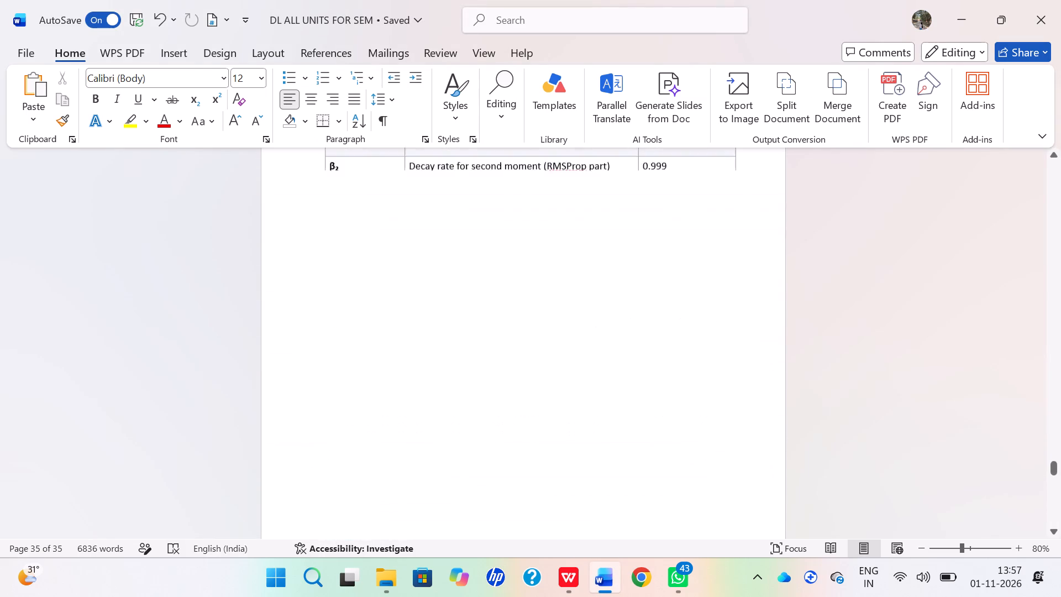
scroll(569, 422, up, 2)
scroll(569, 422, down, 8)
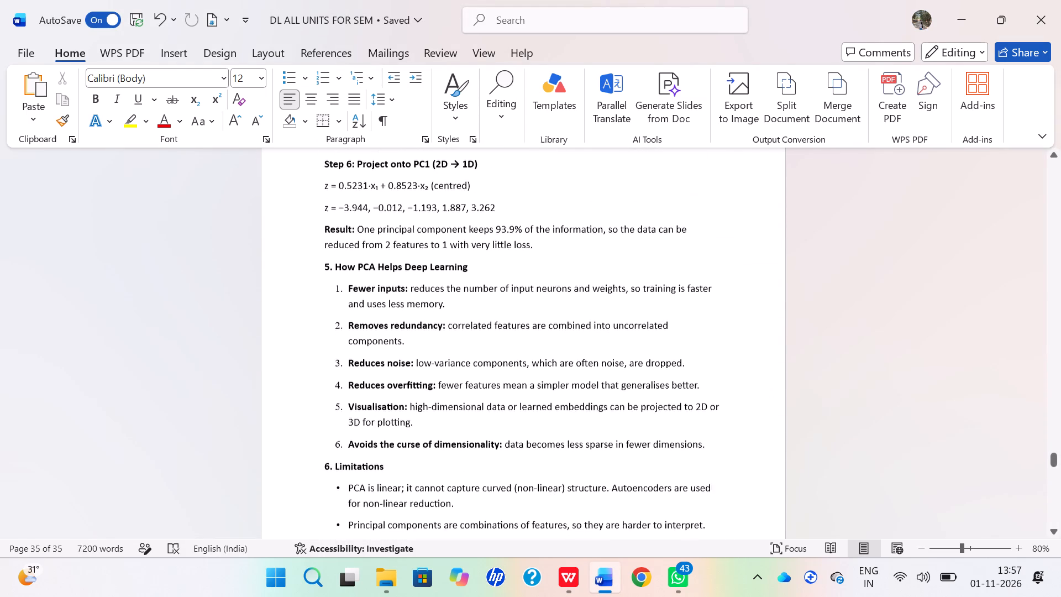
scroll(568, 342, down, 4)
scroll(568, 342, up, 2)
scroll(423, 300, down, 2)
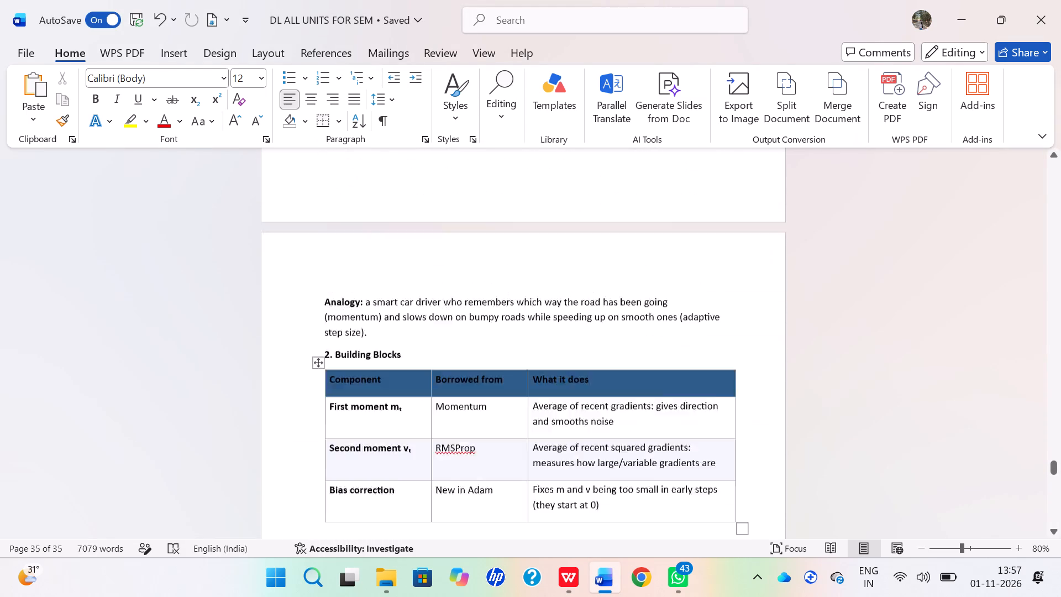
scroll(423, 300, down, 10)
click(357, 378)
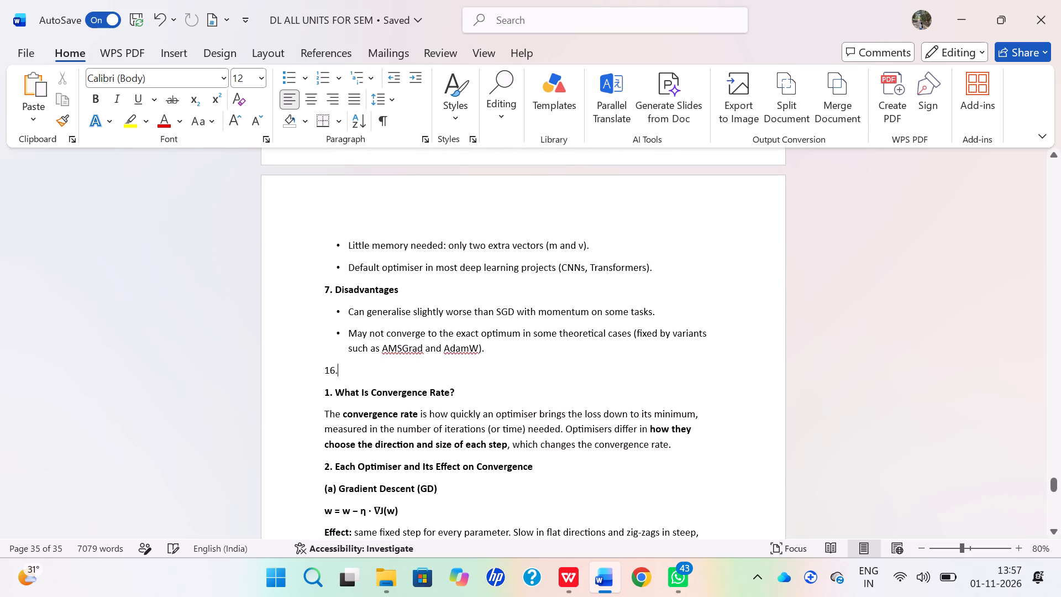
key(ctrl+v)
Make the whole question 16 line bold and set its number "16." to font size 16.
drag(658, 379, 325, 374)
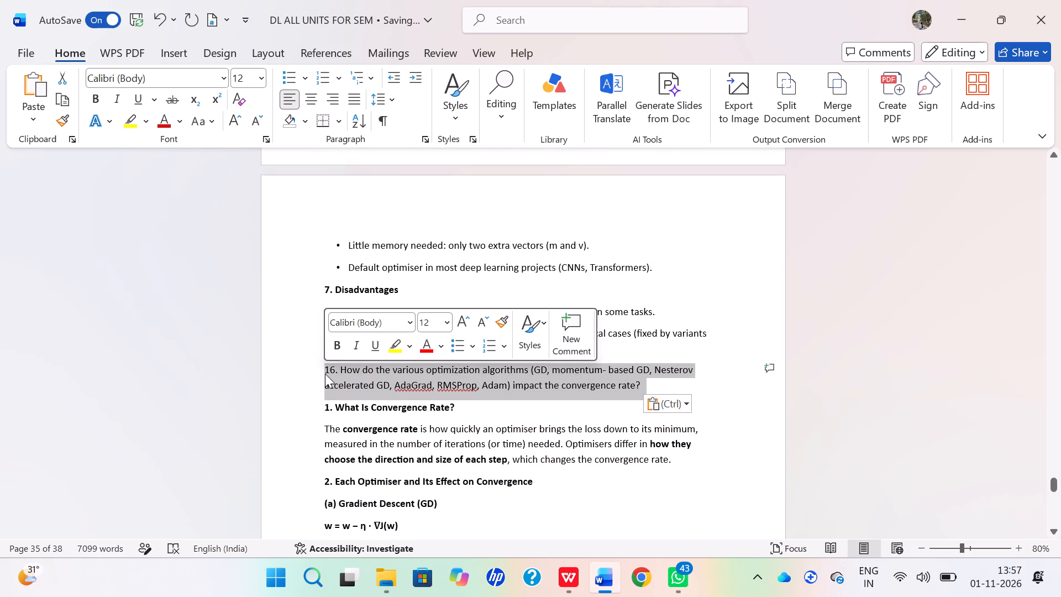
click(332, 348)
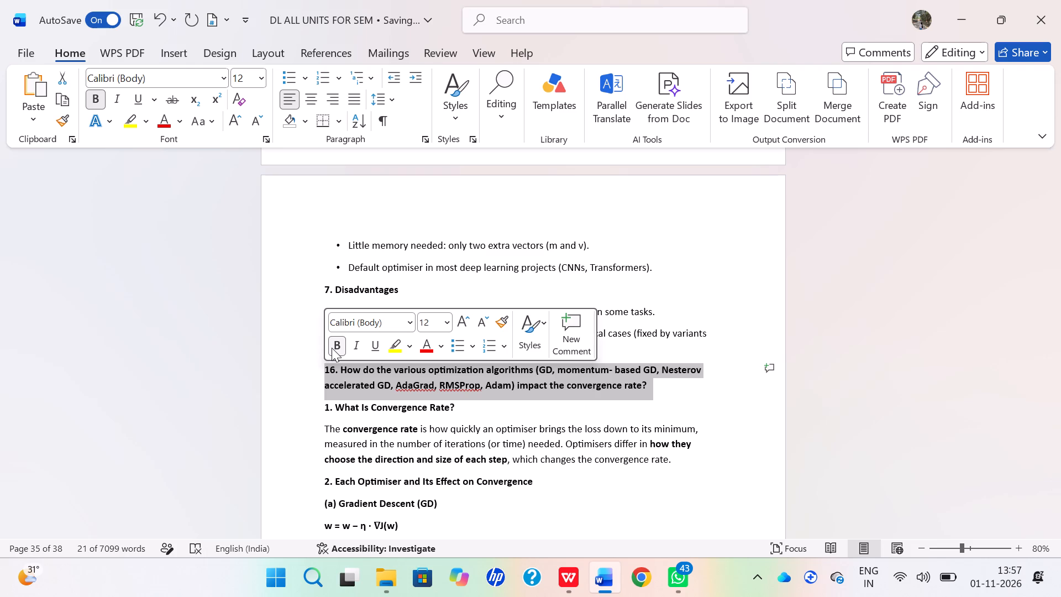
drag(343, 366, 333, 374)
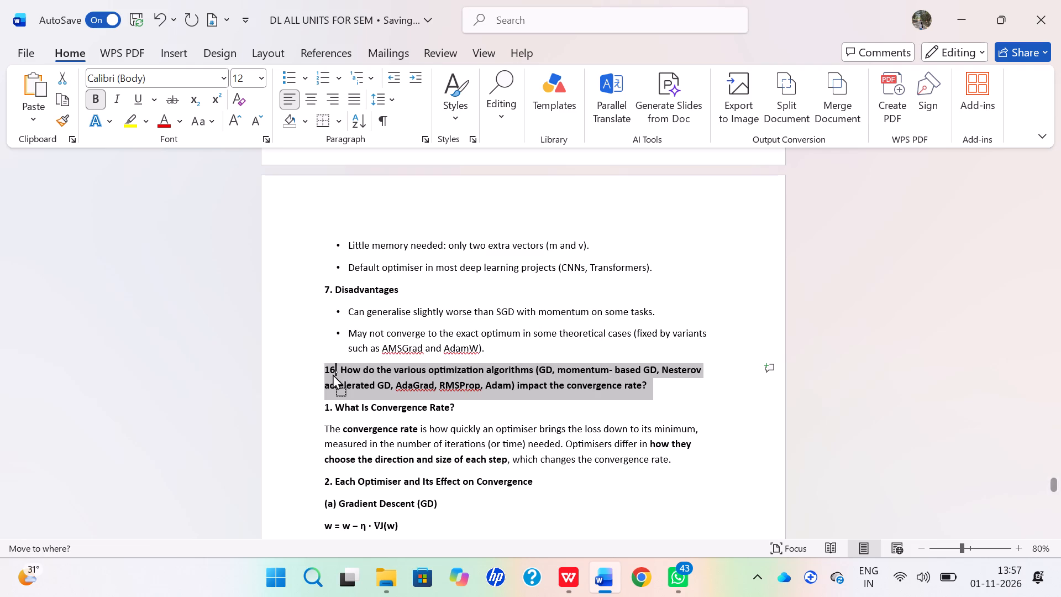
drag(333, 374, 338, 369)
drag(340, 369, 323, 371)
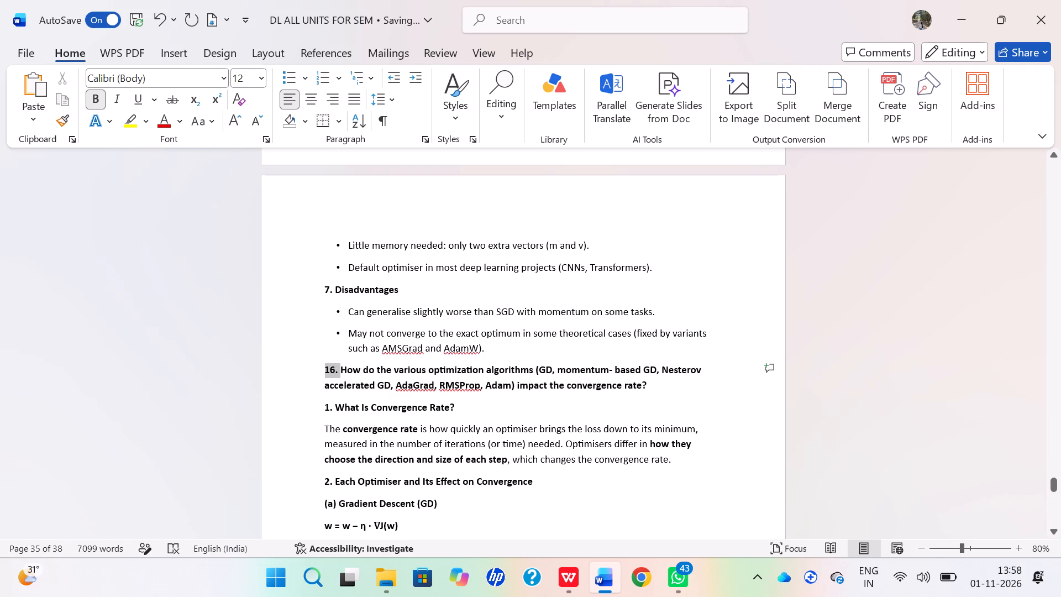
click(444, 322)
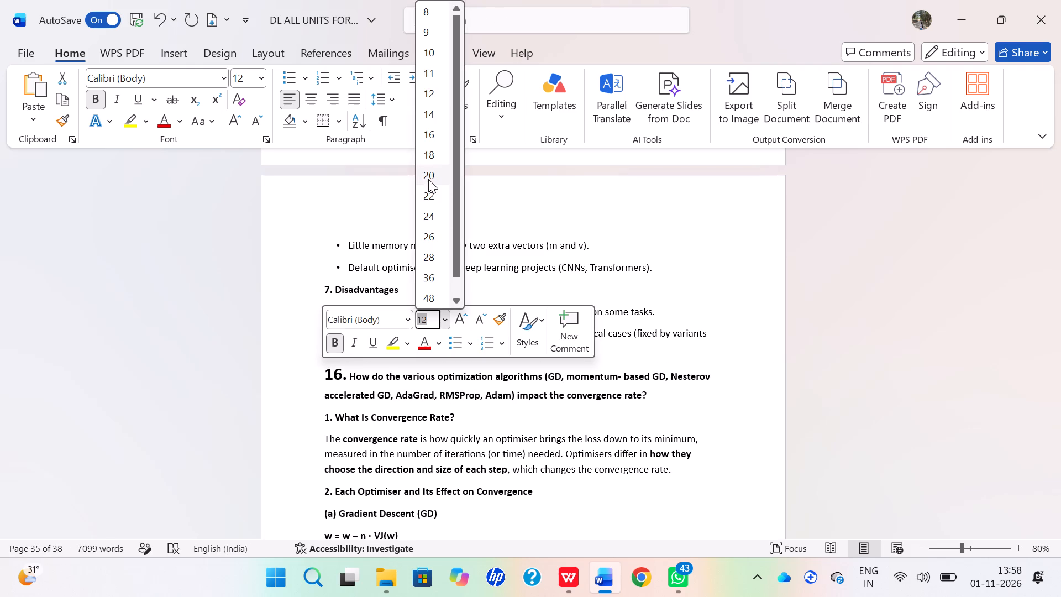
click(435, 135)
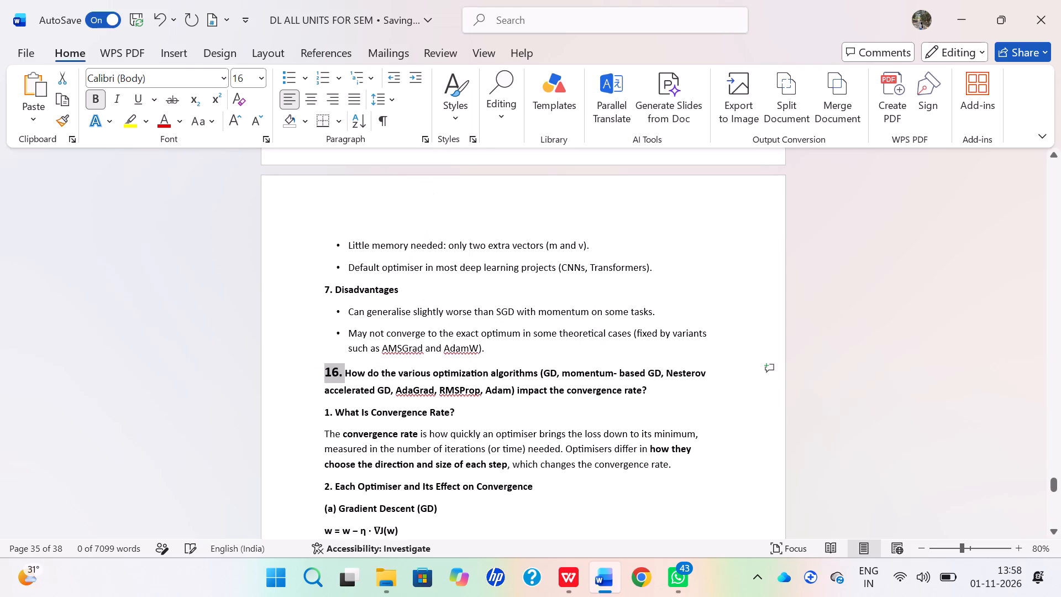
click(444, 396)
Check question 17 in DLT QB SEM, and look through DLT_Answers_Unit_I Another for the answer on the RMSprop optimization algorithm.
scroll(444, 396, down, 10)
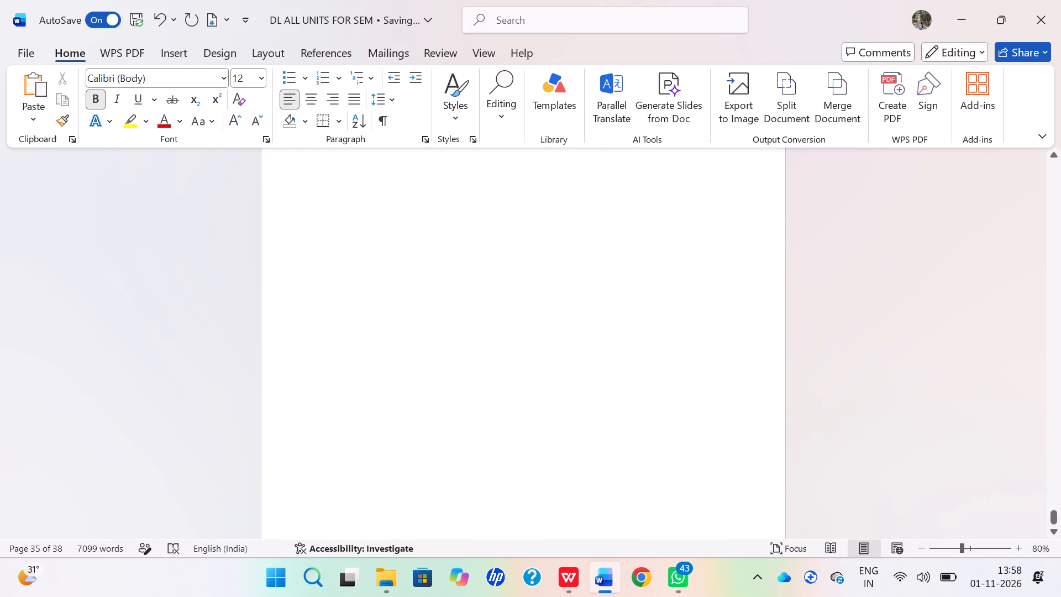
scroll(444, 396, down, 1)
click(563, 583)
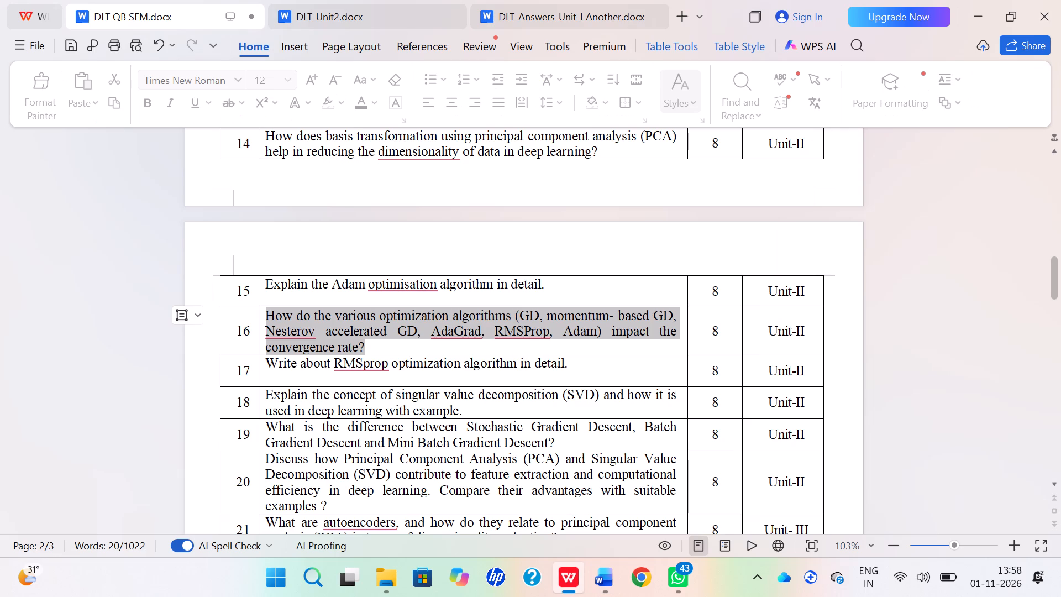
click(526, 360)
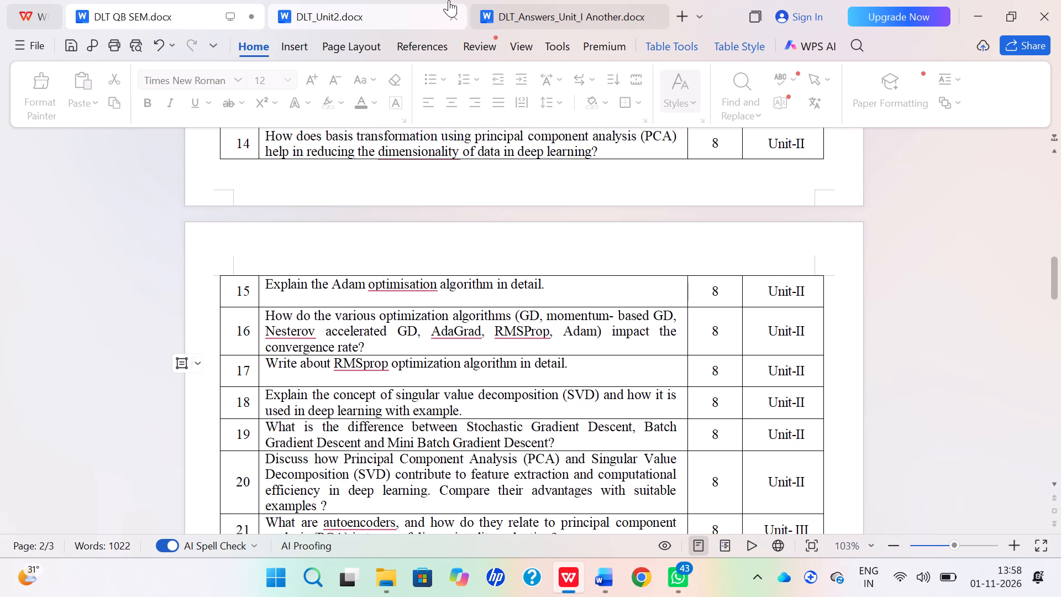
click(449, 0)
click(524, 0)
scroll(429, 358, down, 2)
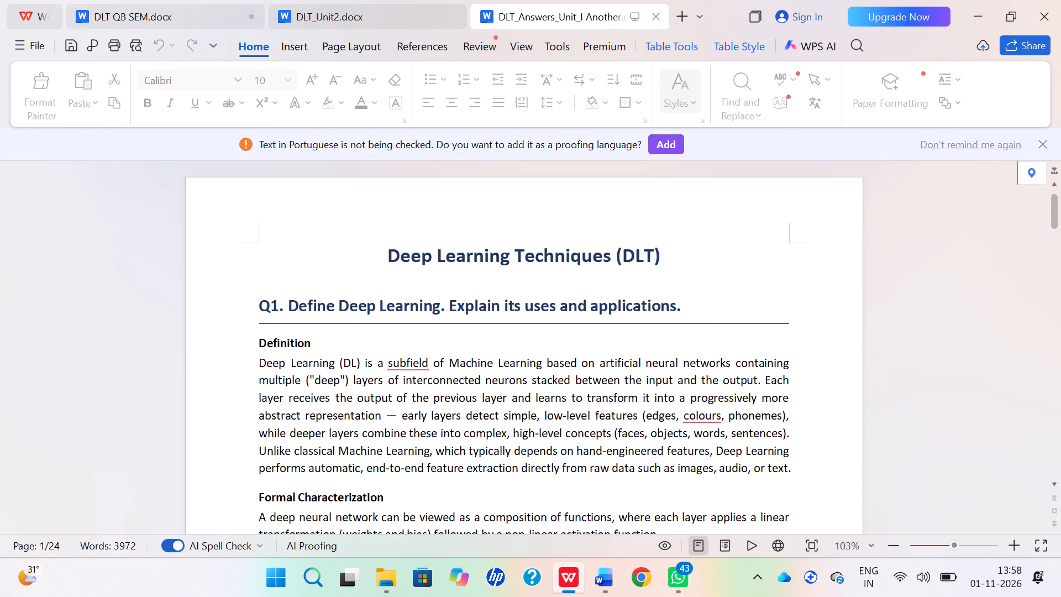
scroll(429, 358, down, 20)
scroll(429, 358, down, 6)
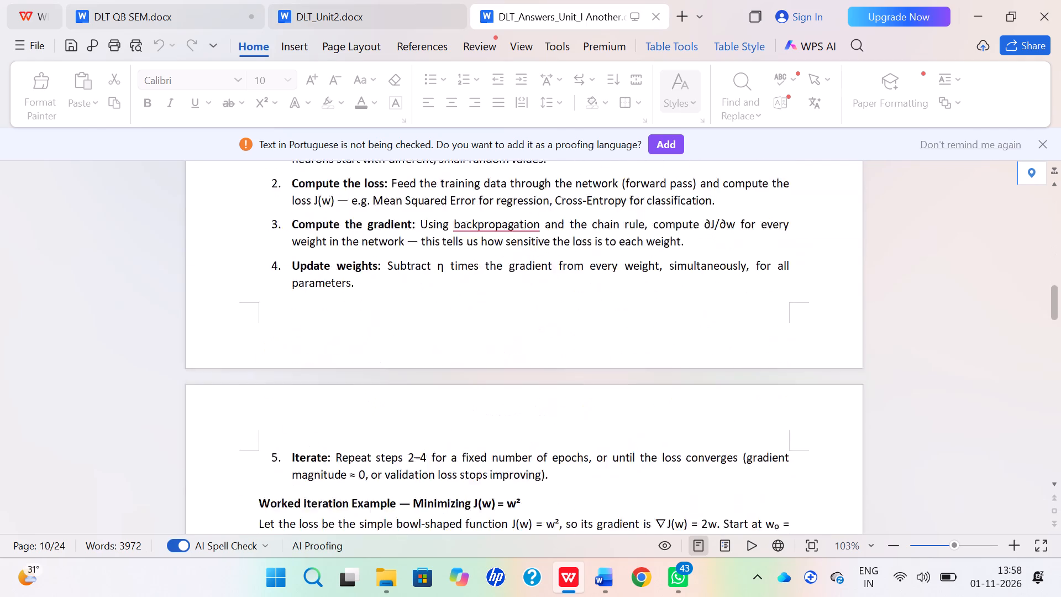
scroll(429, 358, down, 12)
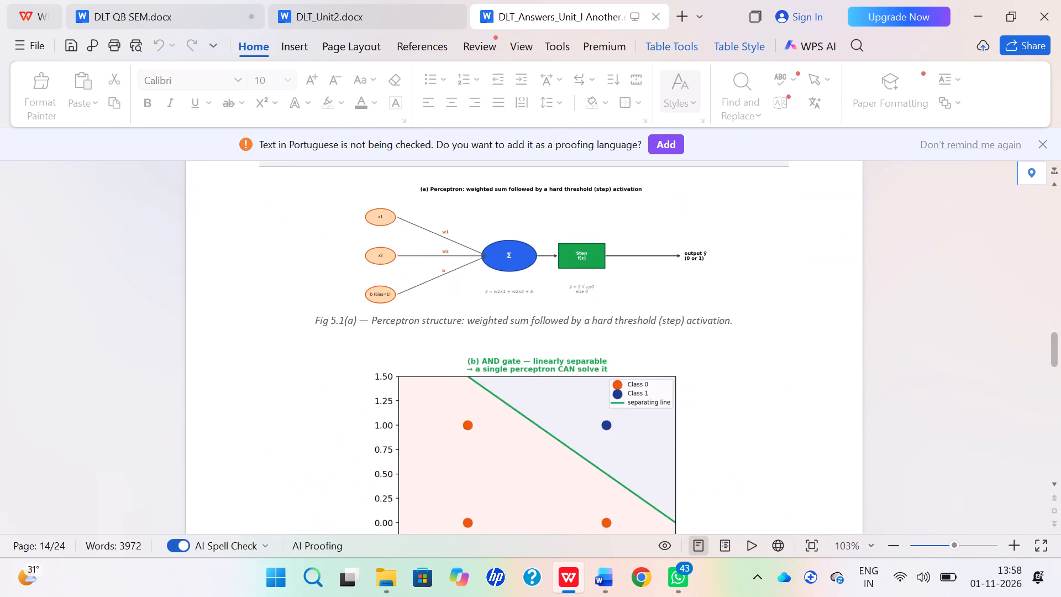
scroll(429, 358, up, 3)
scroll(429, 358, down, 8)
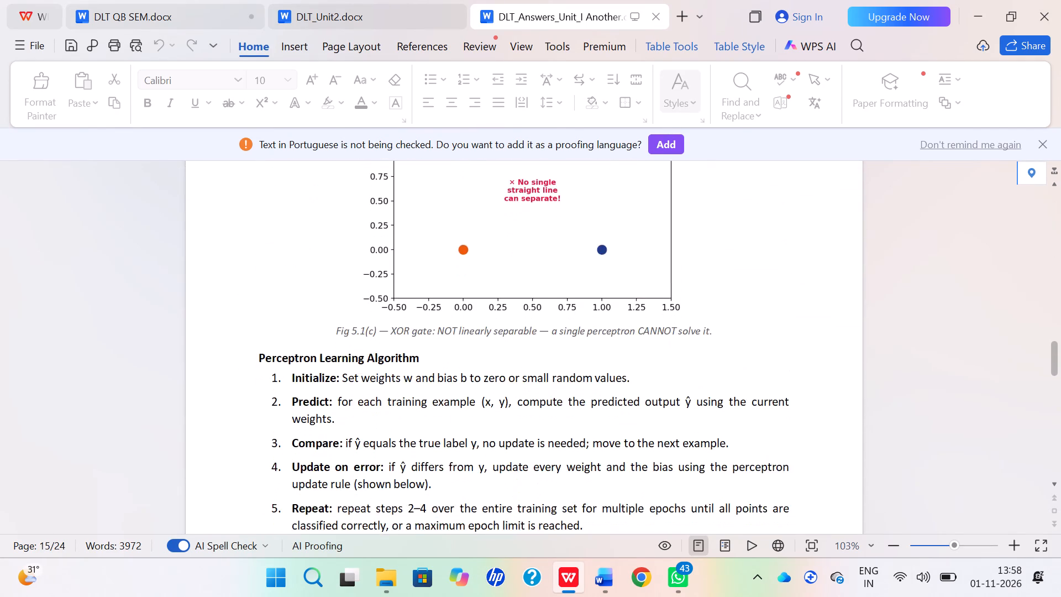
scroll(429, 358, down, 6)
scroll(429, 358, up, 4)
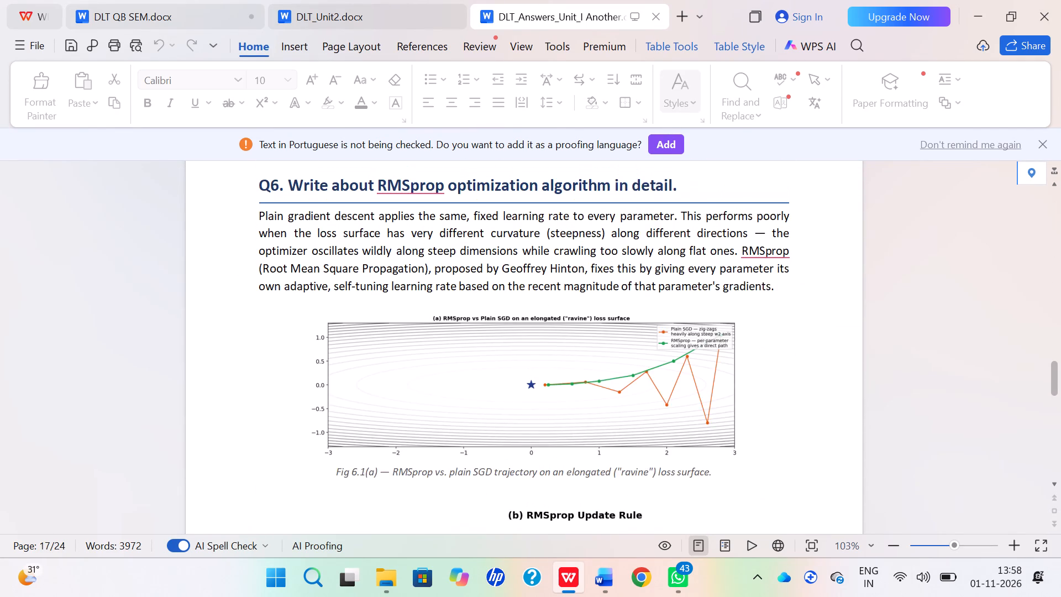
scroll(429, 358, up, 3)
Copy the complete RMSprop answer body under Q6 in DLT_Answers_Unit_I Another, from the opening paragraph through the "Basis for Adam" point.
click(145, 0)
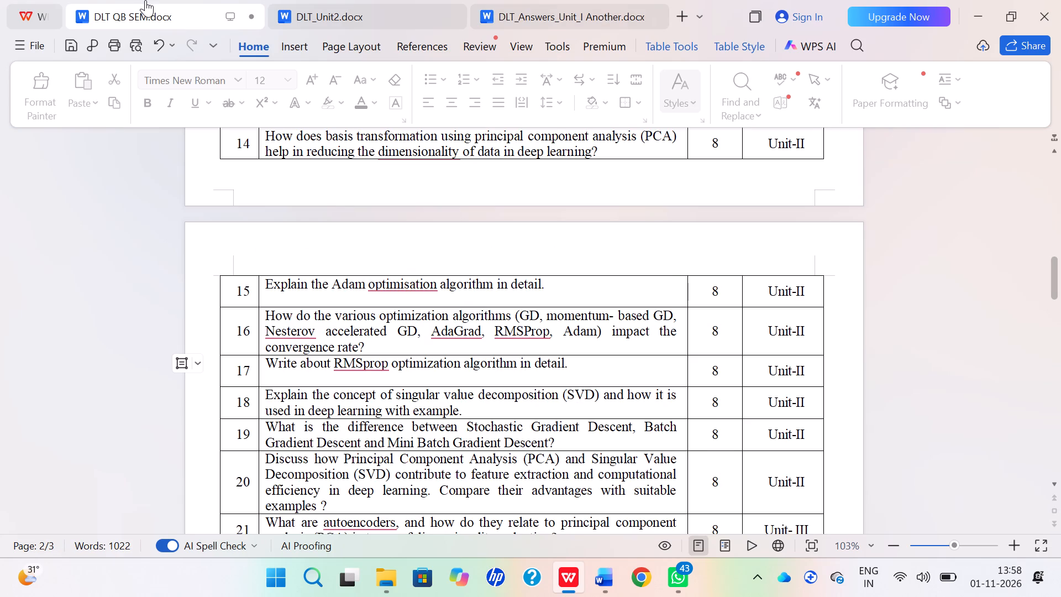
click(528, 0)
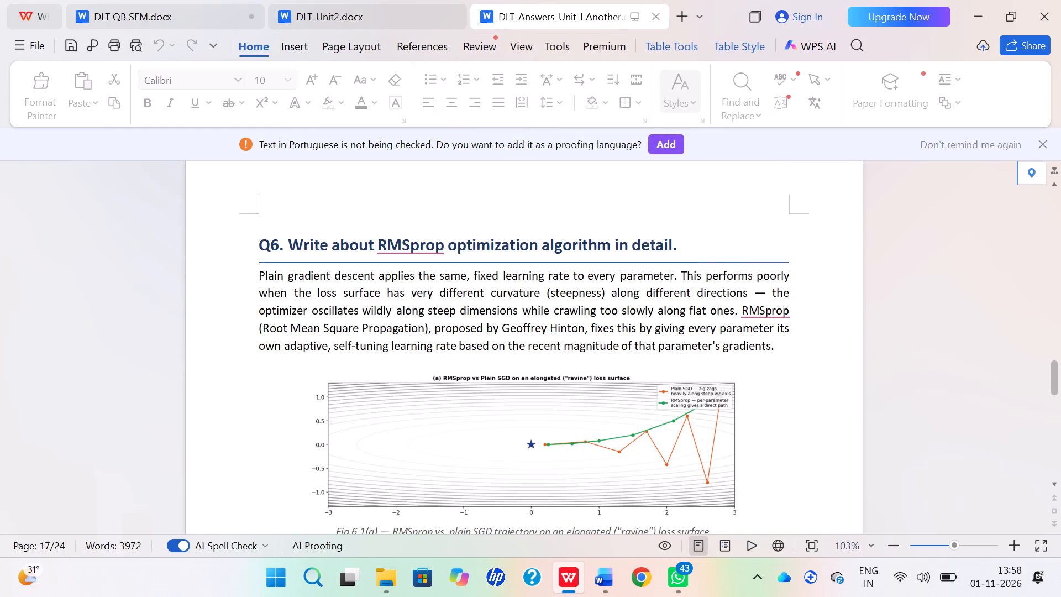
scroll(400, 364, down, 2)
scroll(400, 364, up, 4)
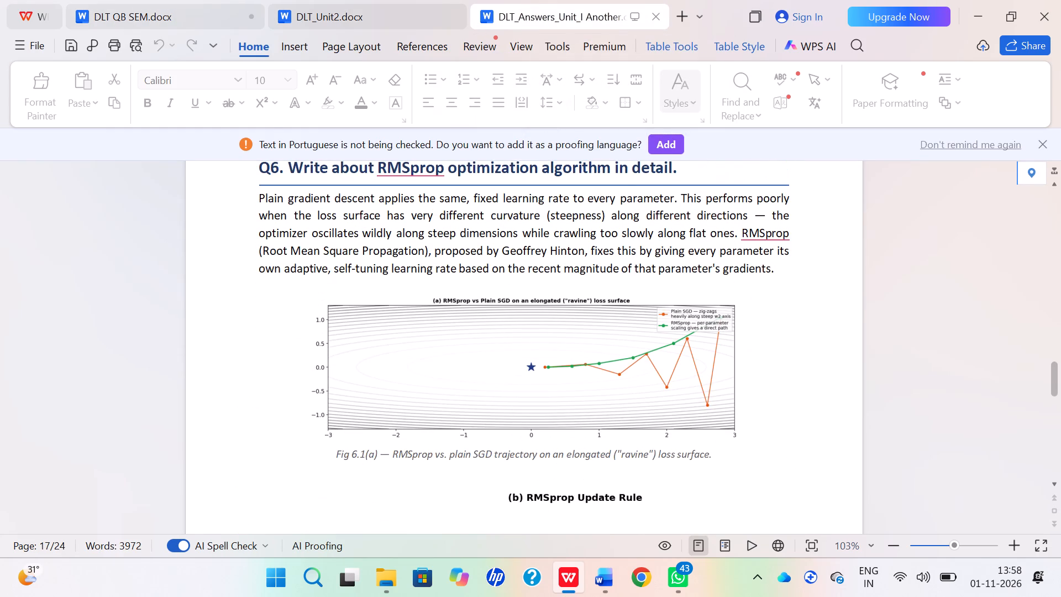
scroll(400, 364, up, 1)
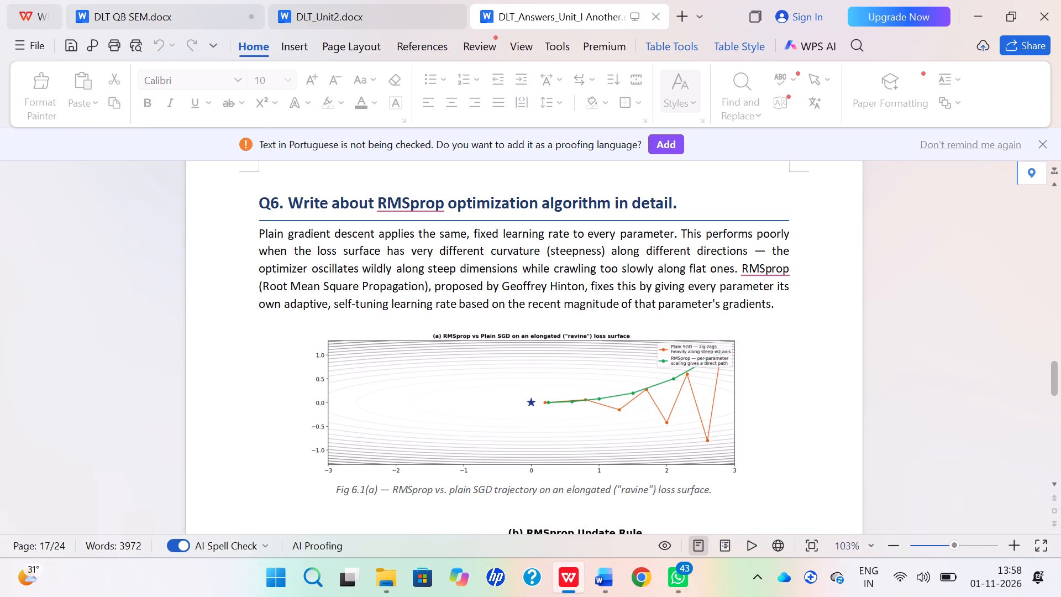
drag(255, 228, 377, 557)
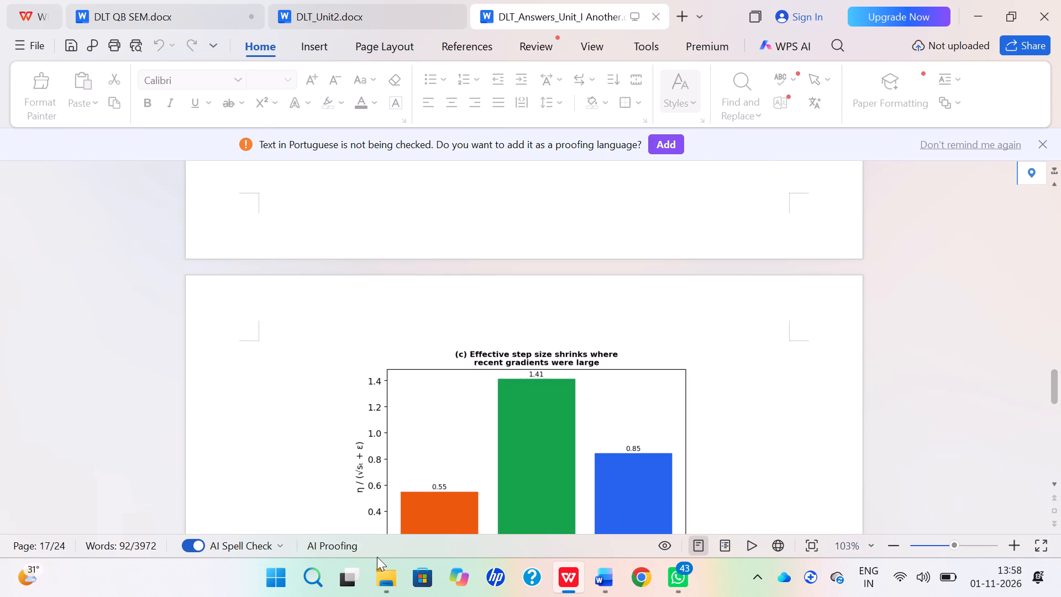
drag(377, 557, 527, 260)
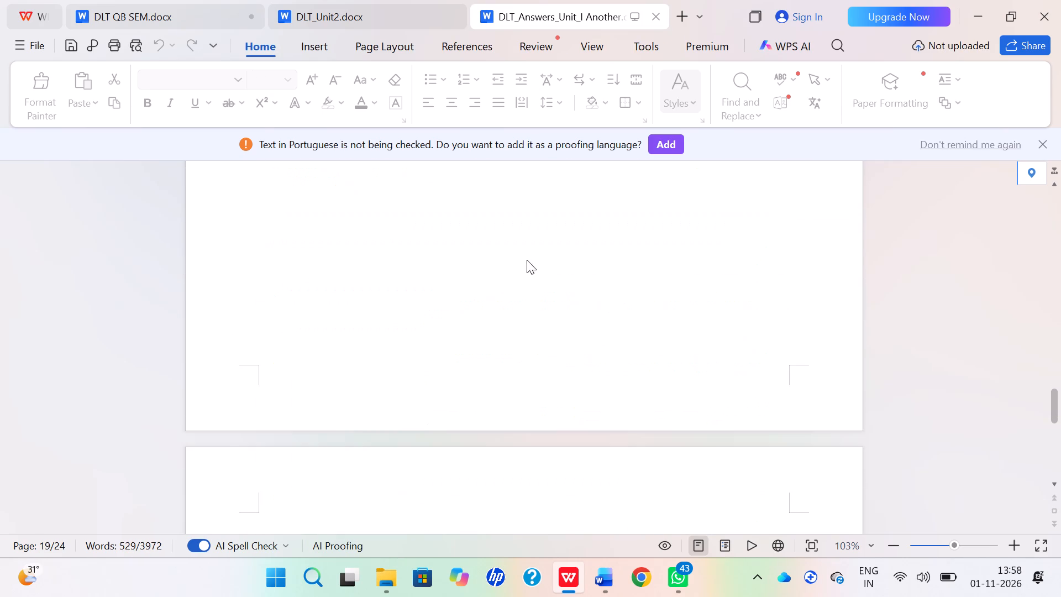
drag(527, 260, 395, 533)
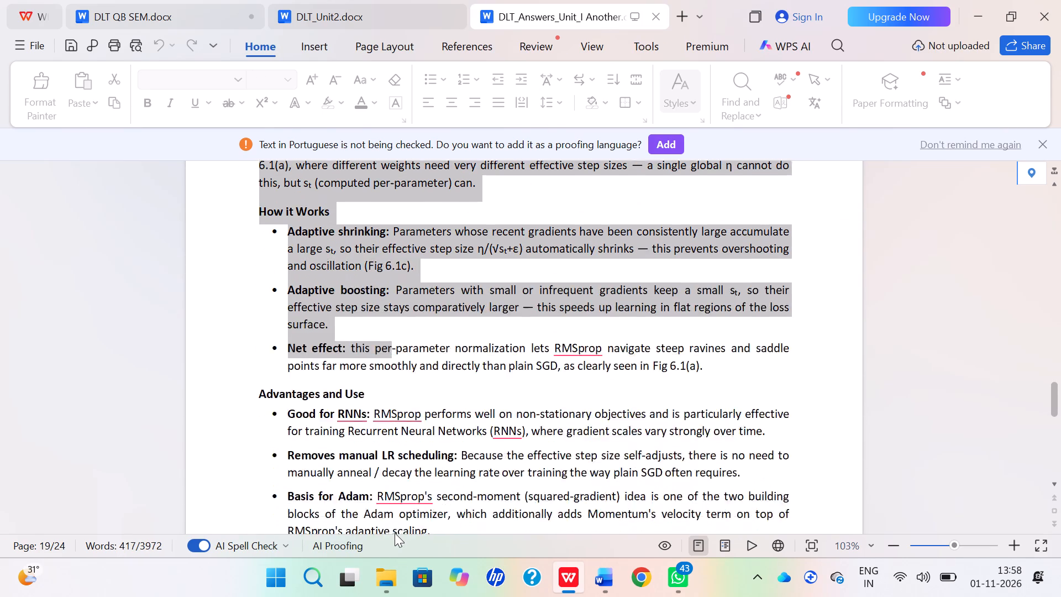
drag(395, 533, 444, 489)
key(ctrl+c)
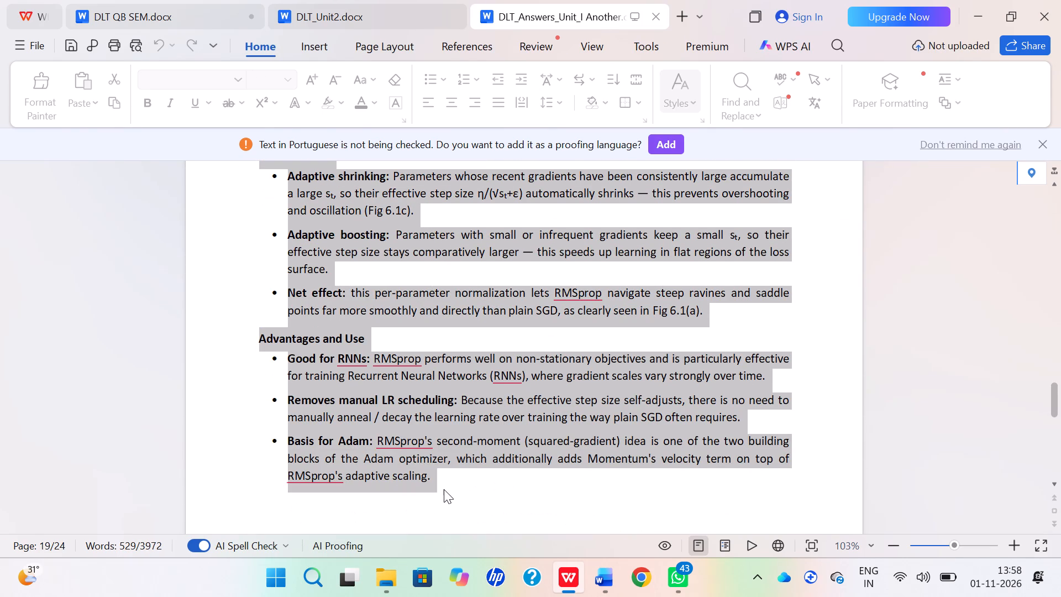
scroll(444, 489, down, 6)
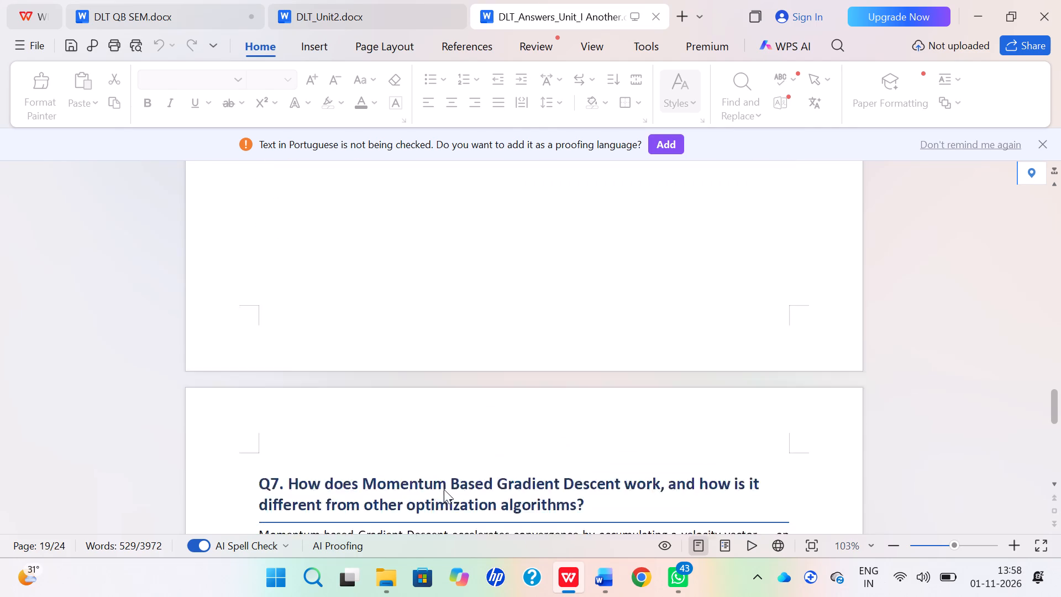
scroll(444, 489, down, 1)
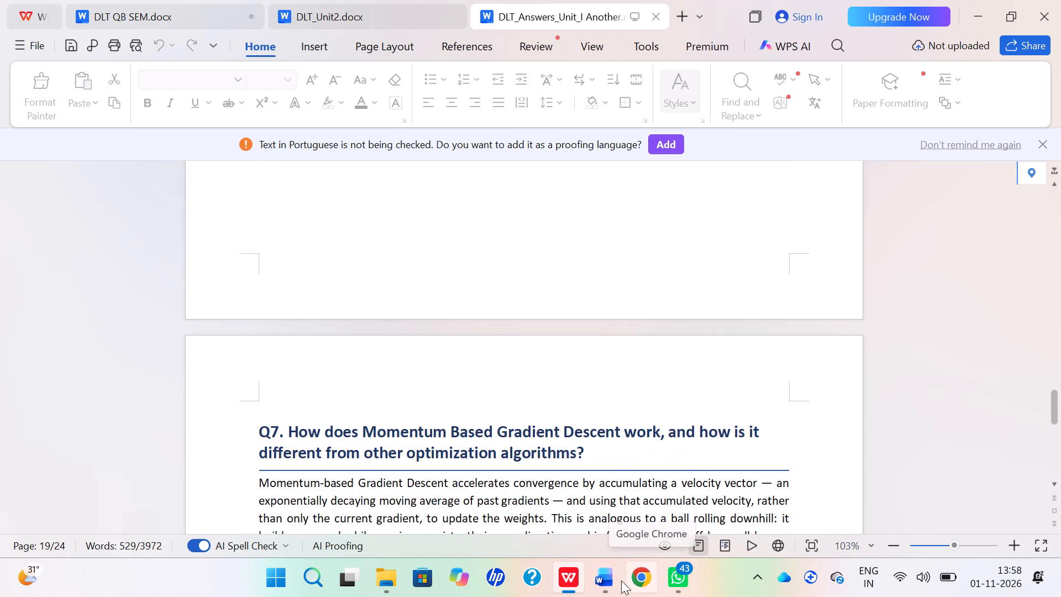
Switch to DL ALL UNITS FOR SEM, add "17." on a new line after the AdaGrad point, and paste the RMSprop answer below it.
click(604, 583)
click(328, 184)
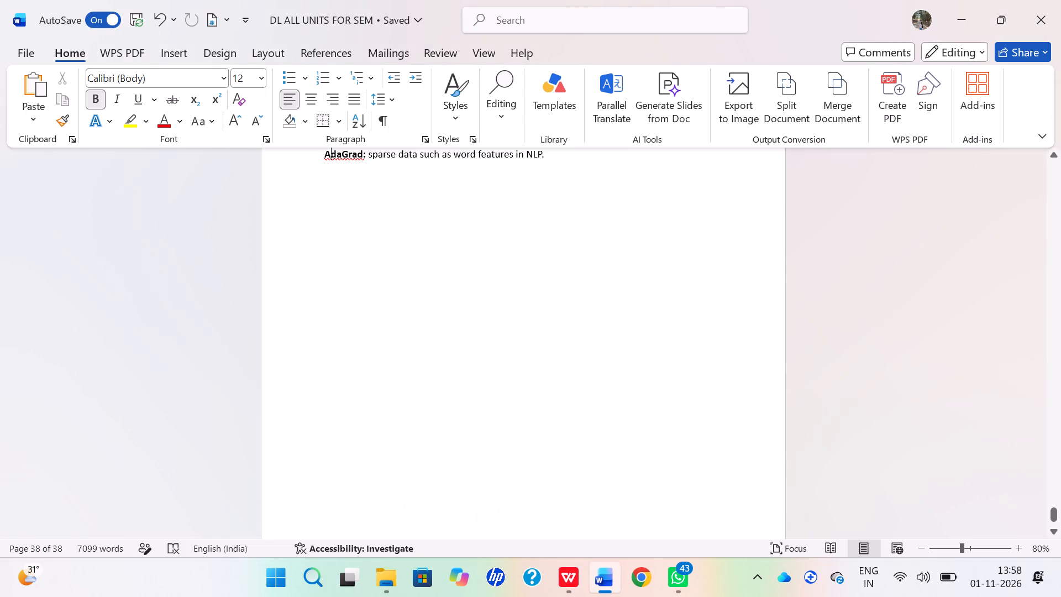
click(565, 158)
key(Return)
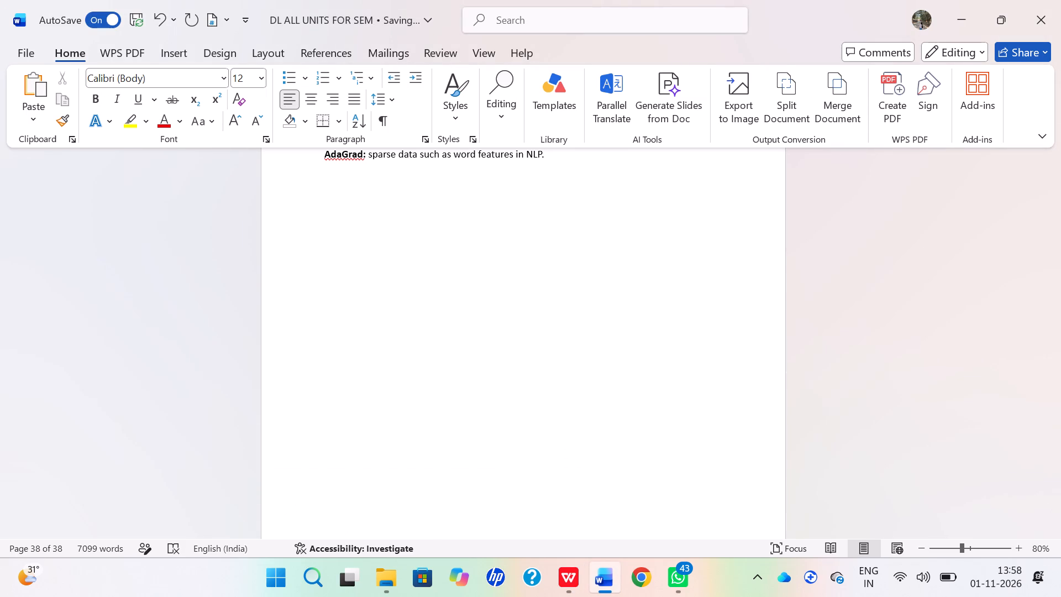
key(grave)
key(BackSpace)
text(17.)
key(Return)
key(ctrl+v)
Look back through the question 16 answer and down to the "17." line where the pasted RMSprop answer starts.
scroll(450, 199, up, 2)
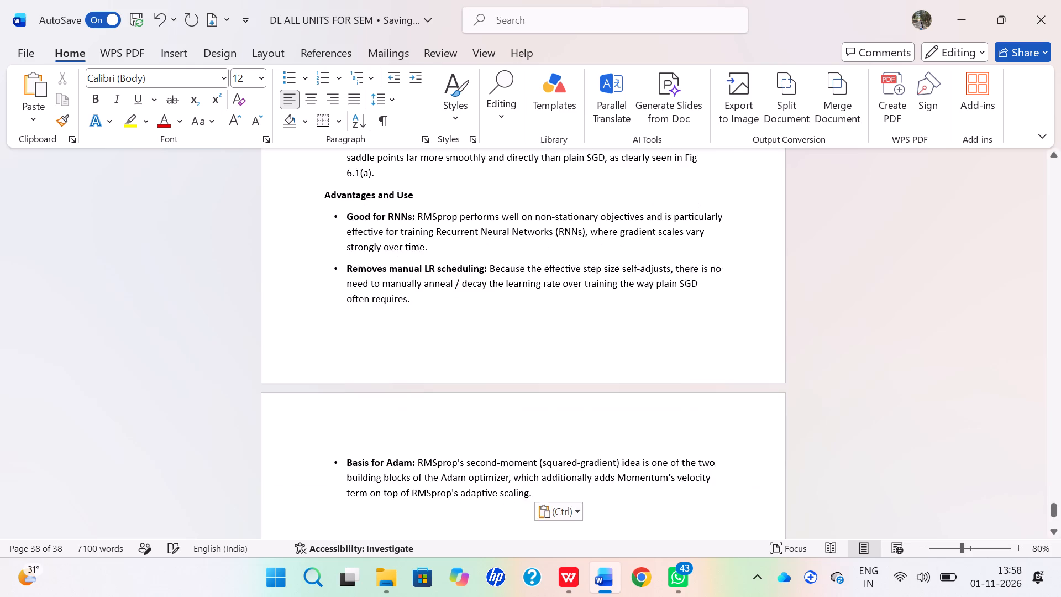
scroll(450, 199, up, 10)
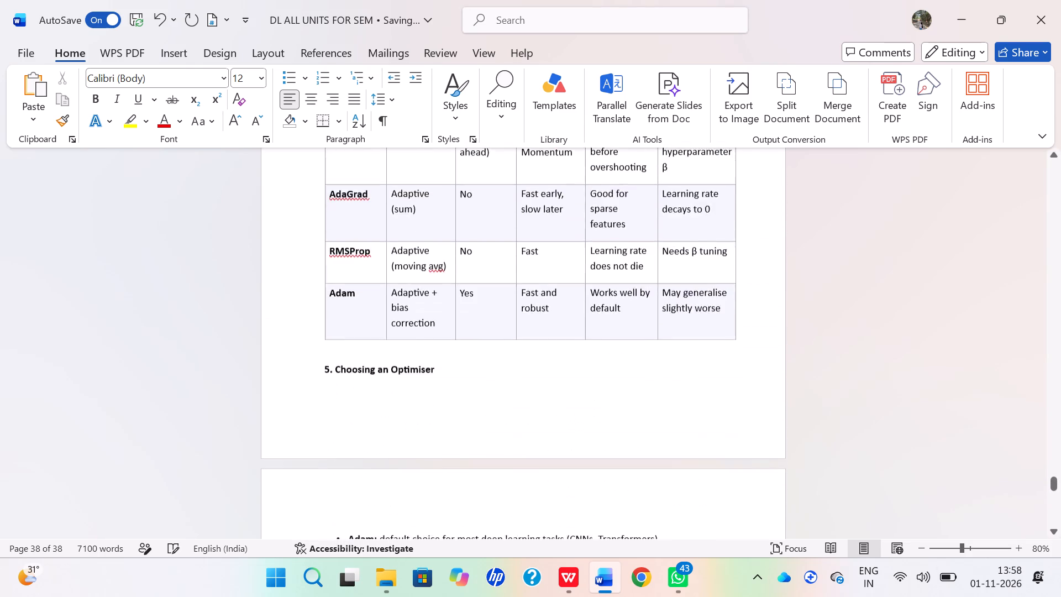
scroll(450, 199, up, 9)
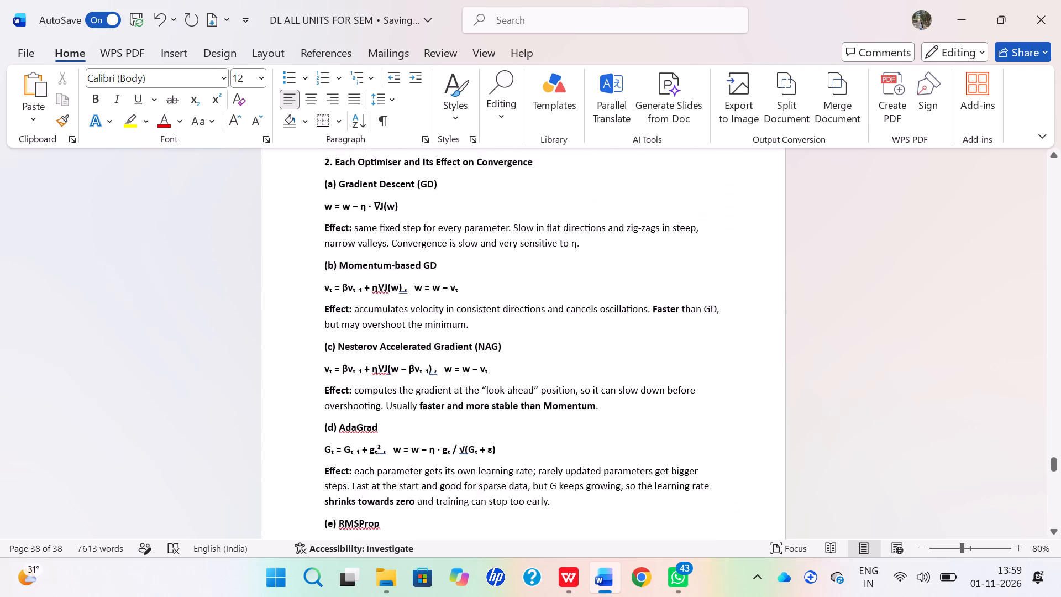
scroll(450, 199, down, 4)
scroll(450, 199, up, 1)
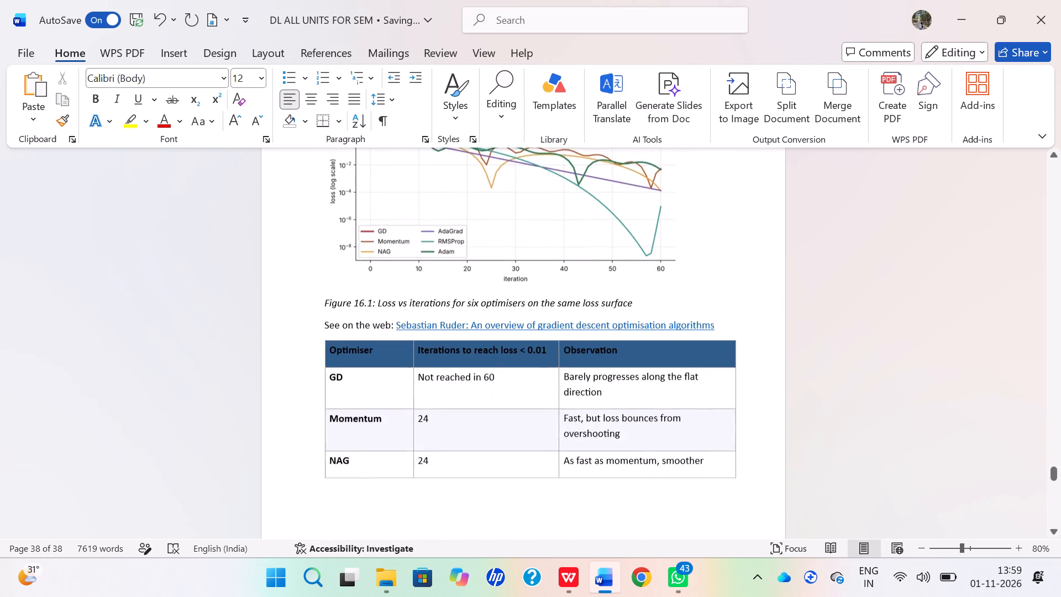
scroll(450, 199, up, 1)
scroll(450, 199, right, 1)
scroll(450, 199, up, 2)
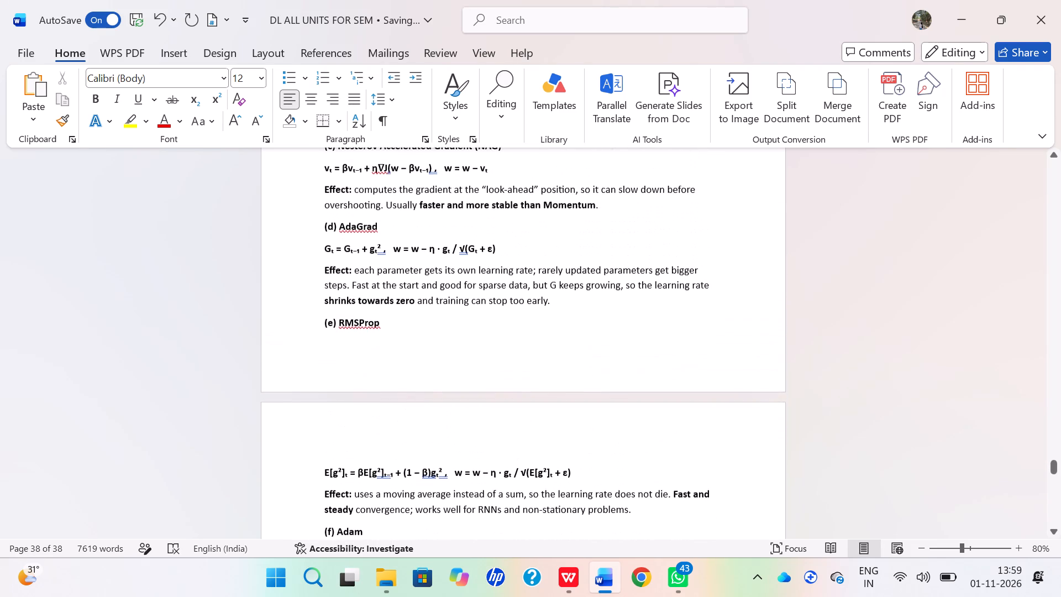
scroll(413, 330, up, 3)
scroll(413, 330, down, 3)
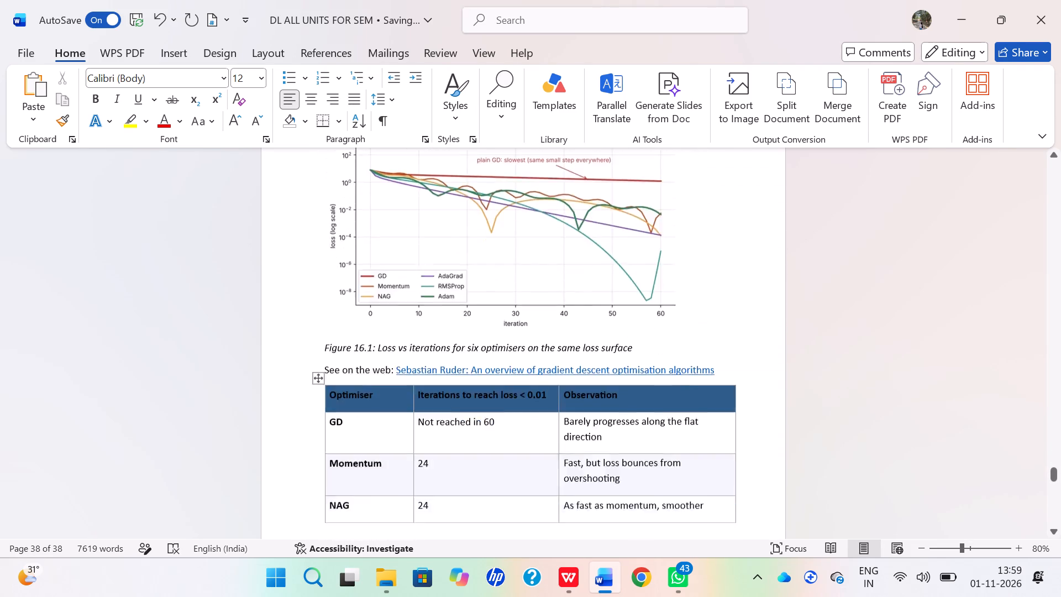
scroll(413, 330, down, 5)
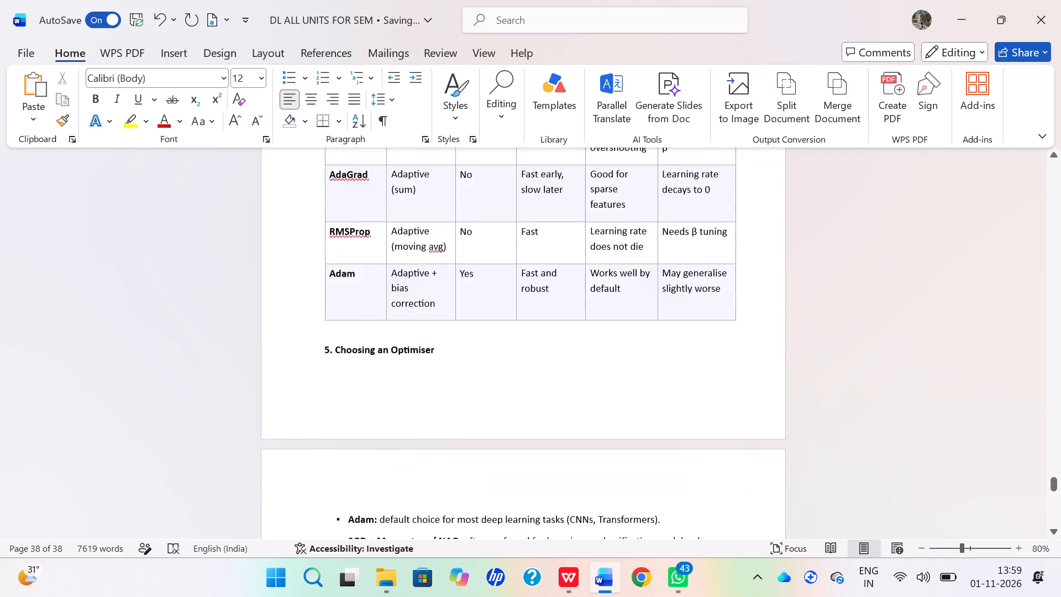
scroll(413, 330, down, 2)
scroll(413, 330, up, 3)
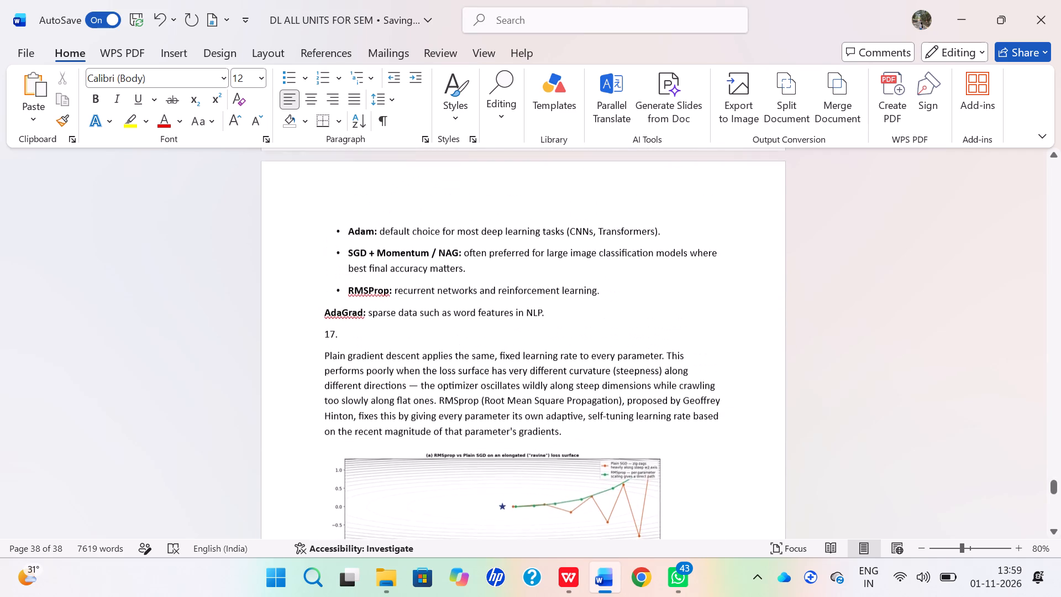
Switch to DLT QB SEM and copy the question 17 text, "Write about RMSprop optimization algorithm in detail.".
click(565, 588)
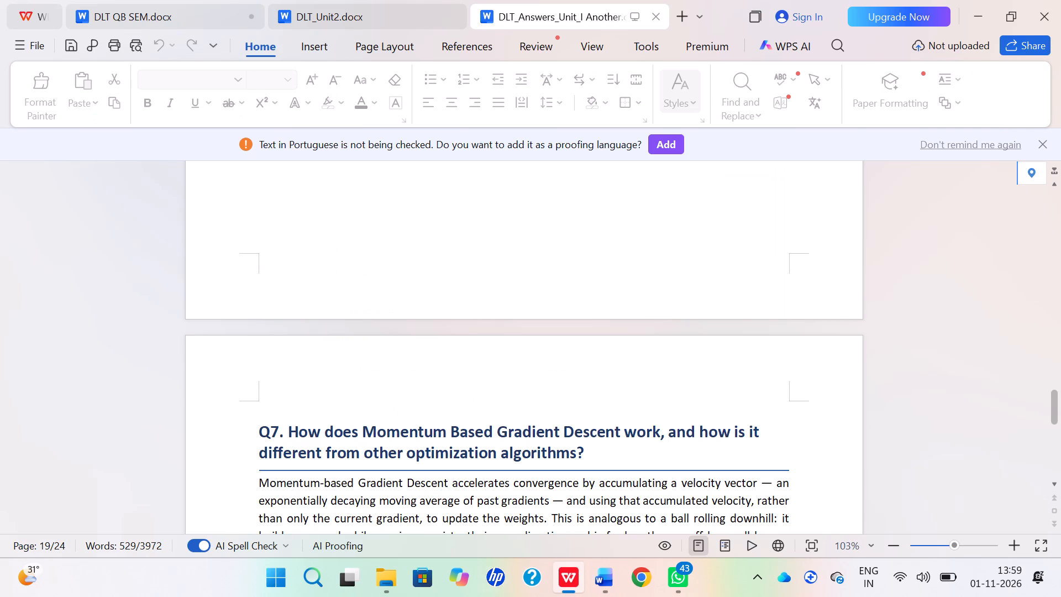
click(212, 0)
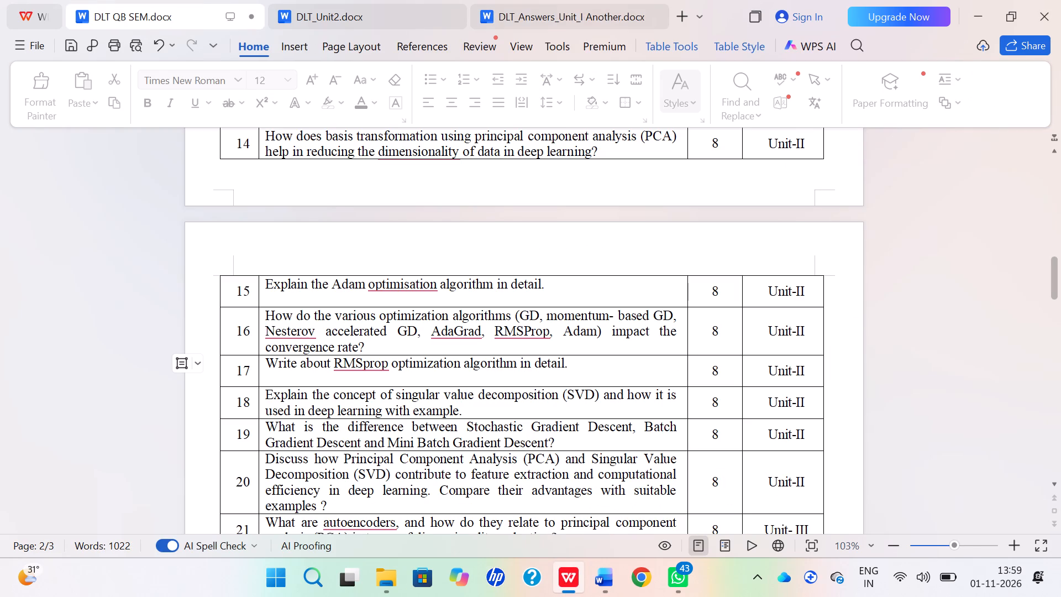
drag(571, 366, 262, 370)
key(ctrl+c)
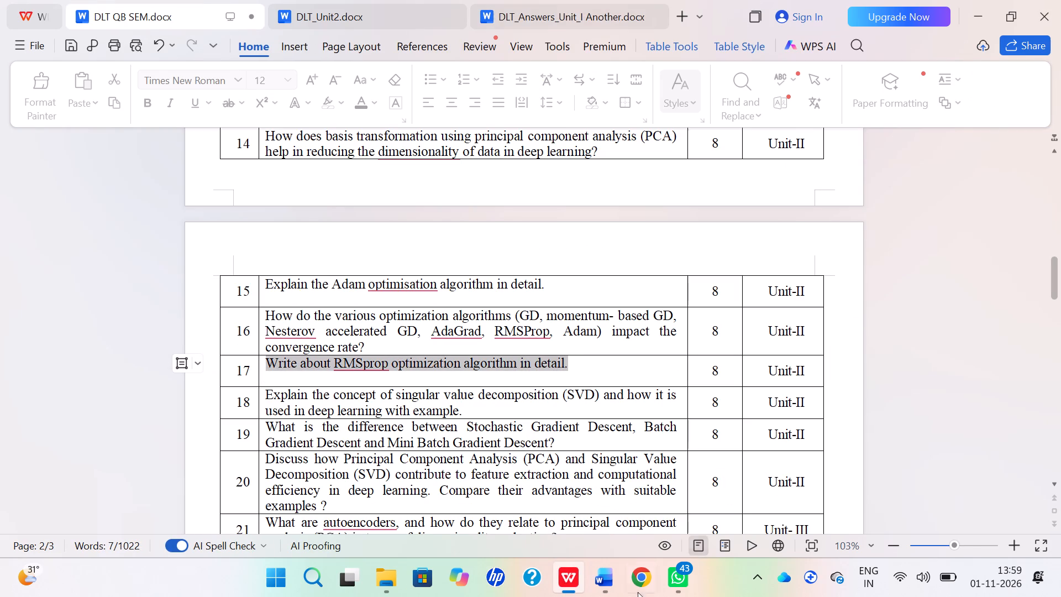
Return to DL ALL UNITS FOR SEM and paste the question text right after "17.", above the RMSprop answer.
click(627, 584)
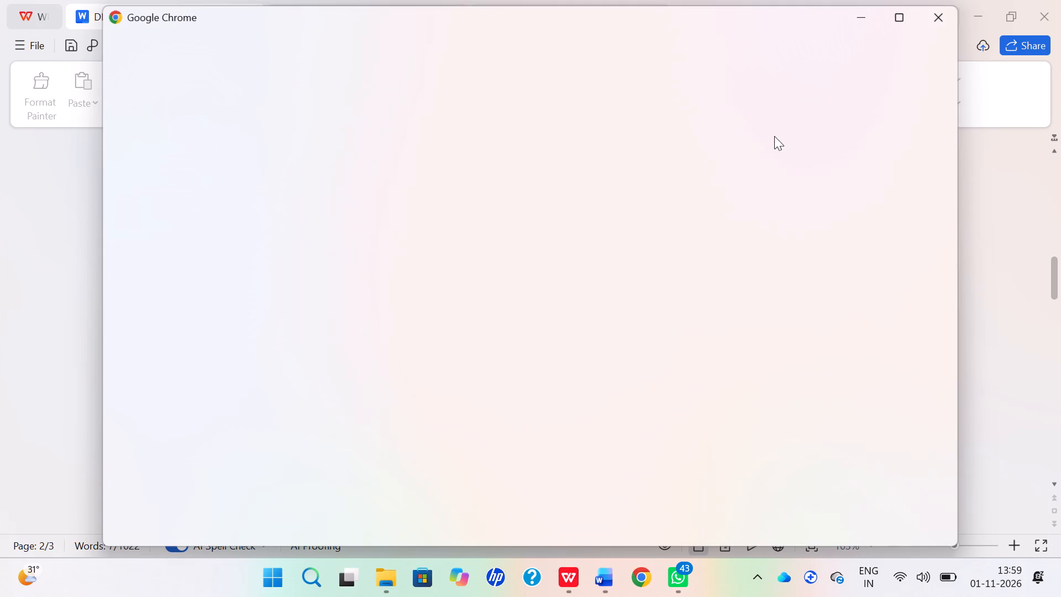
click(933, 19)
click(611, 586)
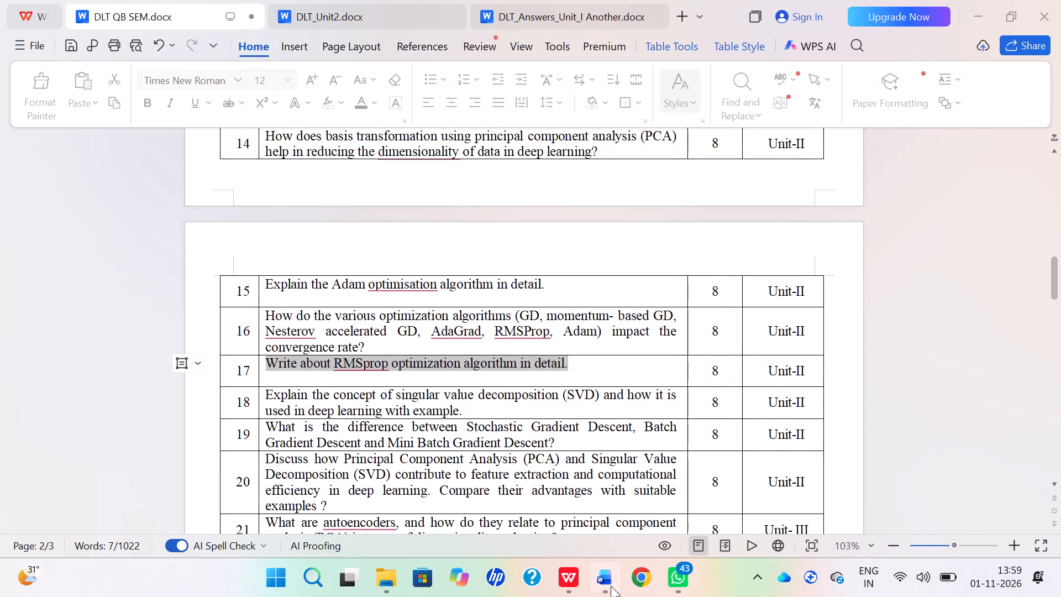
click(348, 360)
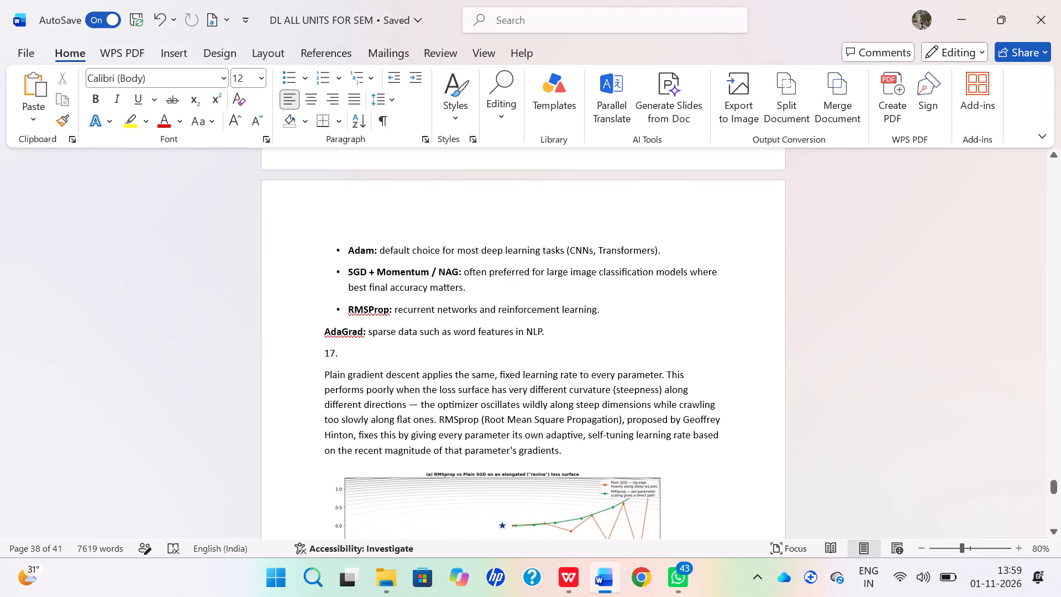
key(ctrl+v)
Make the whole question 17 line bold and increase the font size of its number "17.".
drag(580, 353, 436, 349)
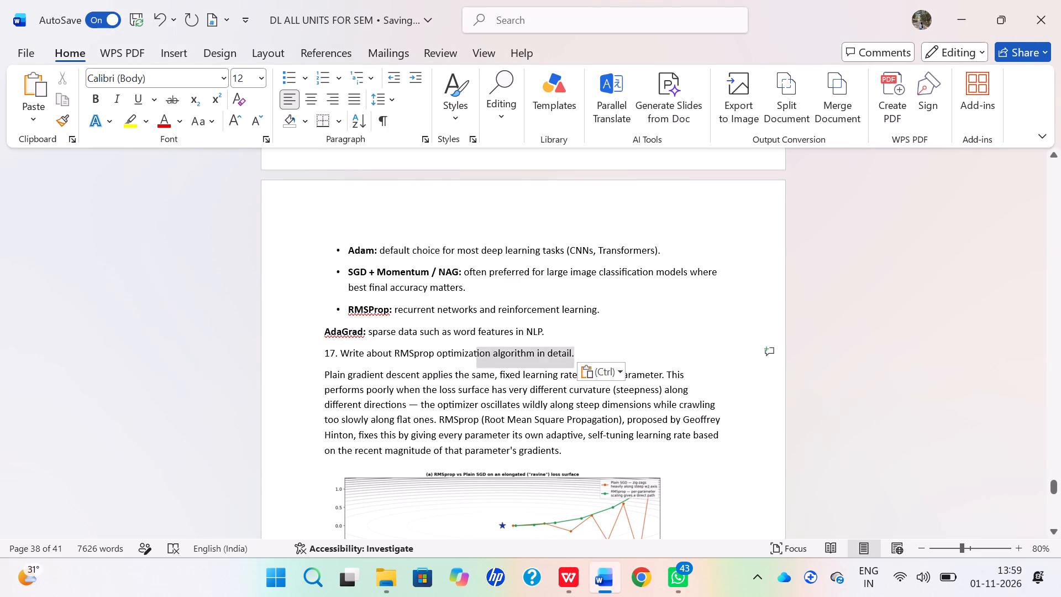
drag(436, 349, 323, 362)
click(334, 345)
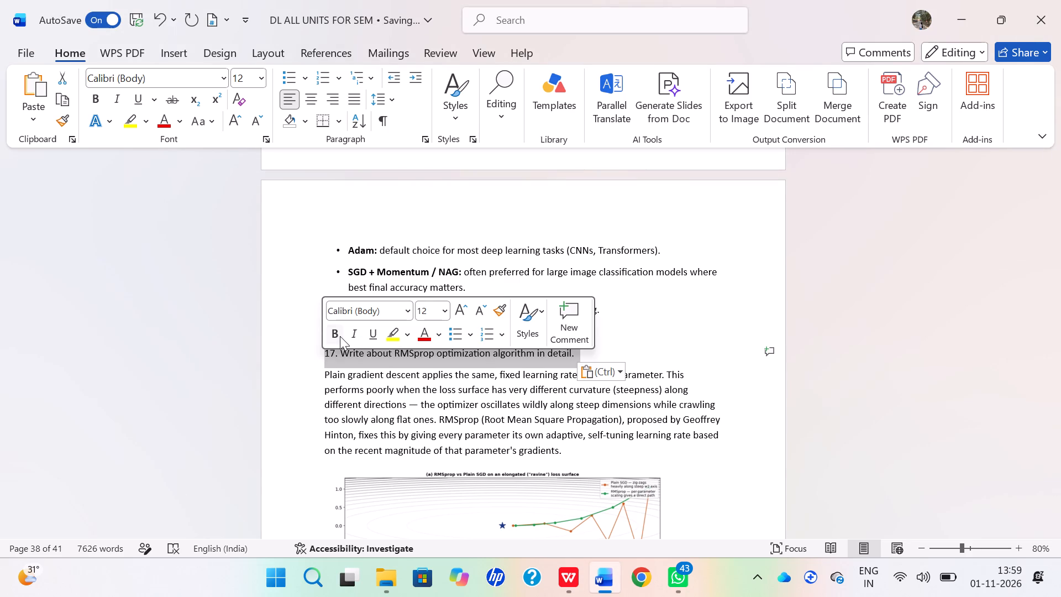
click(340, 336)
click(354, 356)
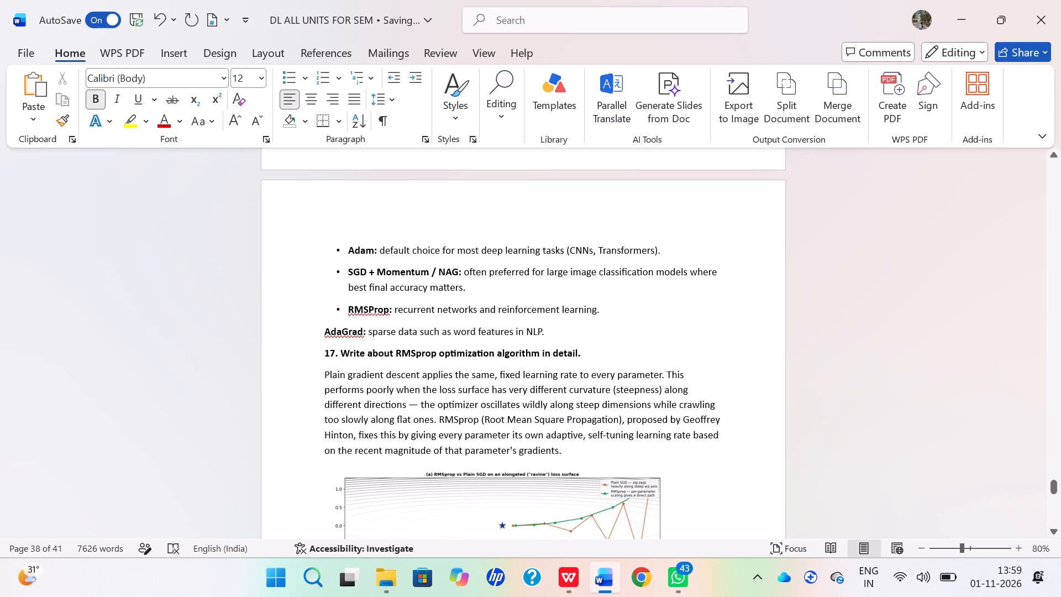
drag(343, 350, 324, 352)
drag(447, 302, 448, 115)
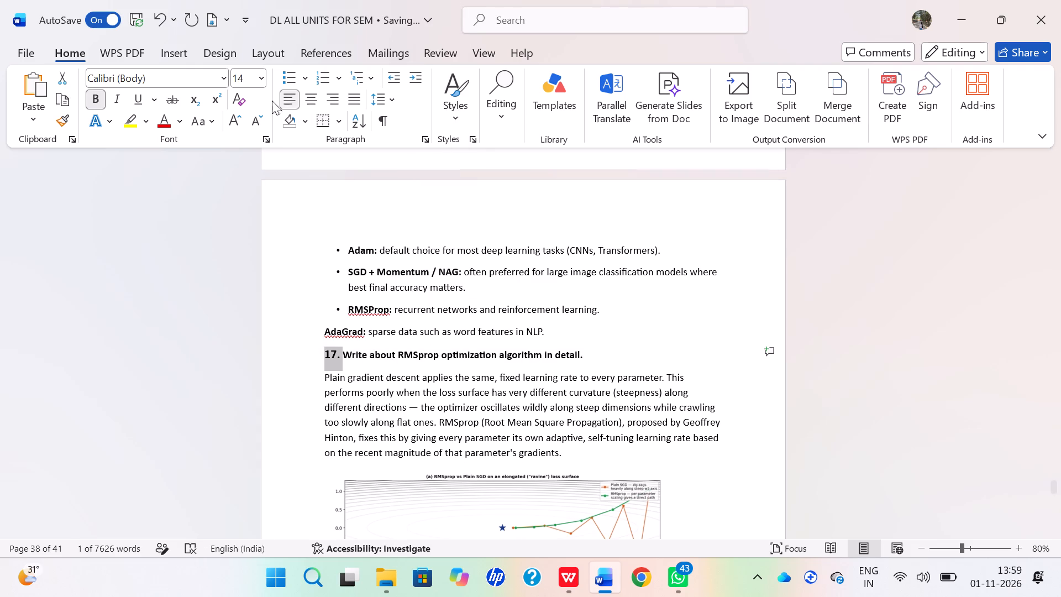
click(258, 81)
click(248, 222)
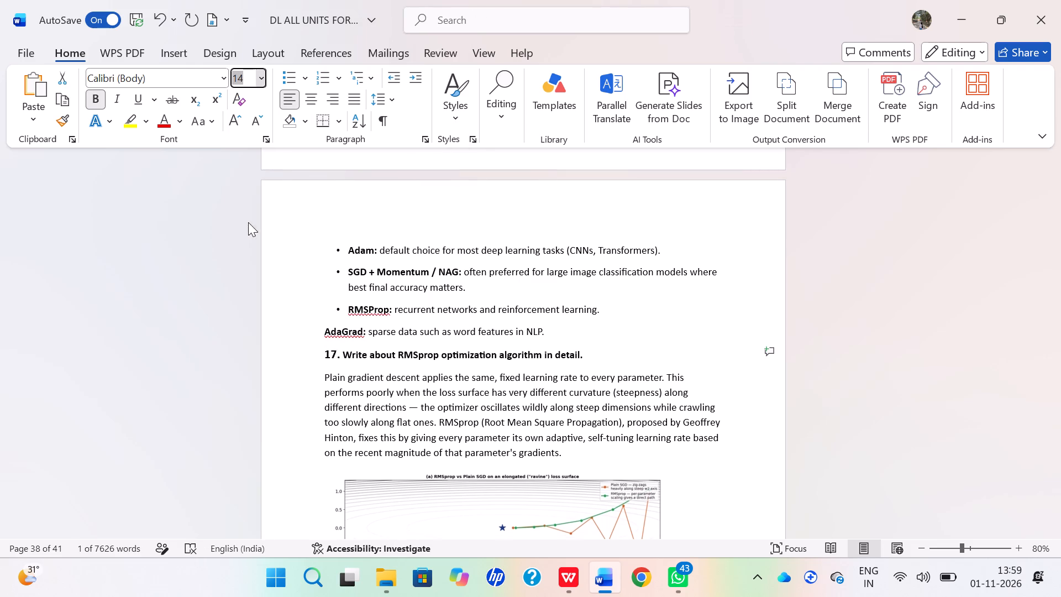
click(440, 363)
Look through the RMSprop answer under question 17 down to the end of the document.
scroll(440, 363, down, 6)
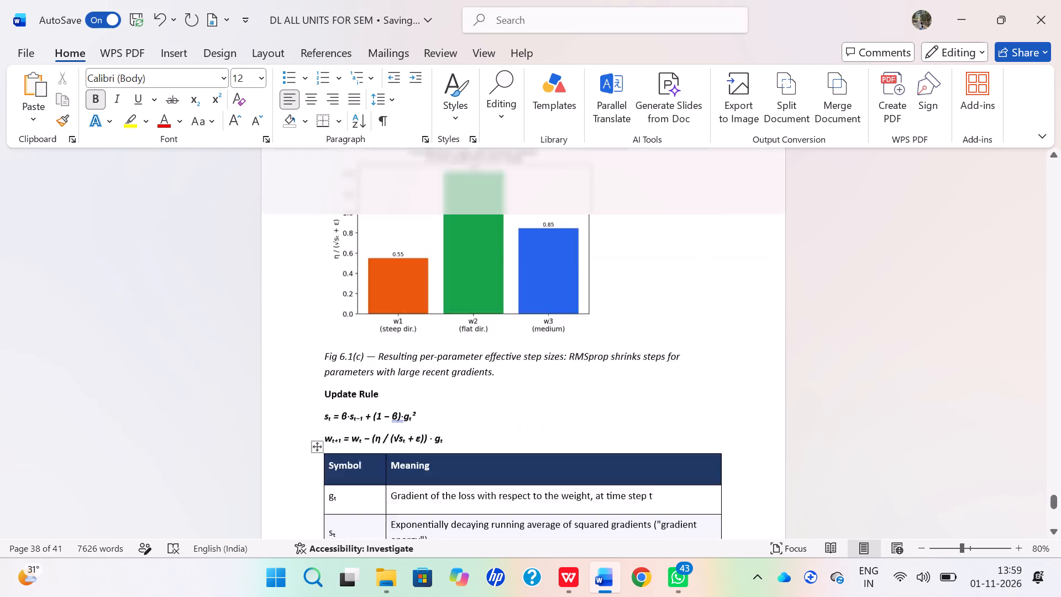
scroll(440, 363, down, 7)
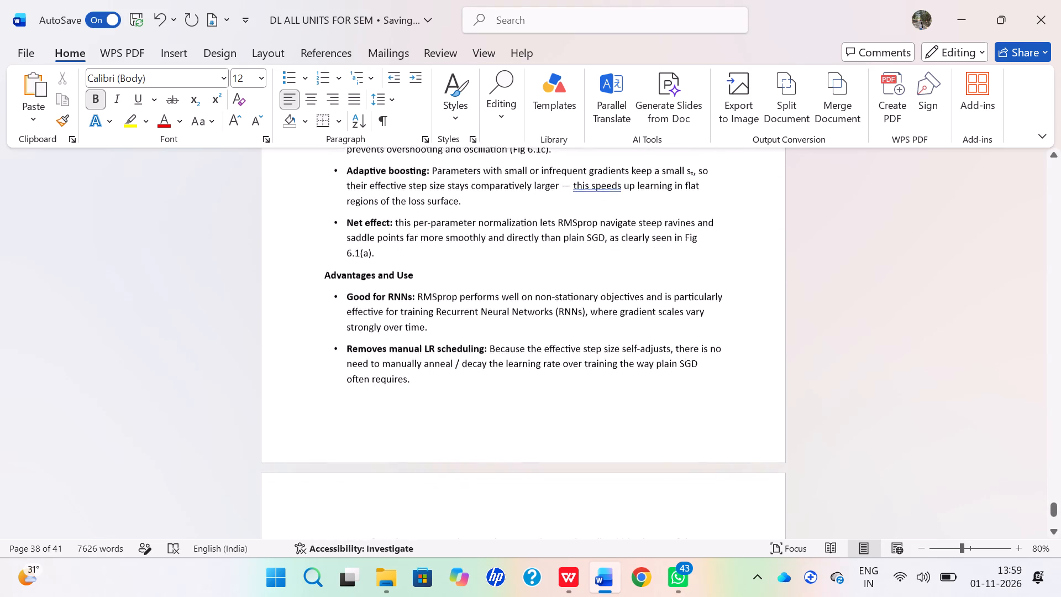
scroll(442, 358, down, 3)
Switch to DLT_Unit2 and look through the answers that follow question 17, from SVD through to the PCA and SVD comparison.
click(559, 577)
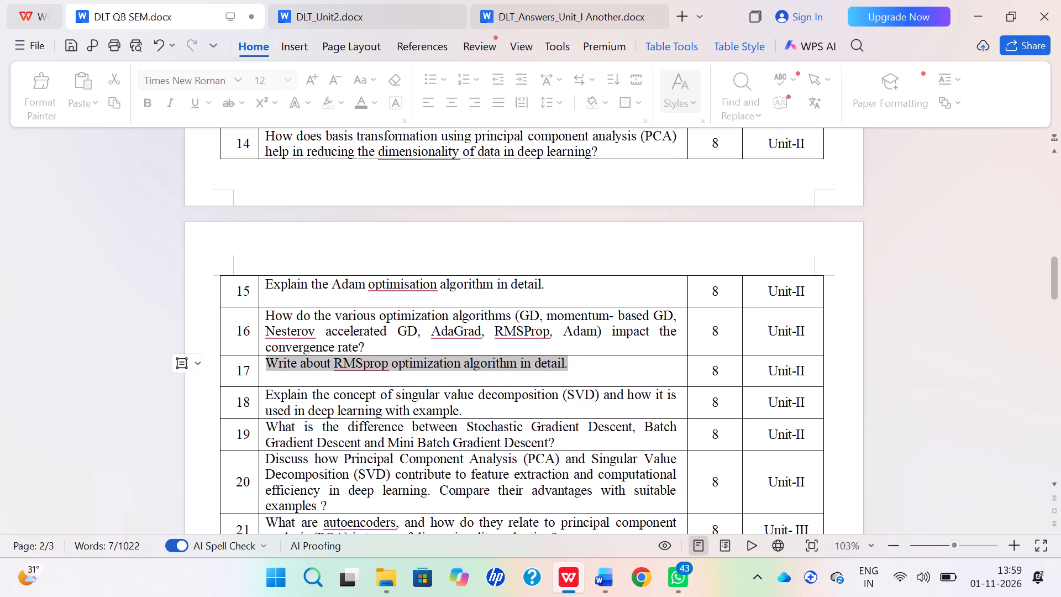
click(378, 0)
scroll(391, 336, down, 5)
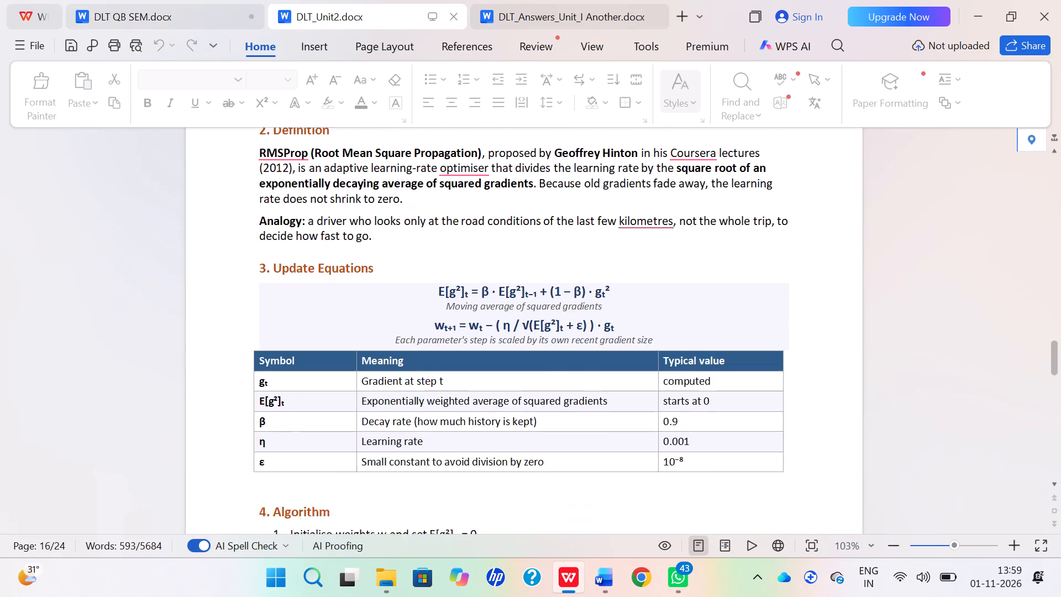
scroll(391, 336, down, 7)
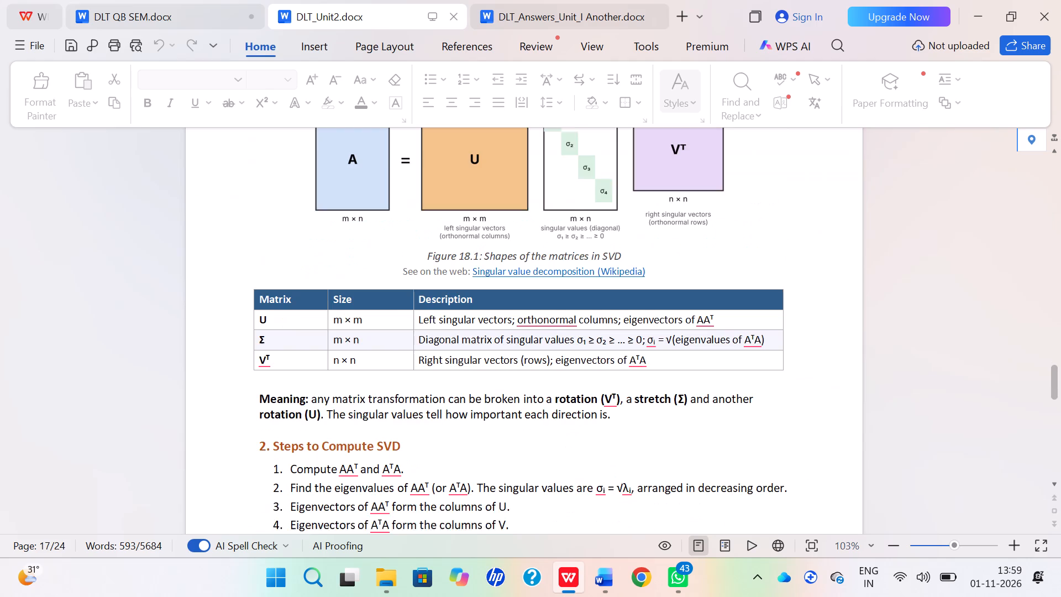
scroll(391, 336, down, 2)
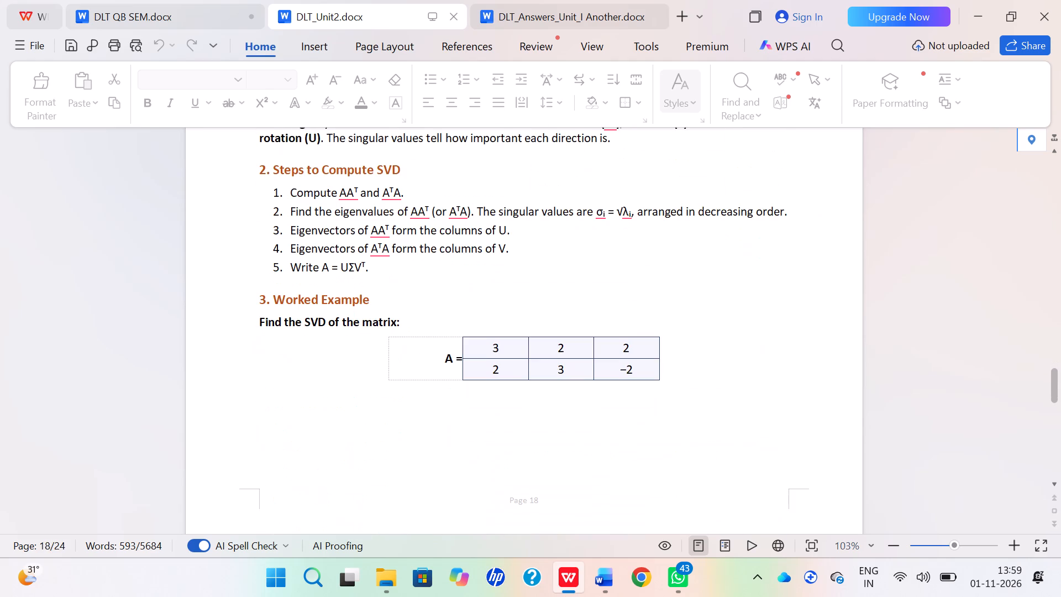
scroll(391, 336, up, 3)
scroll(391, 336, down, 1)
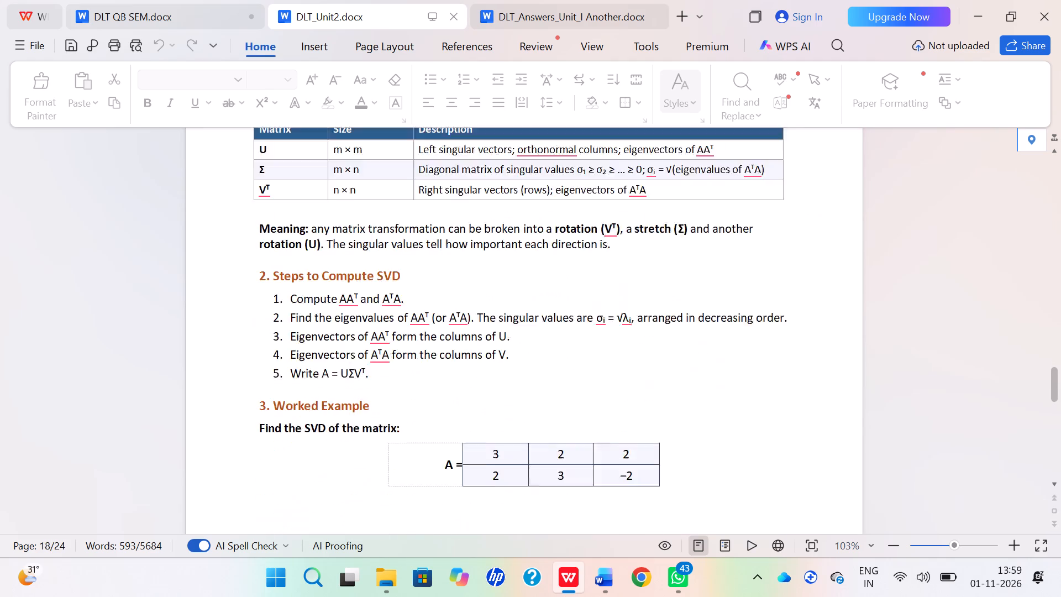
scroll(391, 336, down, 3)
scroll(391, 336, up, 2)
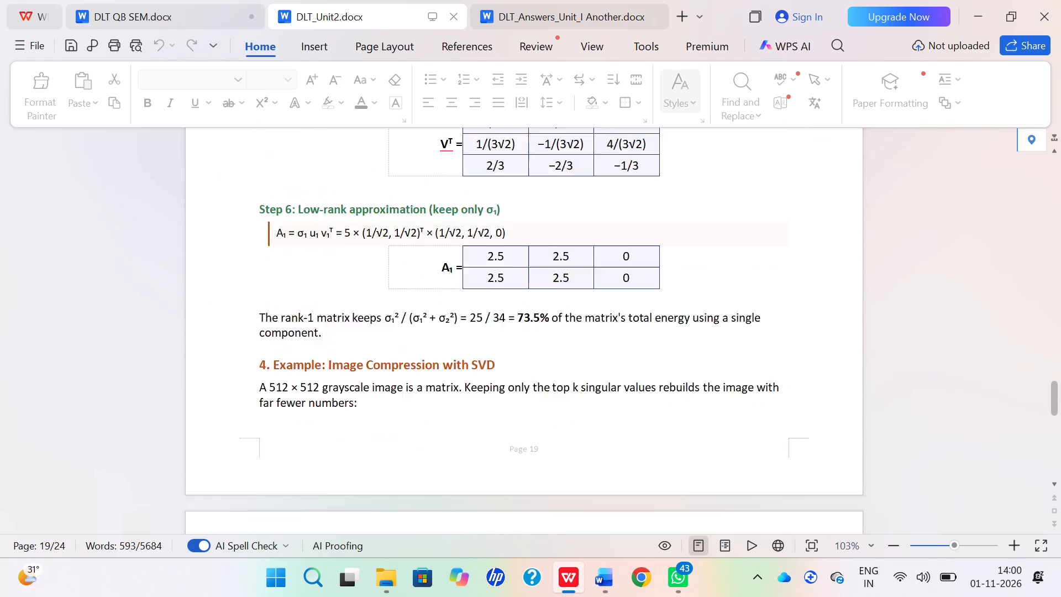
scroll(391, 336, up, 1)
scroll(391, 336, down, 9)
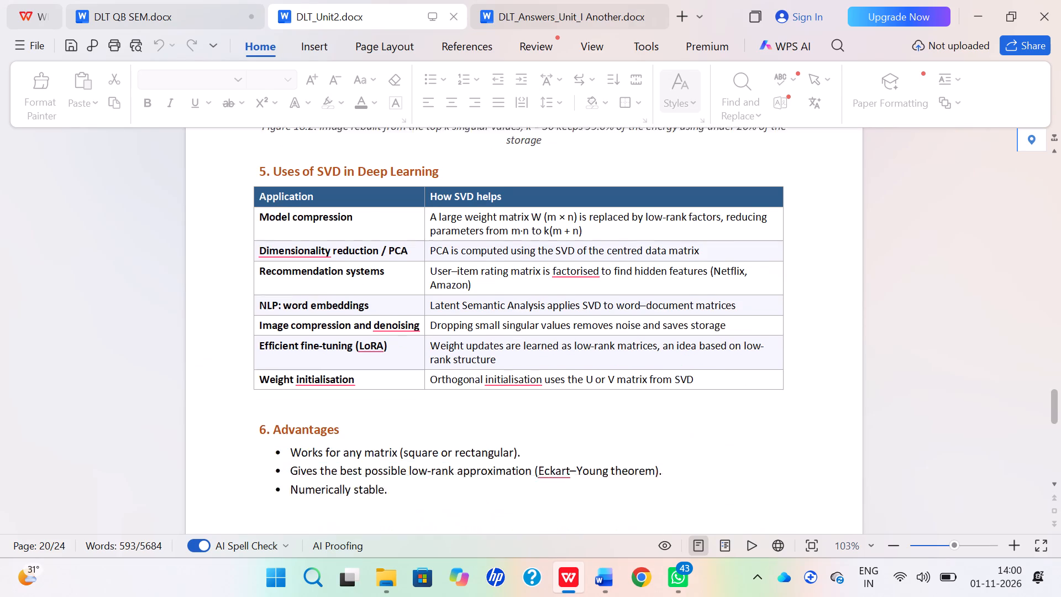
scroll(391, 336, down, 5)
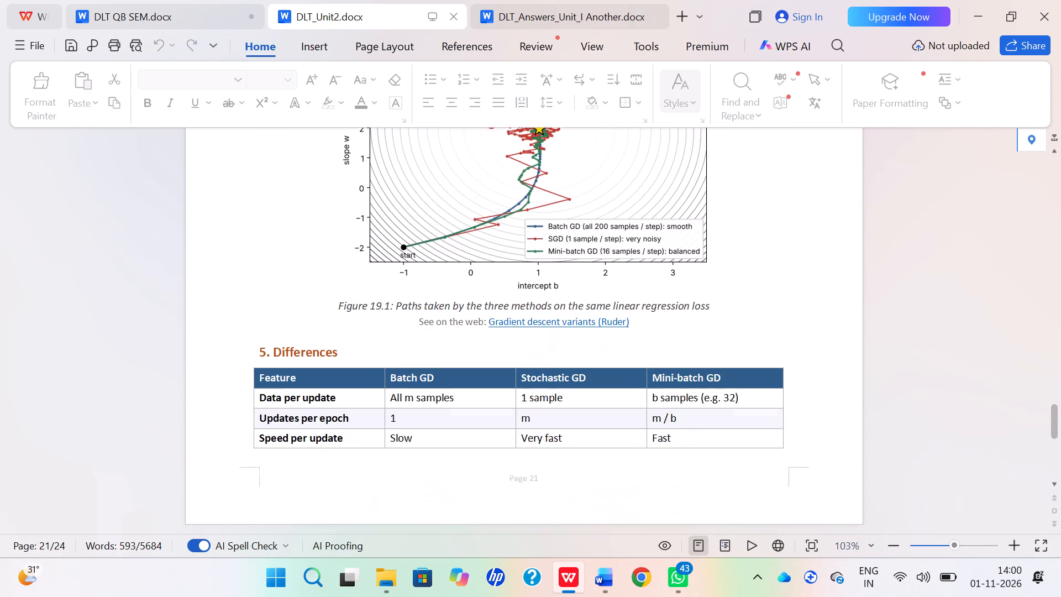
scroll(391, 336, down, 5)
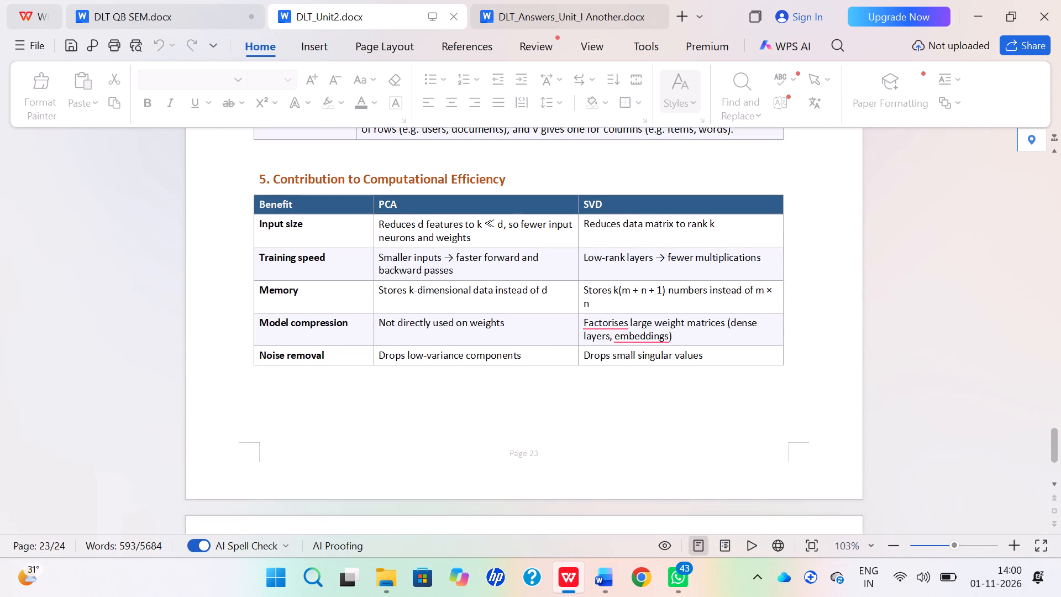
scroll(391, 336, down, 2)
scroll(391, 336, up, 14)
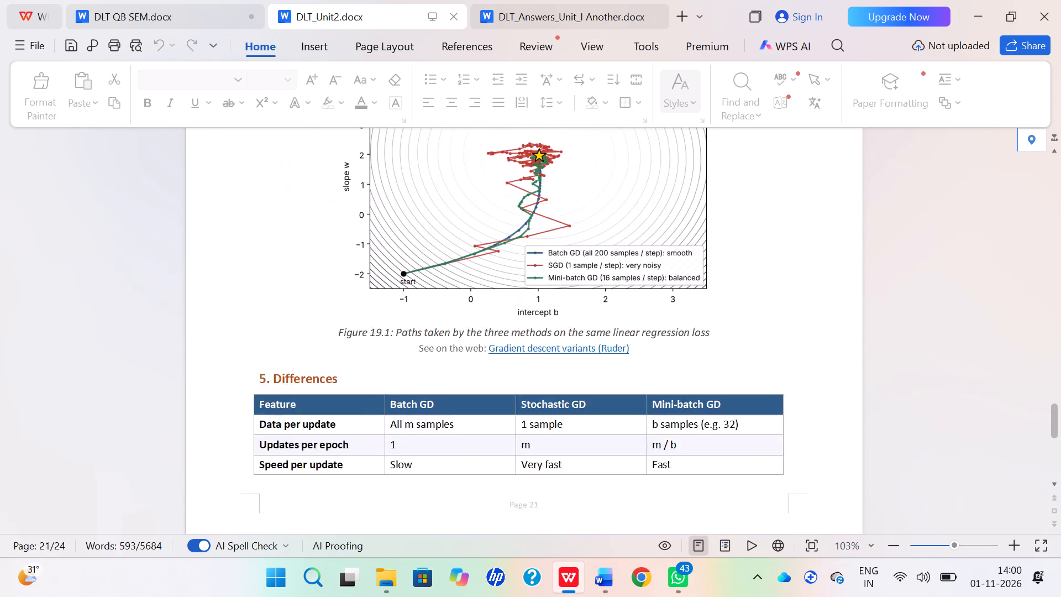
scroll(391, 336, up, 3)
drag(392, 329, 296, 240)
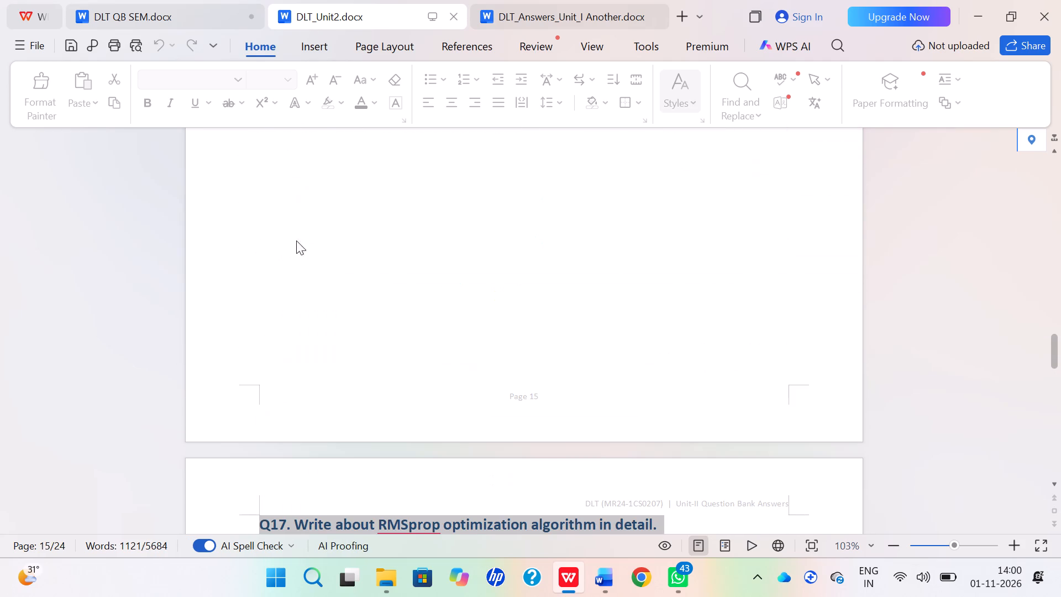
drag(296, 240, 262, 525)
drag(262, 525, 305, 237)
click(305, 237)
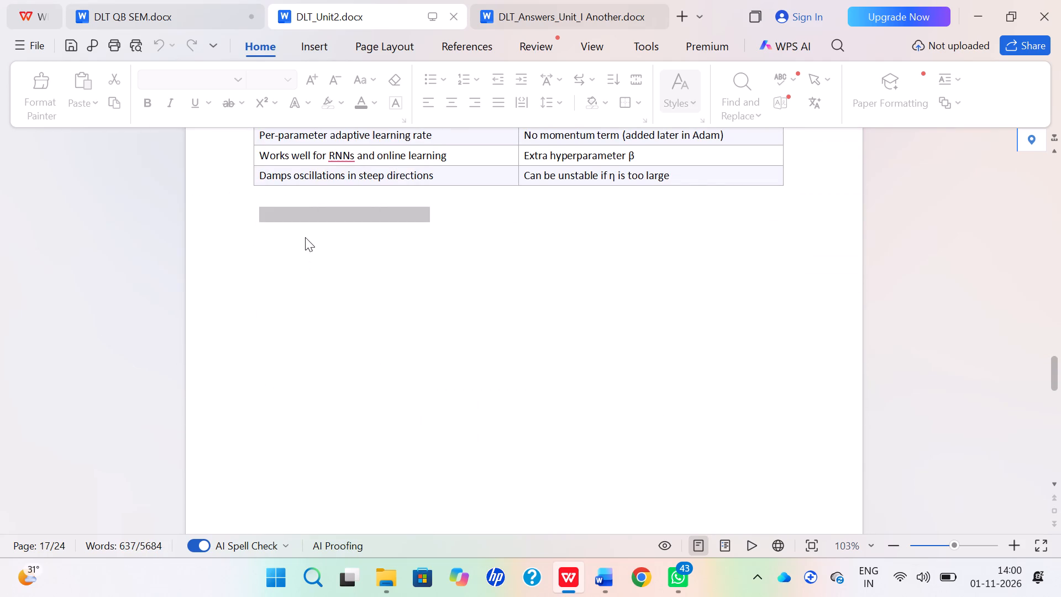
Copy the whole Q18 answer in DLT_Unit2, from "1. Definition" to "Numerically stable." under "6. Advantages".
scroll(305, 237, up, 4)
scroll(305, 237, down, 7)
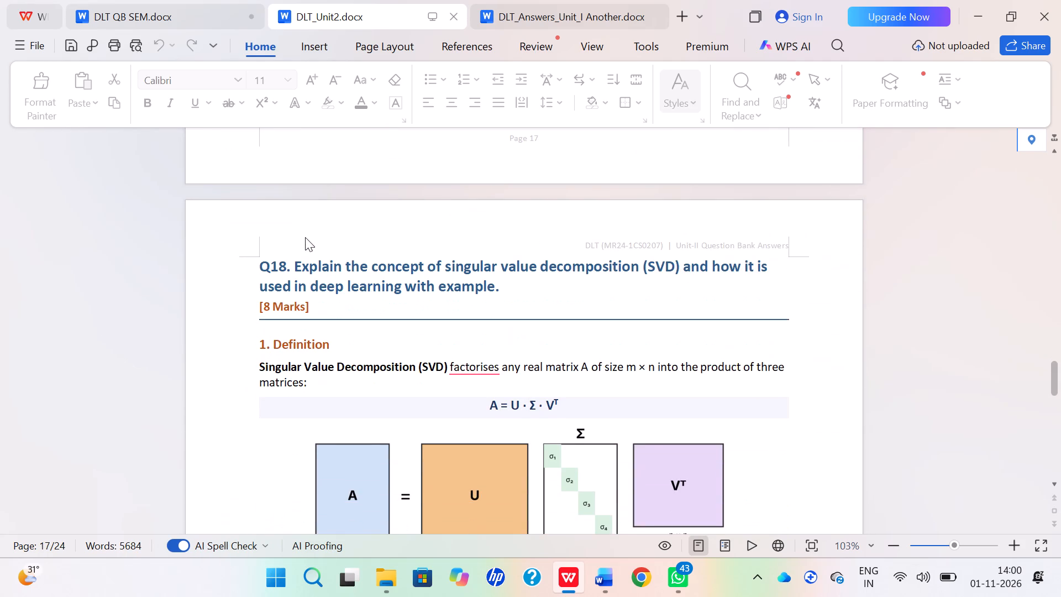
scroll(305, 237, down, 1)
drag(260, 343, 294, 570)
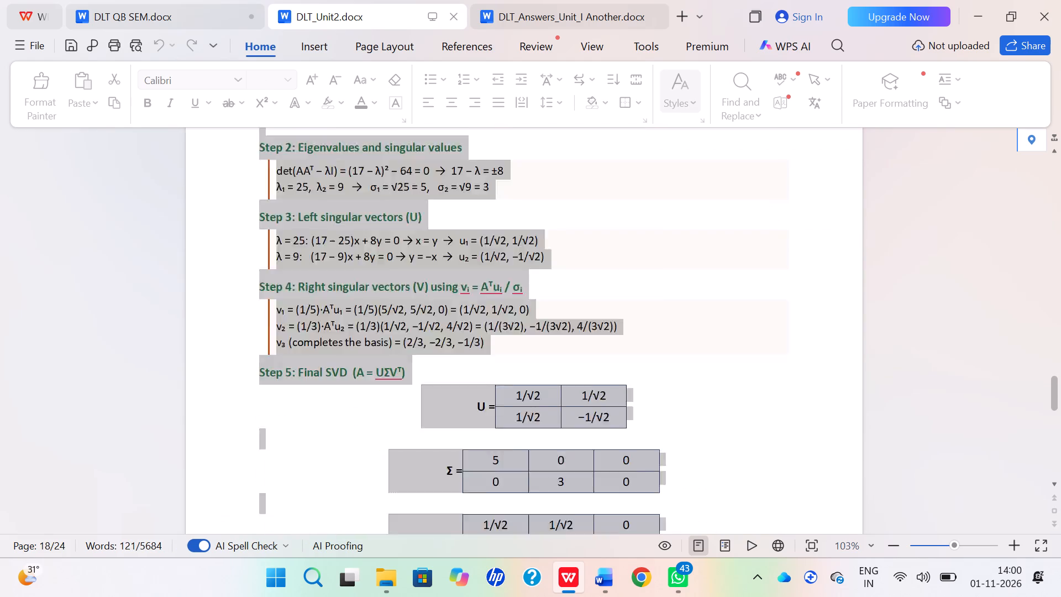
drag(294, 570, 534, 295)
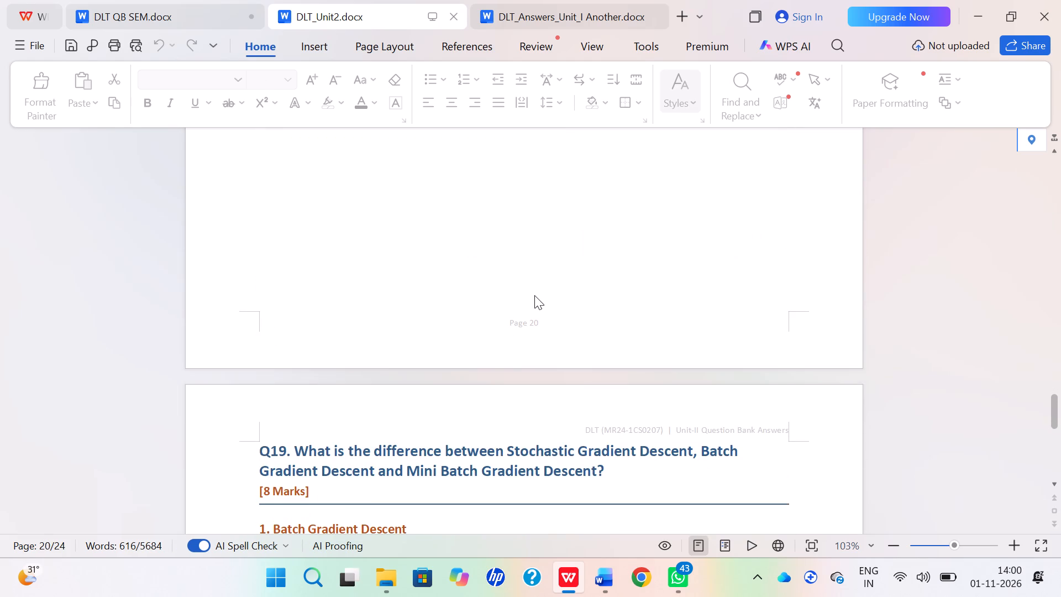
drag(534, 295, 542, 123)
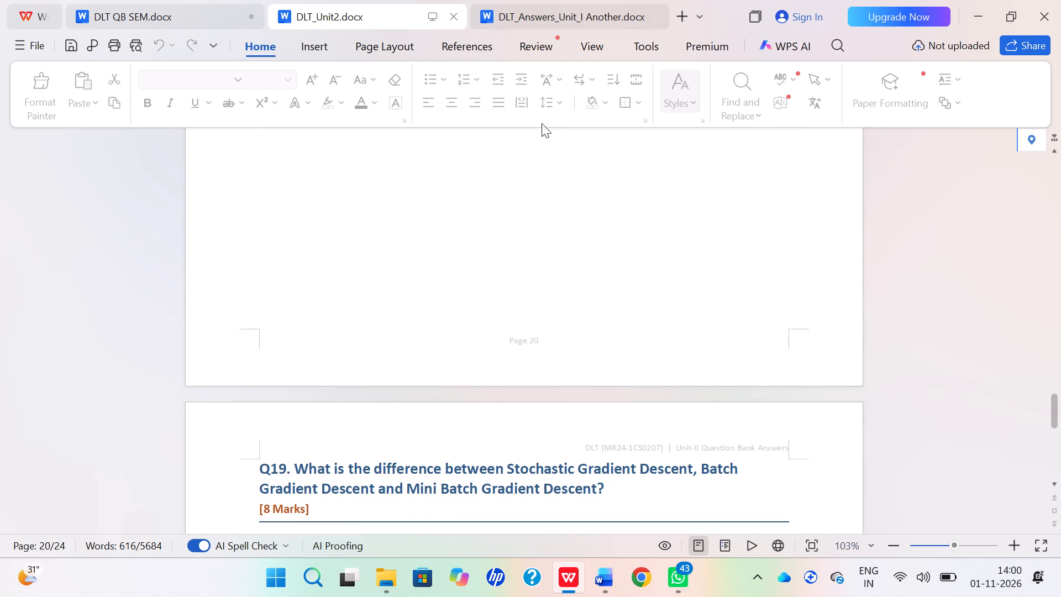
drag(542, 123, 487, 277)
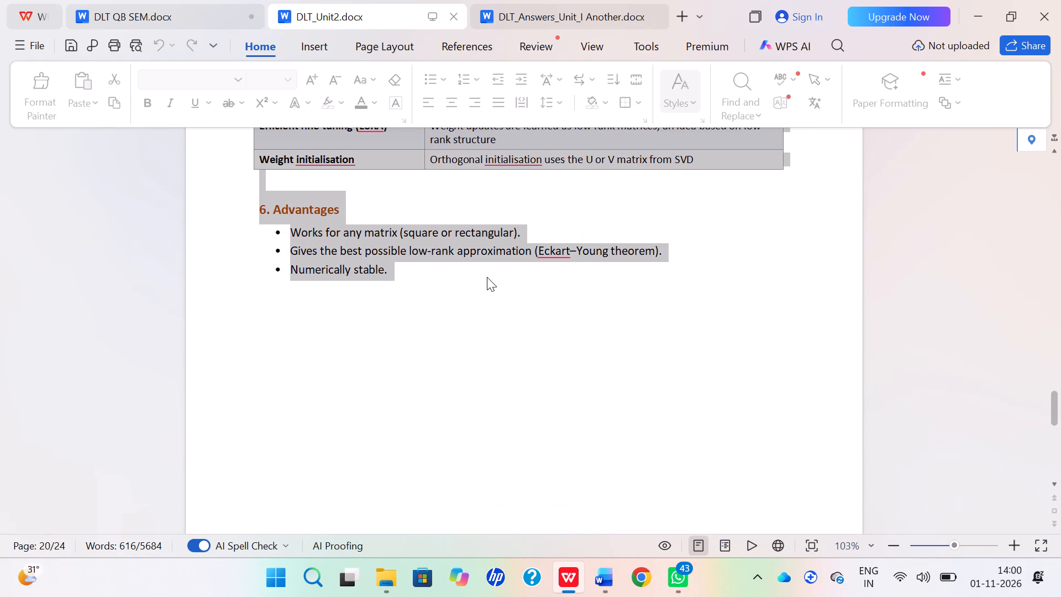
key(ctrl+c)
Return to DL ALL UNITS FOR SEM, add an "18." line after the RMSprop answer, and paste the copied SVD answer below it.
click(615, 568)
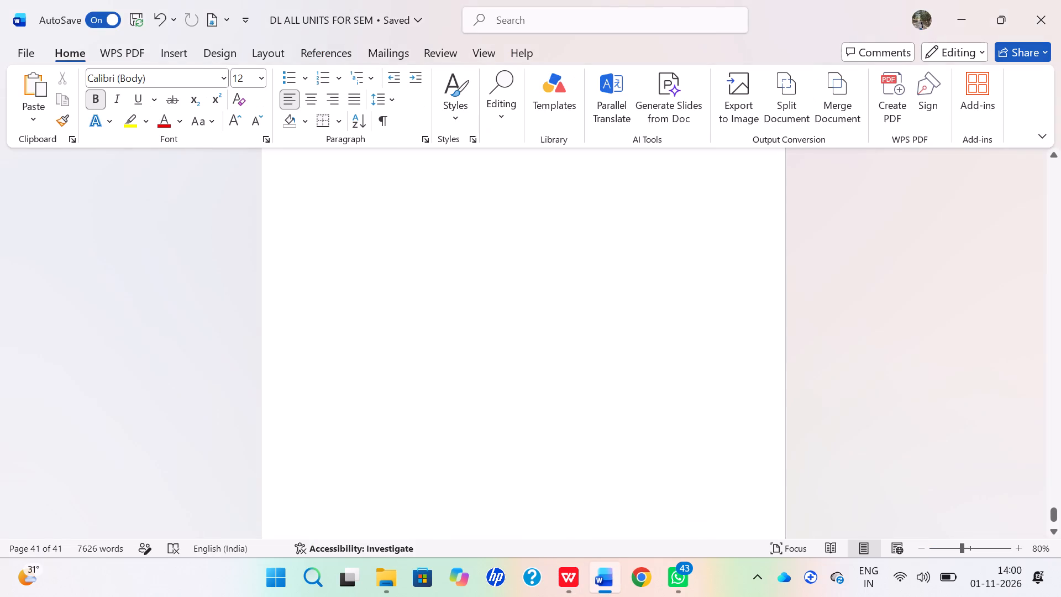
scroll(466, 393, up, 3)
scroll(429, 423, down, 2)
click(561, 223)
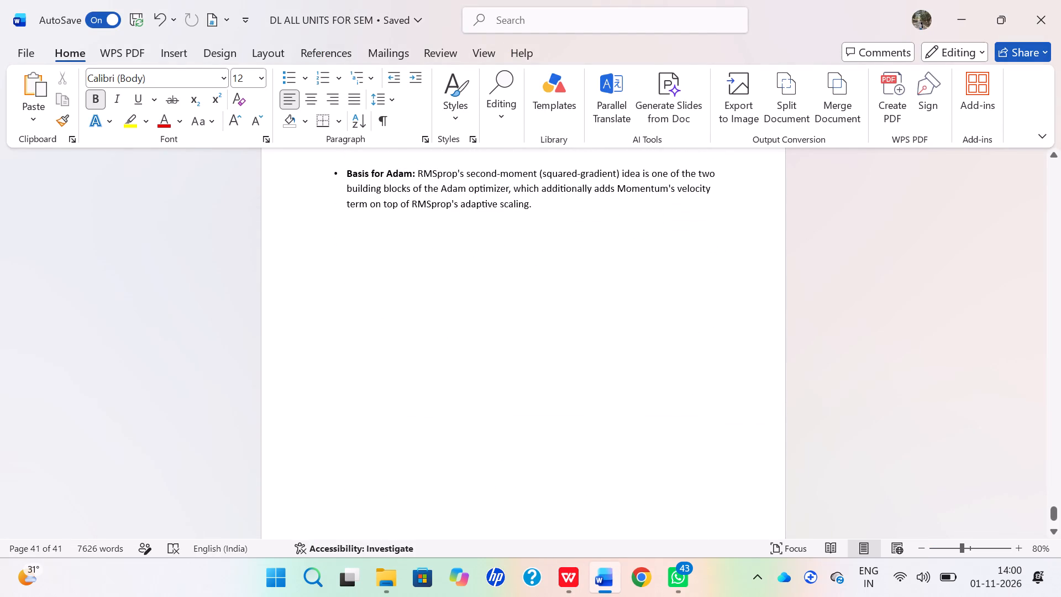
key(Return)
key(equal)
key(BackSpace)
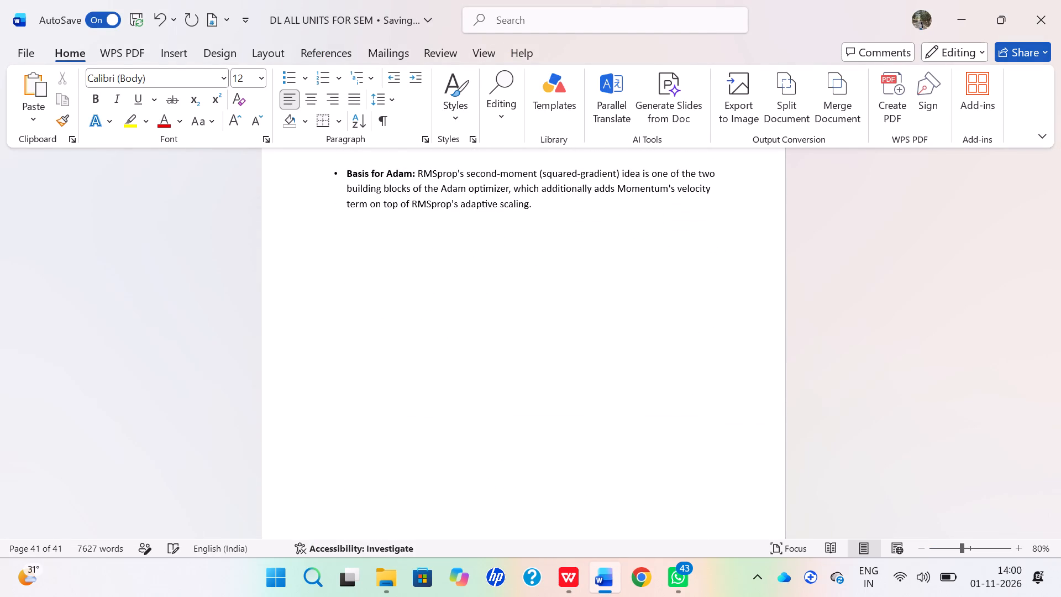
key(BackSpace)
text(18.)
key(Return)
key(ctrl+v)
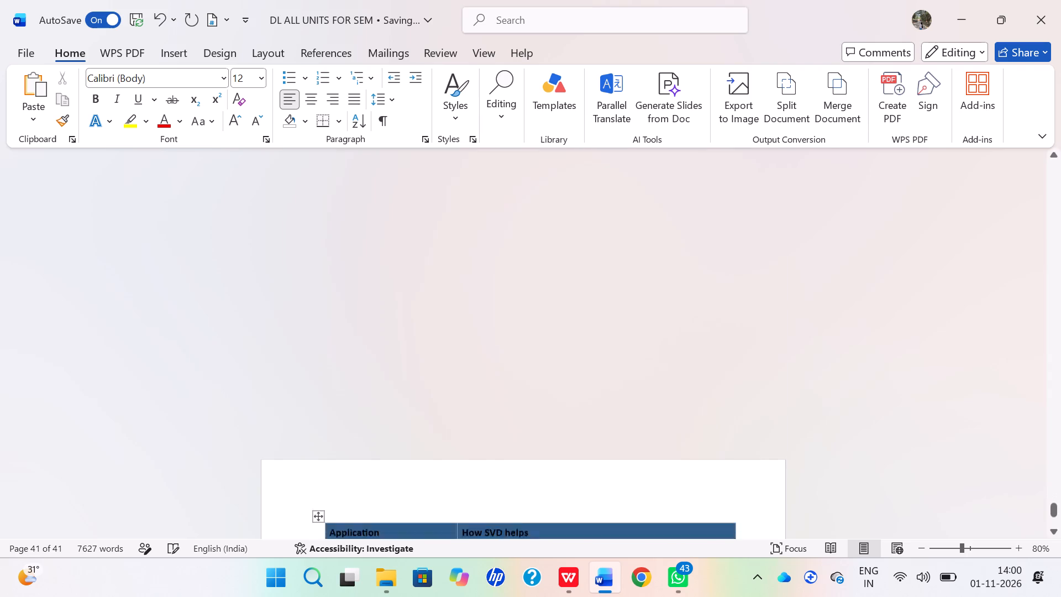
Switch to DLT QB SEM and copy the question 18 text on singular value decomposition (SVD) and its use in deep learning.
click(578, 582)
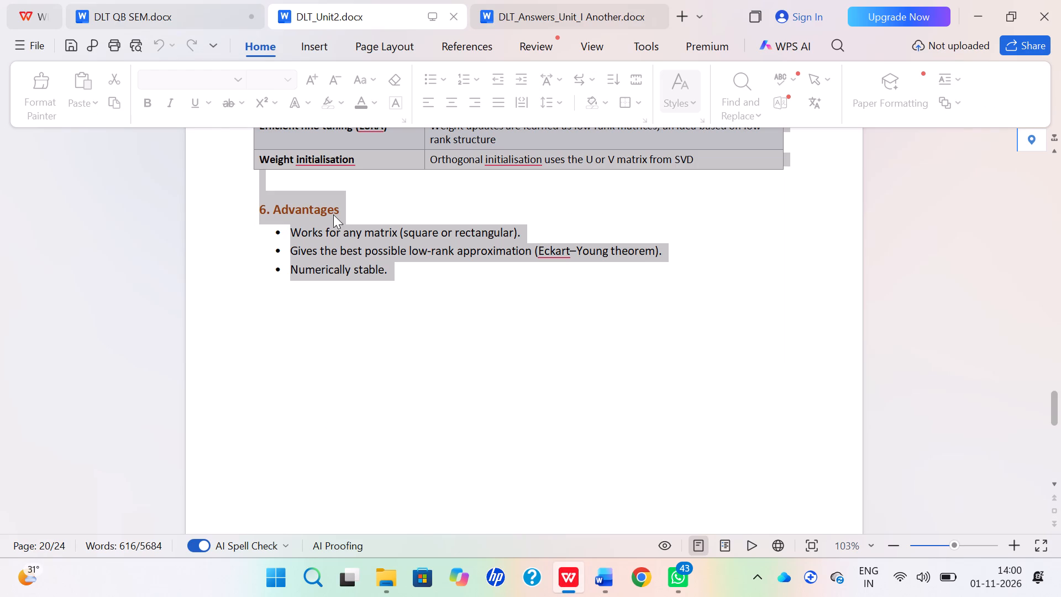
click(130, 0)
drag(470, 410, 437, 409)
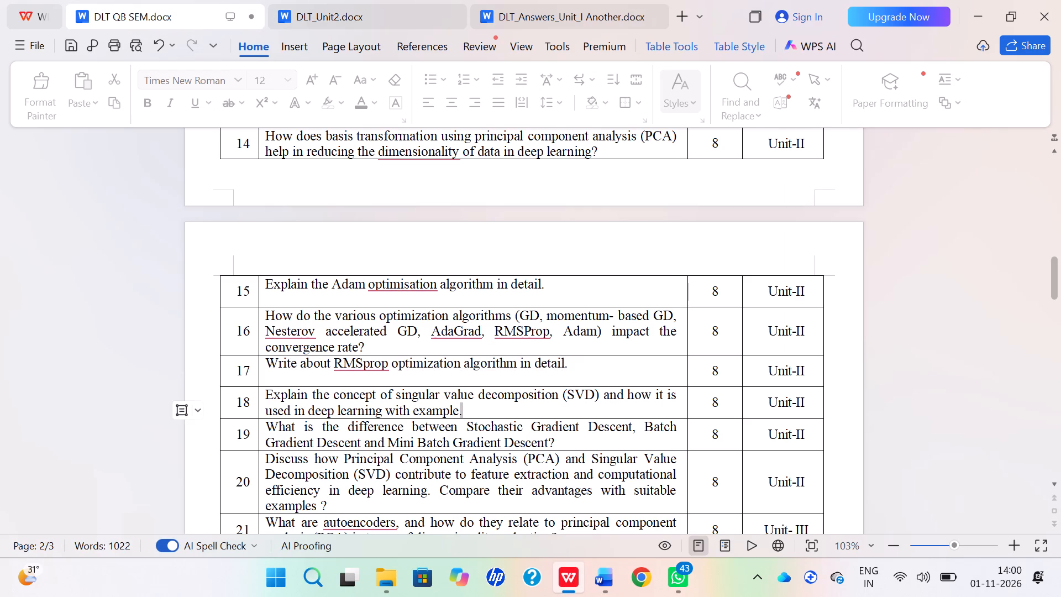
drag(437, 409, 266, 398)
key(ctrl+c)
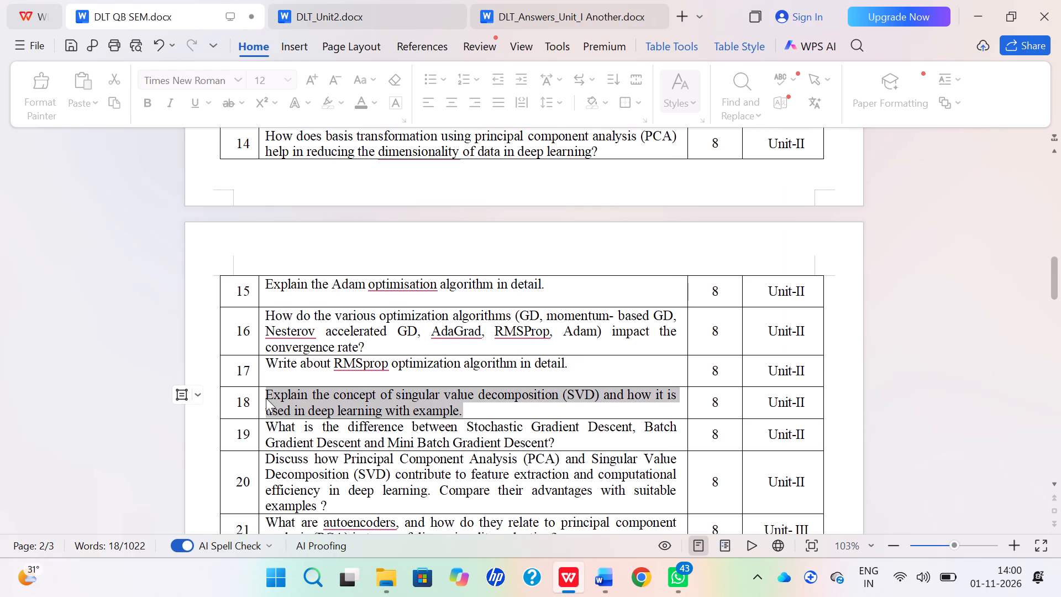
Return to DL ALL UNITS FOR SEM and paste the question text right after "18.", above the SVD answer.
click(613, 570)
scroll(537, 393, up, 6)
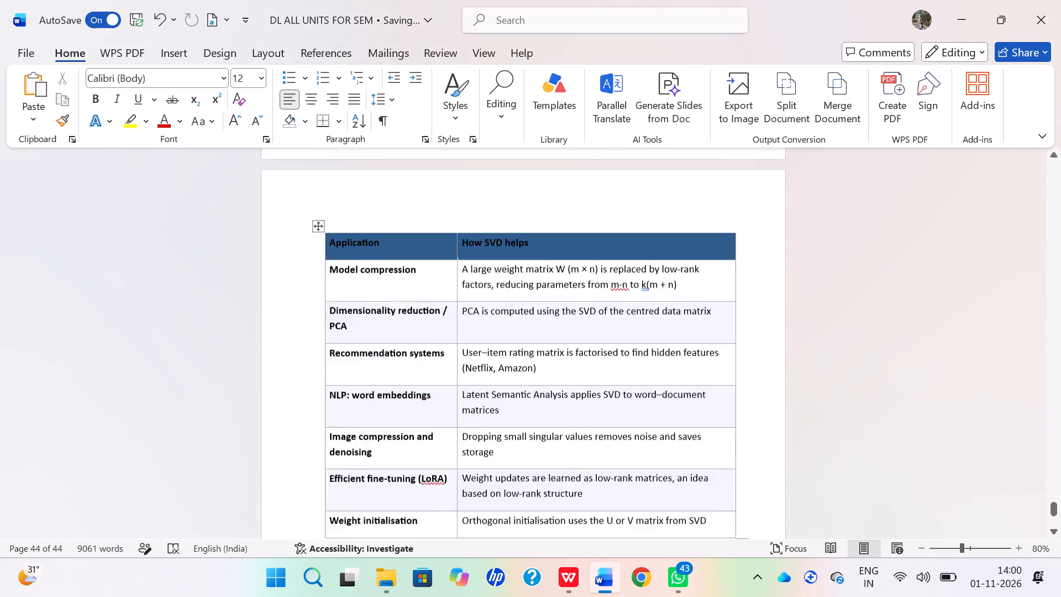
scroll(537, 393, up, 5)
scroll(537, 393, down, 1)
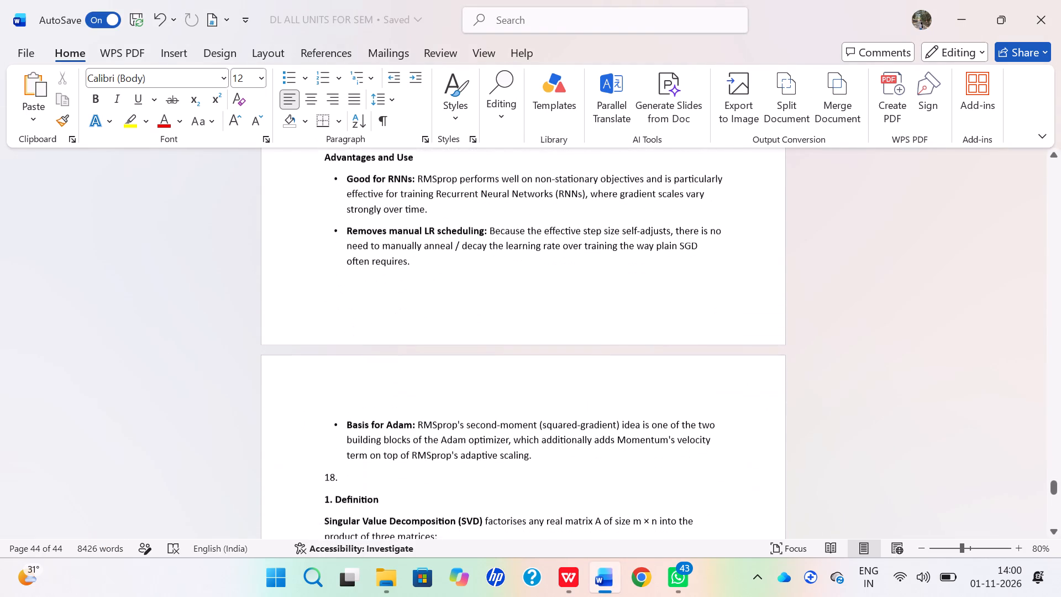
scroll(537, 393, down, 1)
click(370, 421)
key(ctrl+v)
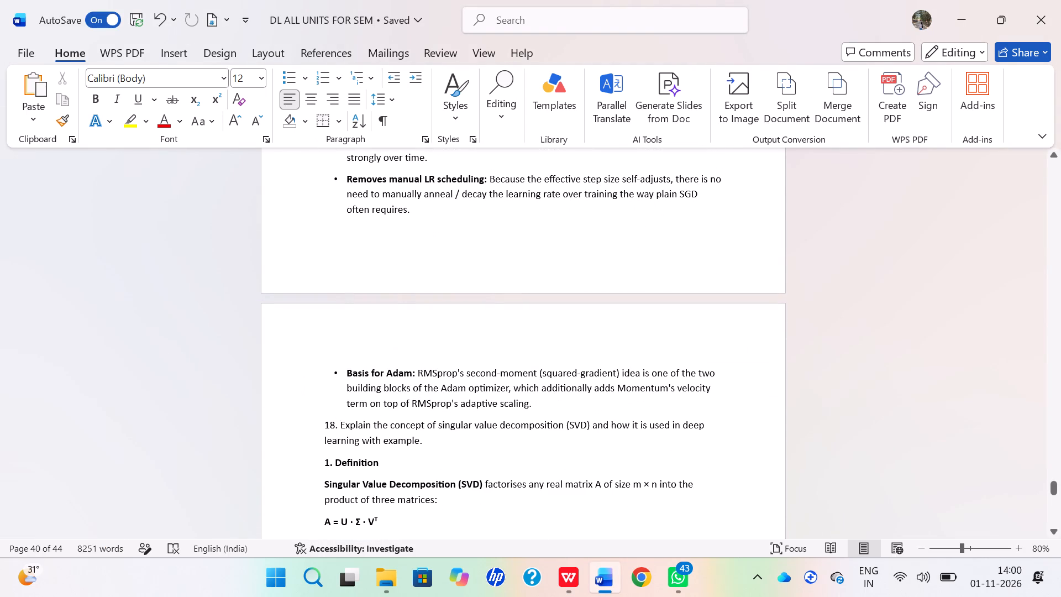
Make the whole question 18 line bold, including its number.
drag(438, 434, 326, 429)
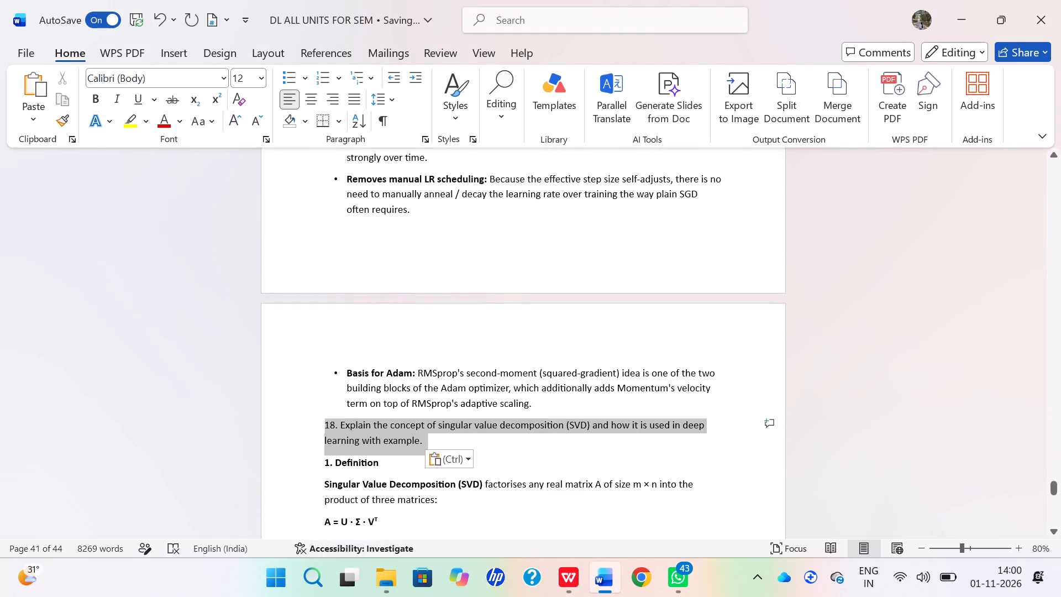
drag(326, 429, 322, 429)
click(335, 401)
click(339, 434)
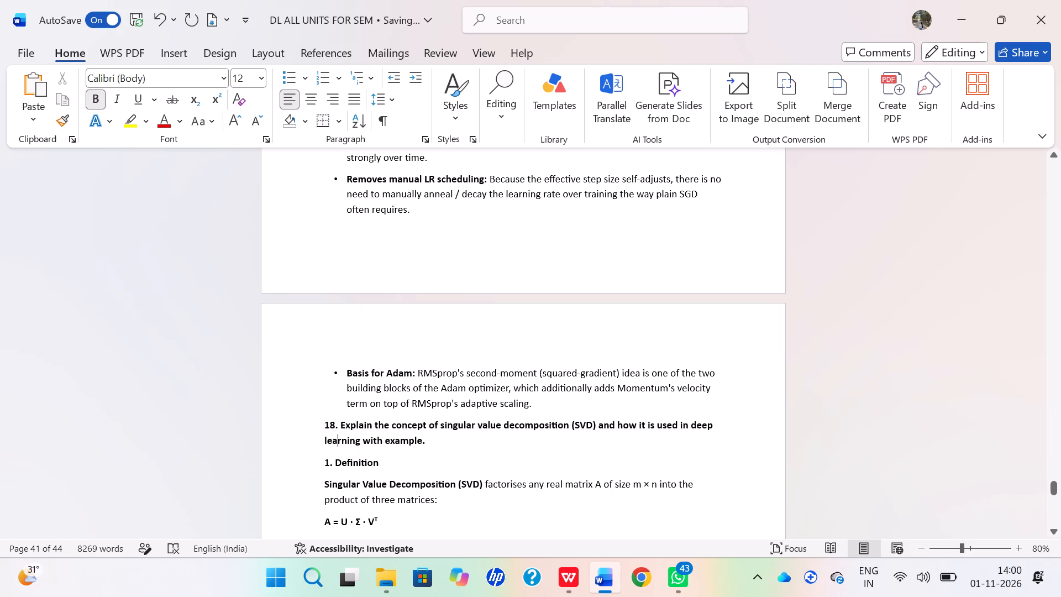
Set the font size of the question number "18." to 16.
drag(341, 425, 315, 430)
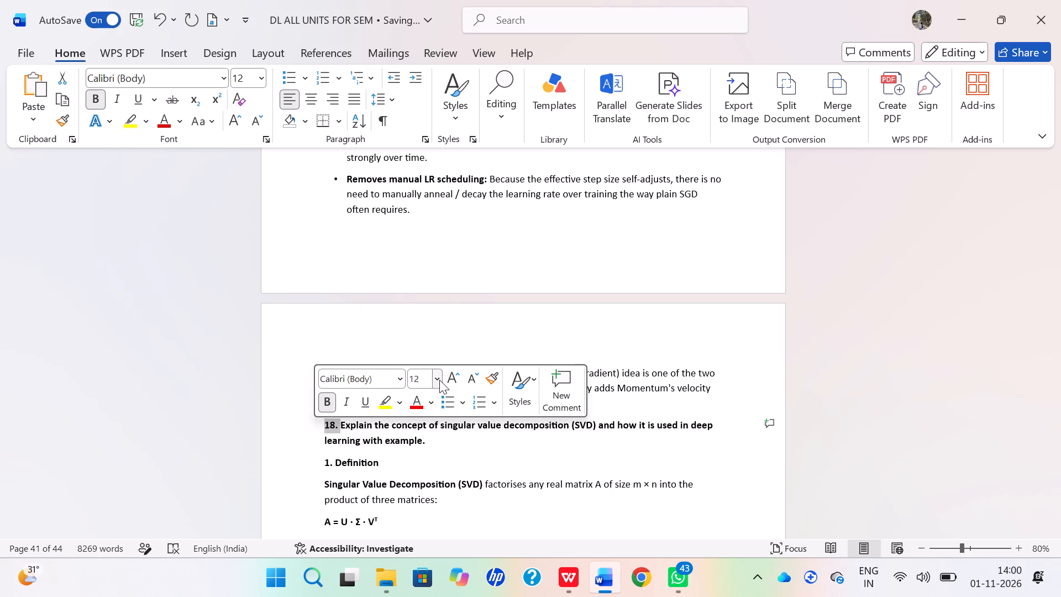
click(439, 380)
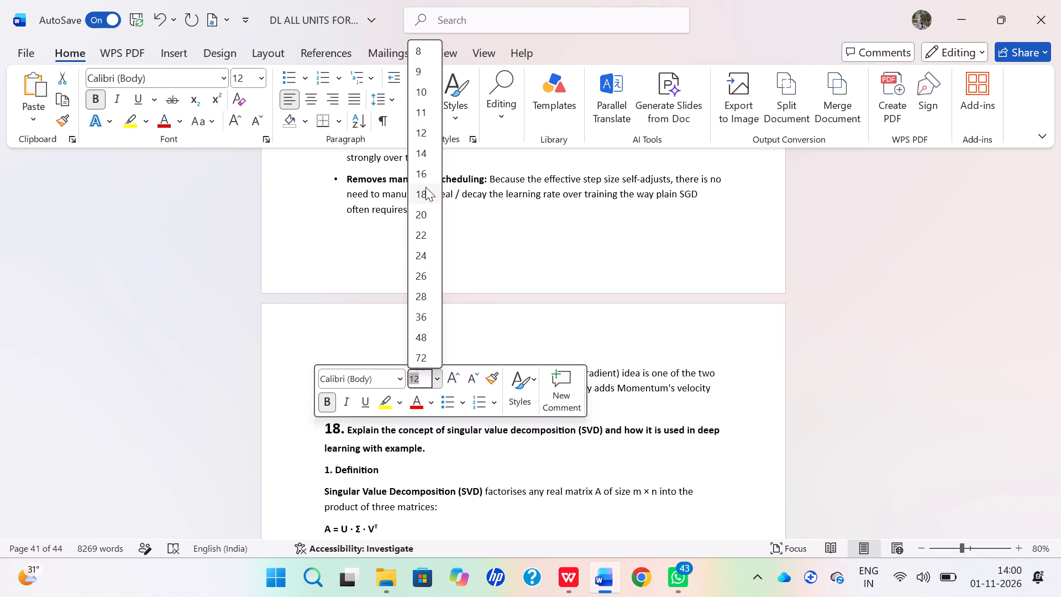
click(426, 182)
click(438, 468)
Look through the pasted SVD answer under question 18 to the end of the document.
scroll(438, 468, down, 2)
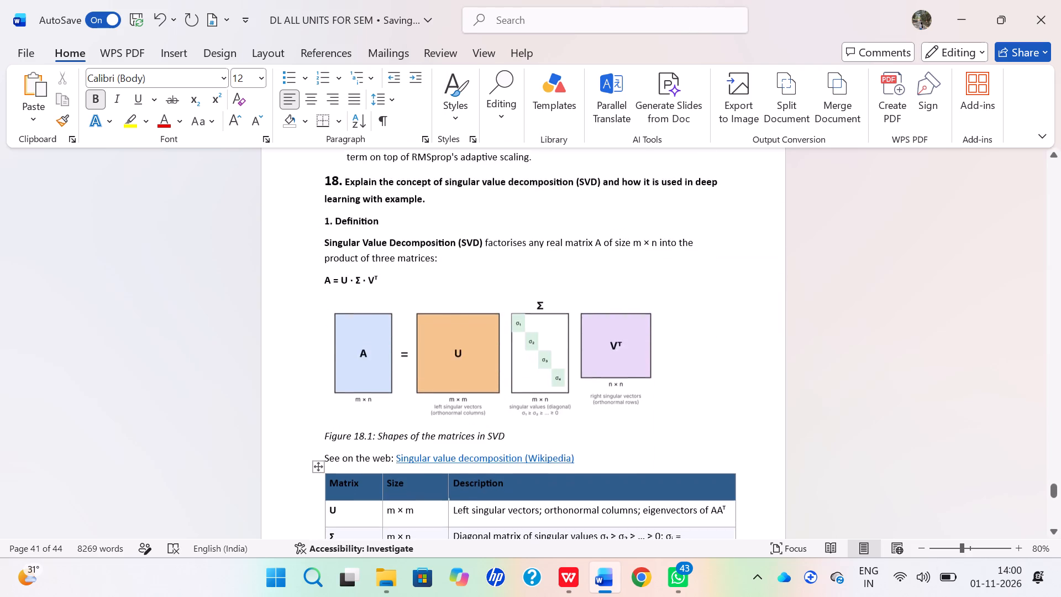
scroll(438, 468, down, 4)
scroll(438, 468, up, 1)
scroll(438, 468, down, 3)
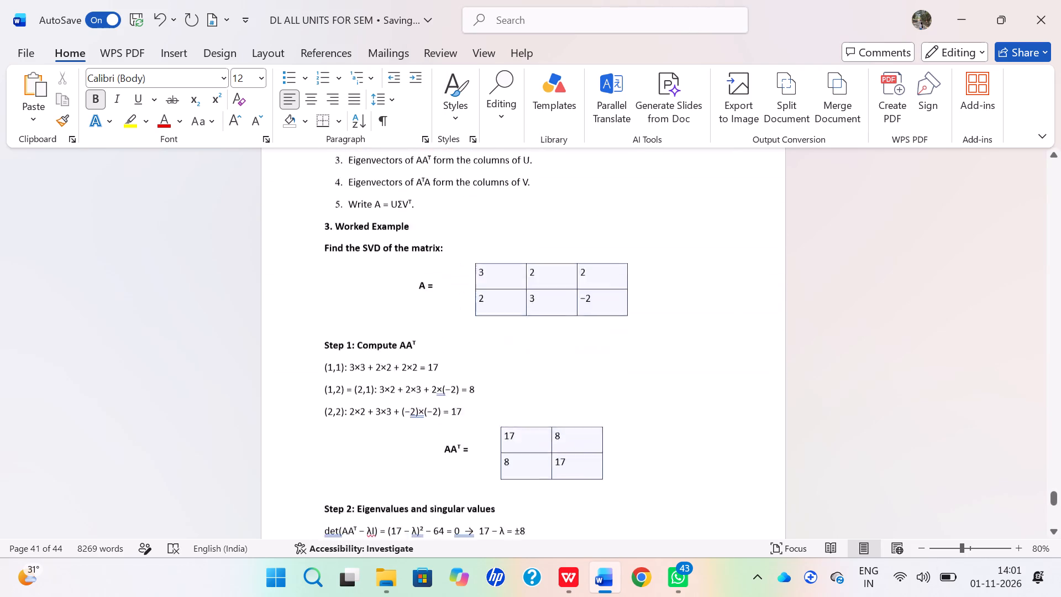
scroll(438, 468, down, 11)
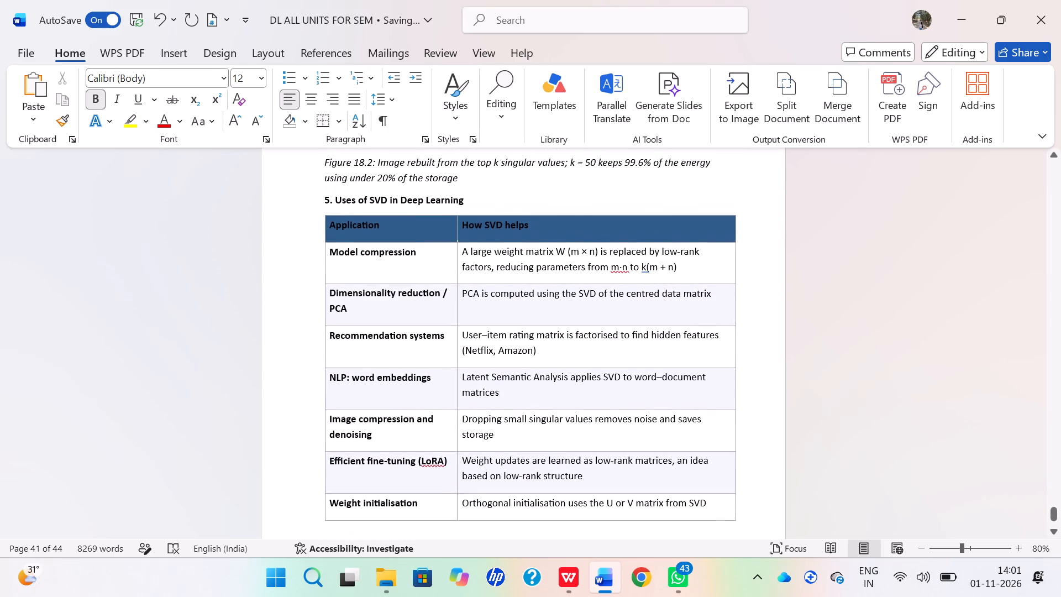
scroll(438, 468, down, 2)
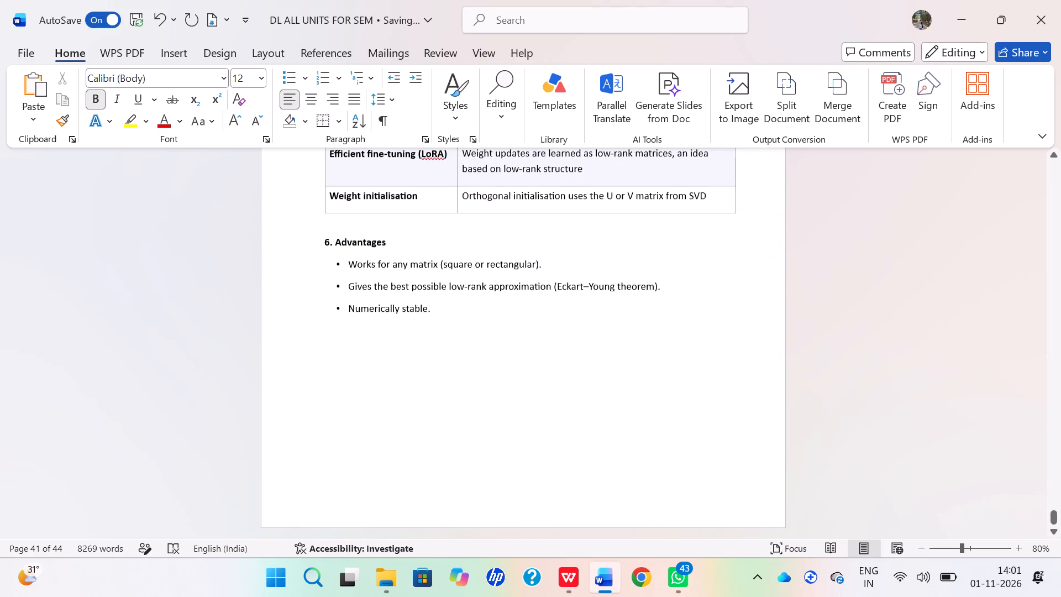
click(329, 232)
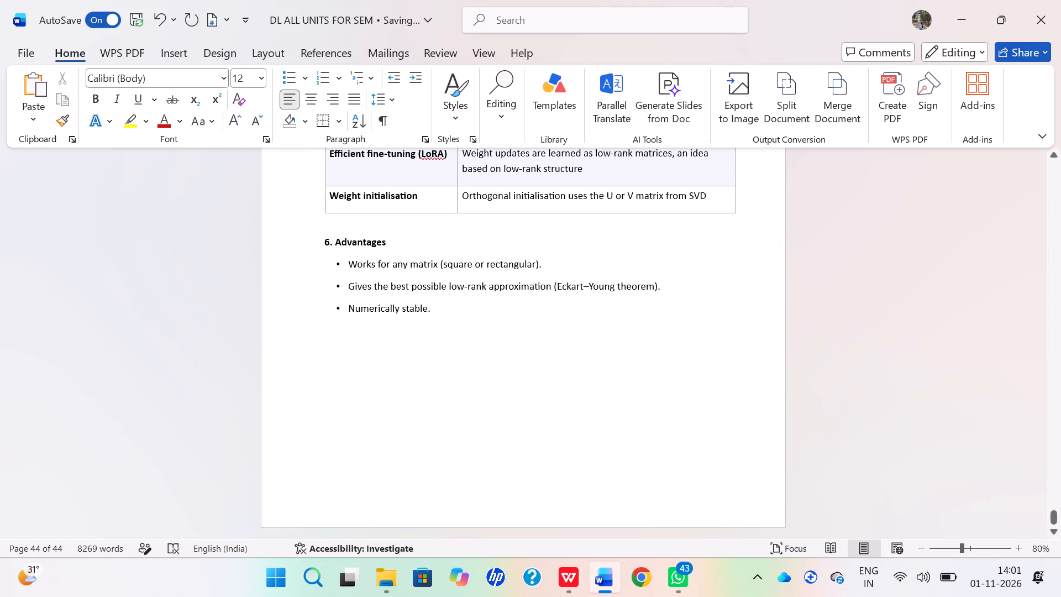
scroll(383, 348, down, 2)
Switch to WPS Office and check the remaining Unit-II questions in DLT QB SEM and the Q19 and Q20 answers in DLT_Unit2.
click(561, 596)
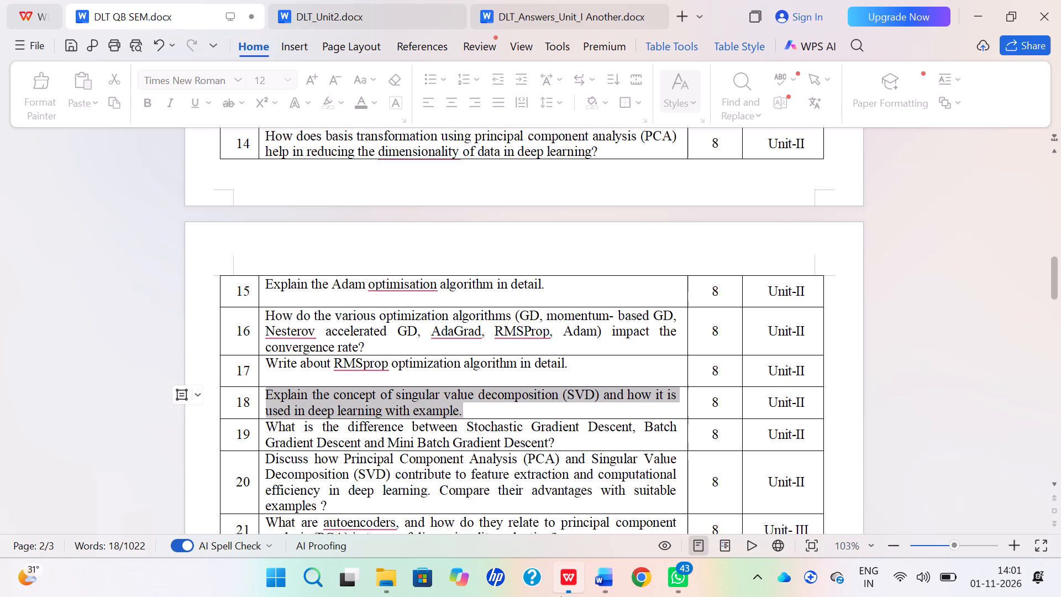
scroll(504, 427, down, 1)
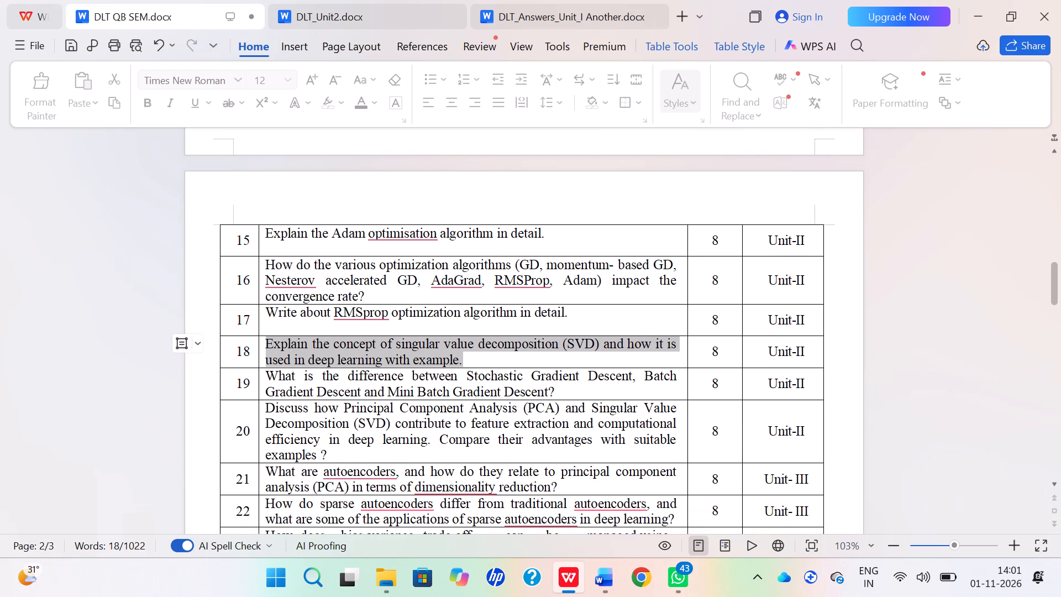
click(504, 427)
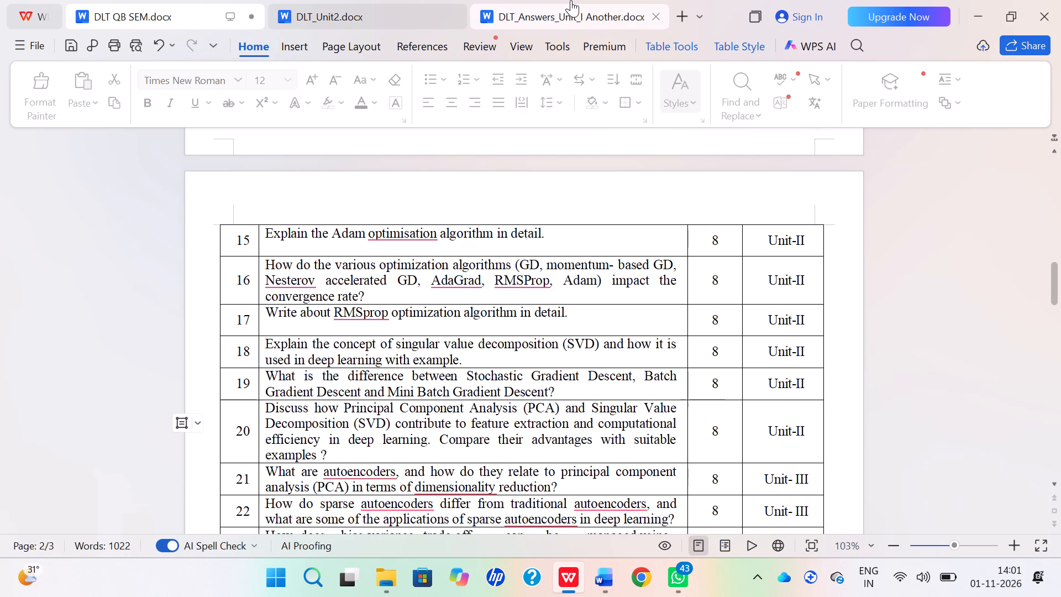
click(392, 0)
scroll(391, 305, down, 5)
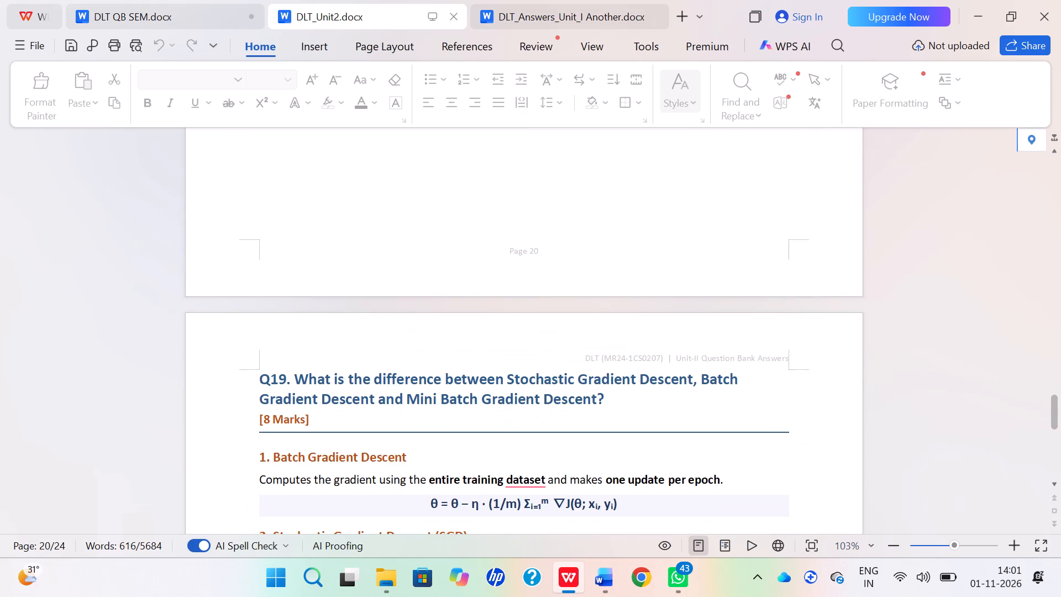
scroll(391, 305, down, 9)
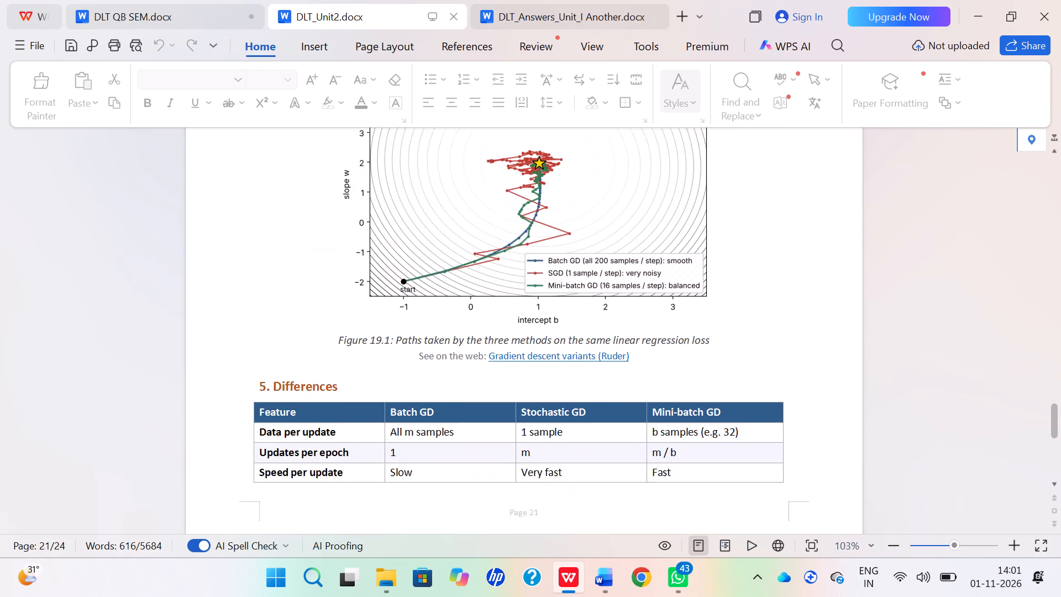
scroll(391, 305, down, 7)
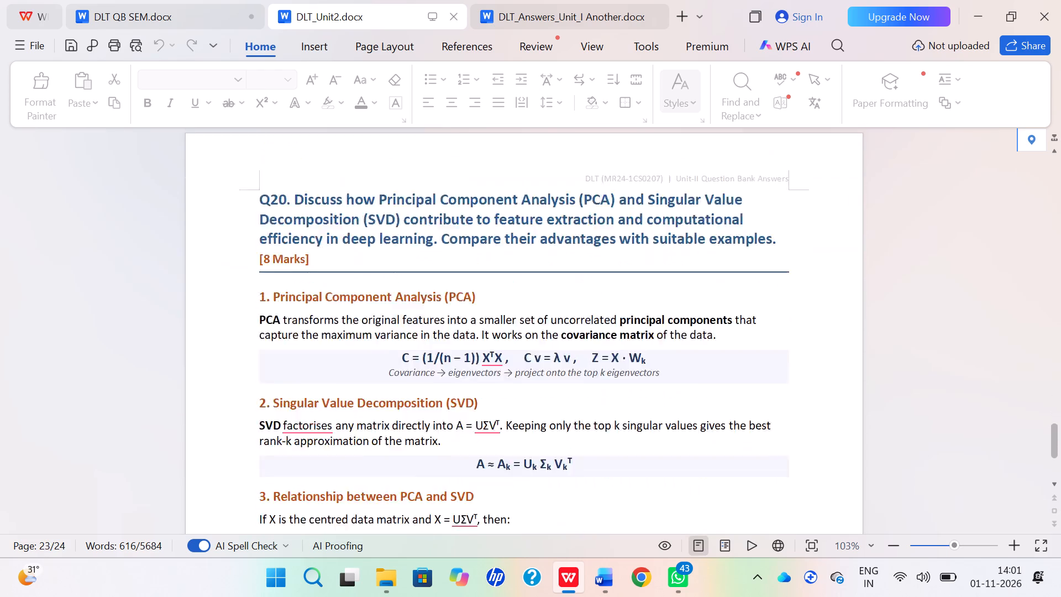
scroll(391, 305, down, 6)
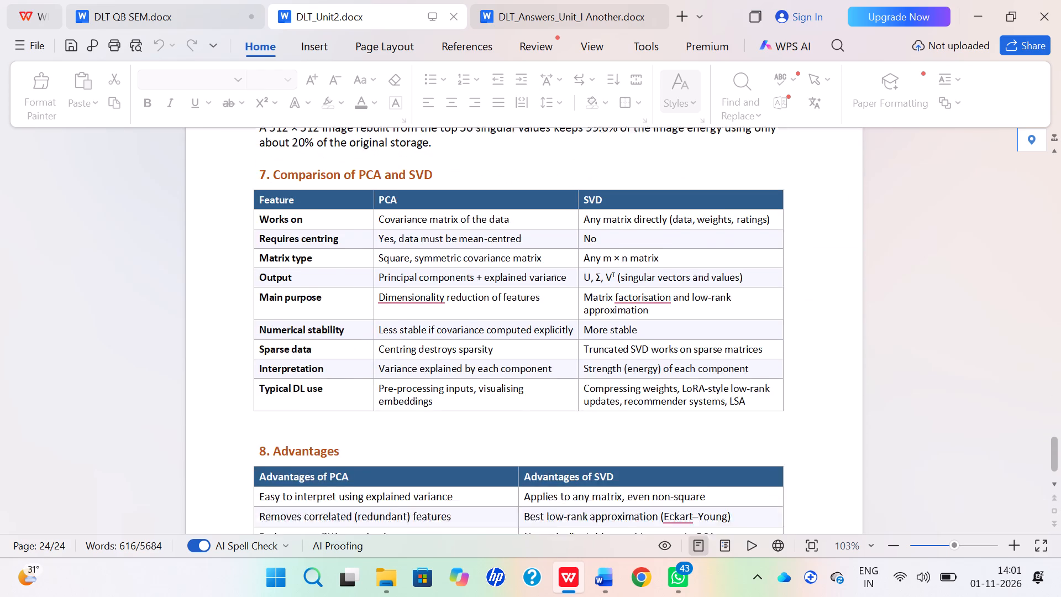
scroll(391, 305, down, 7)
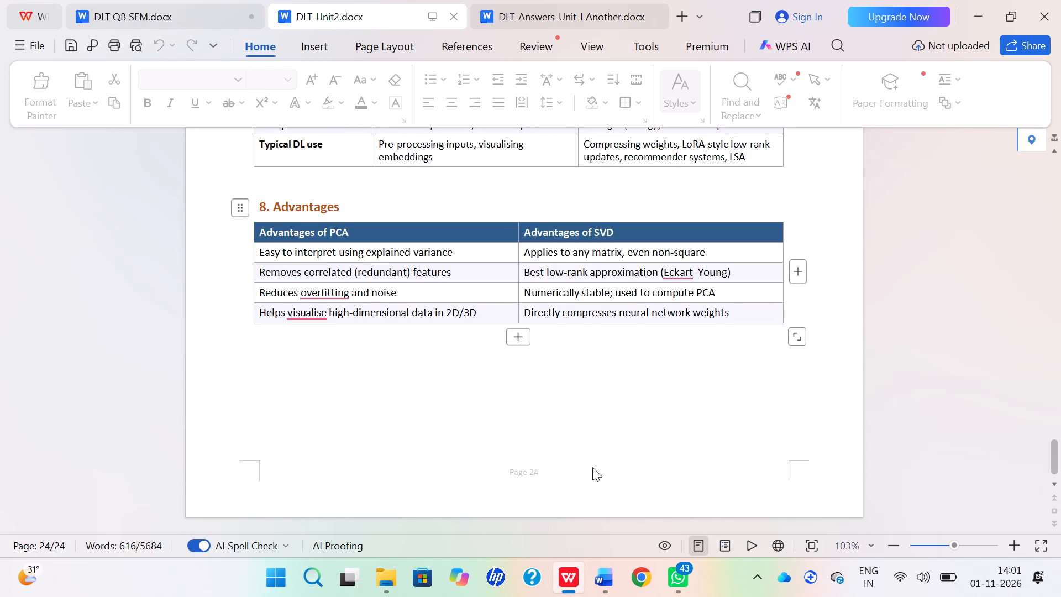
Close the DLT_Unit2 and DLT_Answers_Unit_I Another documents, leaving DLT QB SEM open.
click(454, 9)
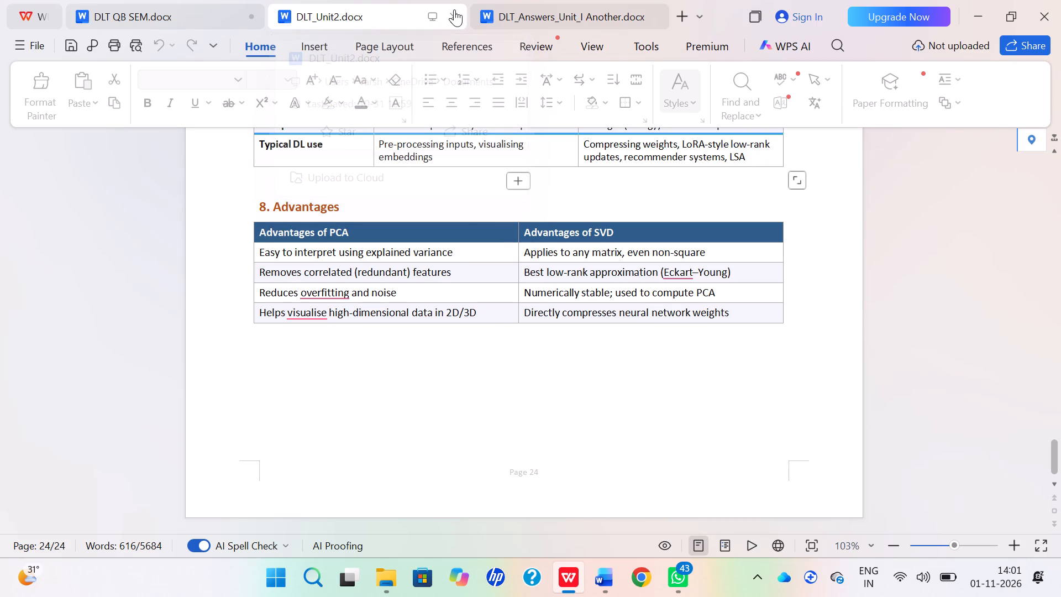
click(454, 17)
click(454, 17)
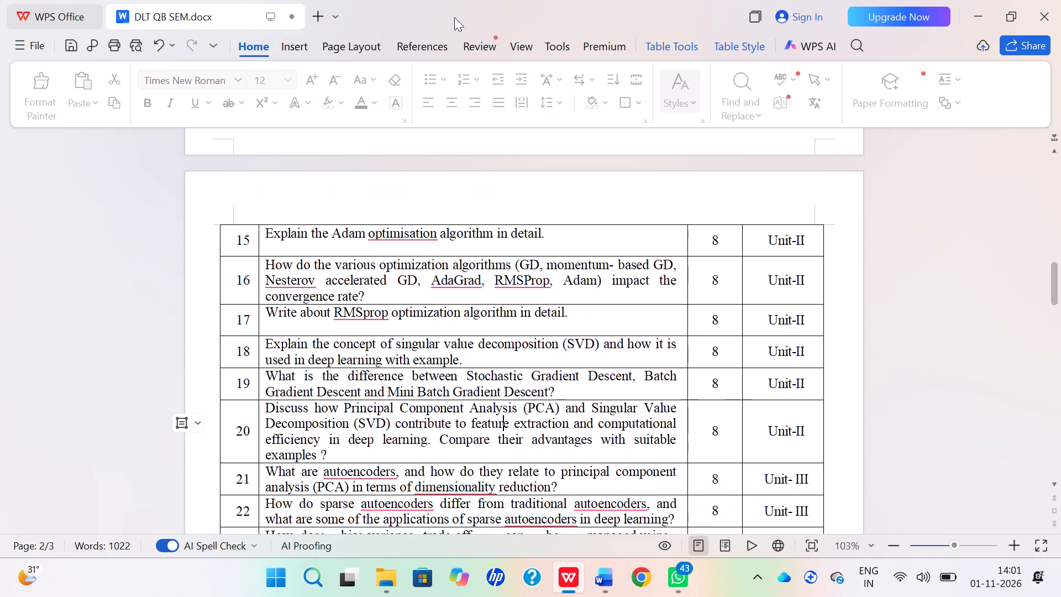
Return to DL ALL UNITS FOR SEM and insert blank lines after the Unit 01 closing observation so UNIT 02 starts on a new page.
click(603, 573)
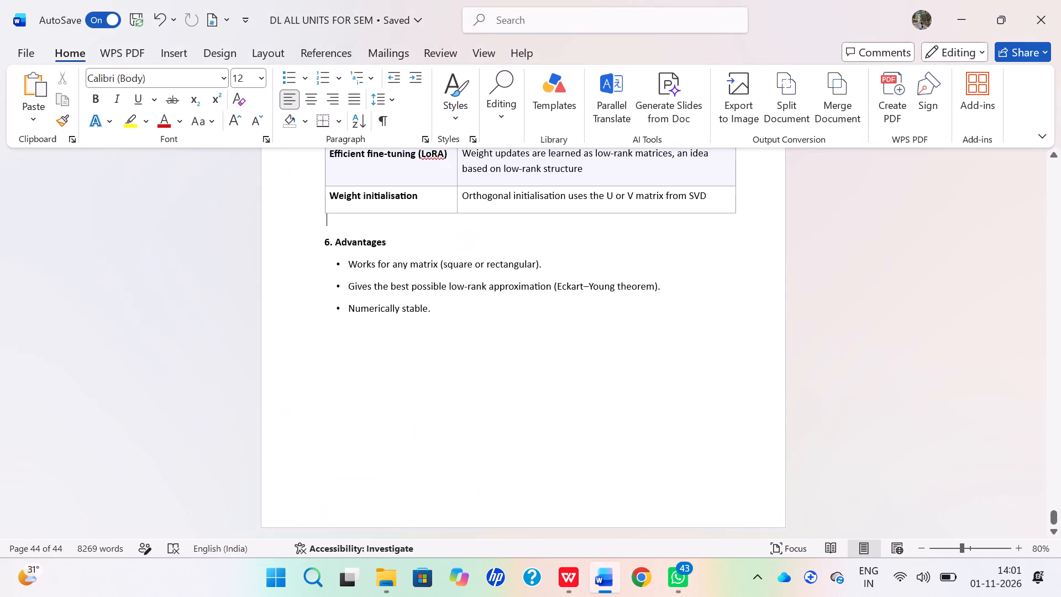
scroll(590, 414, up, 18)
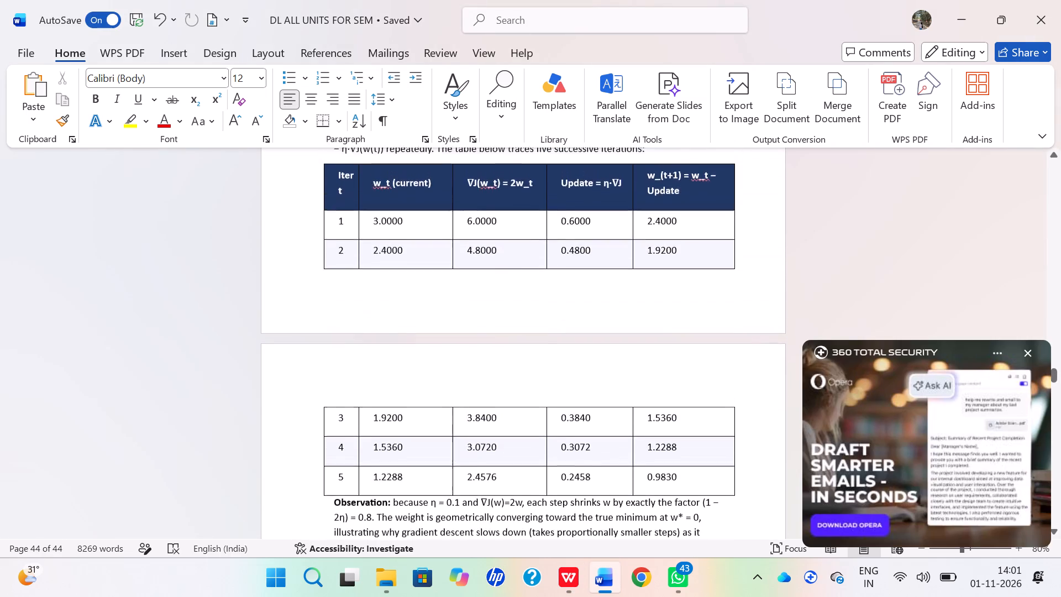
scroll(590, 414, up, 6)
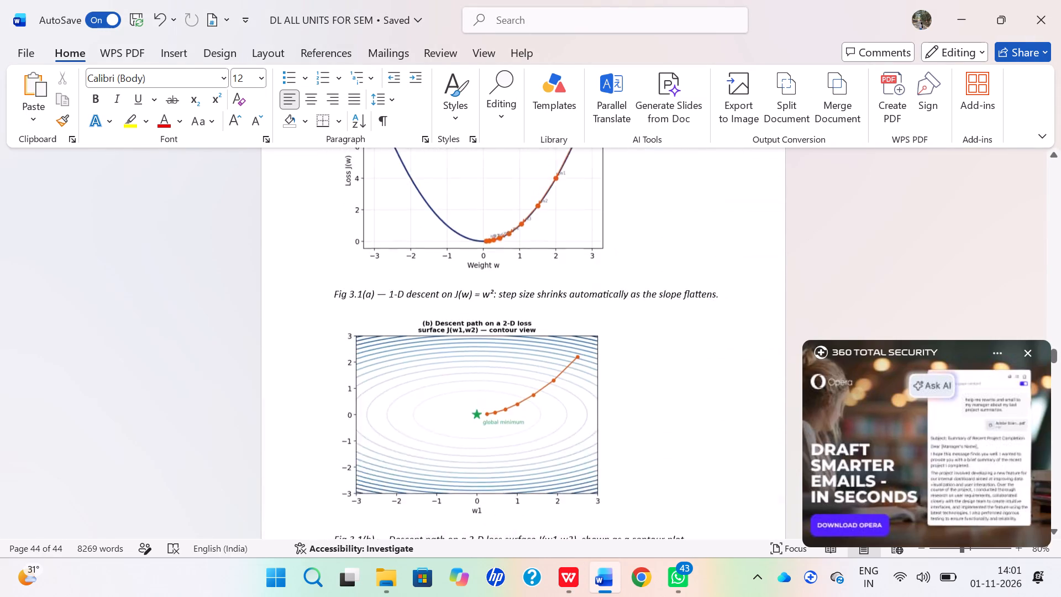
scroll(590, 414, up, 1)
scroll(590, 414, down, 1)
scroll(590, 414, up, 1)
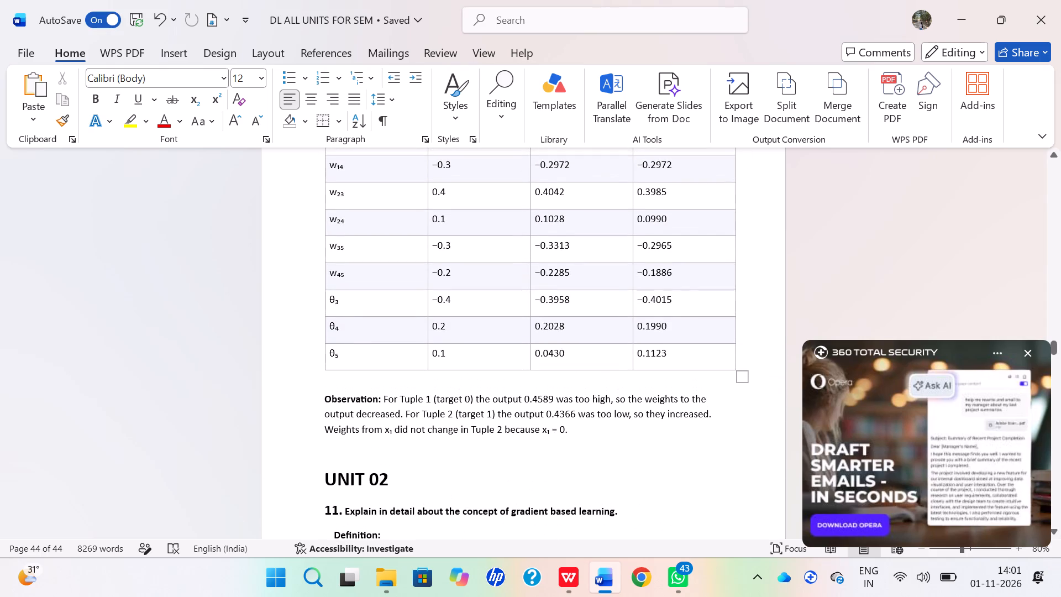
click(593, 431)
key(Return)
key(Return)
key(Return)
key(Return)
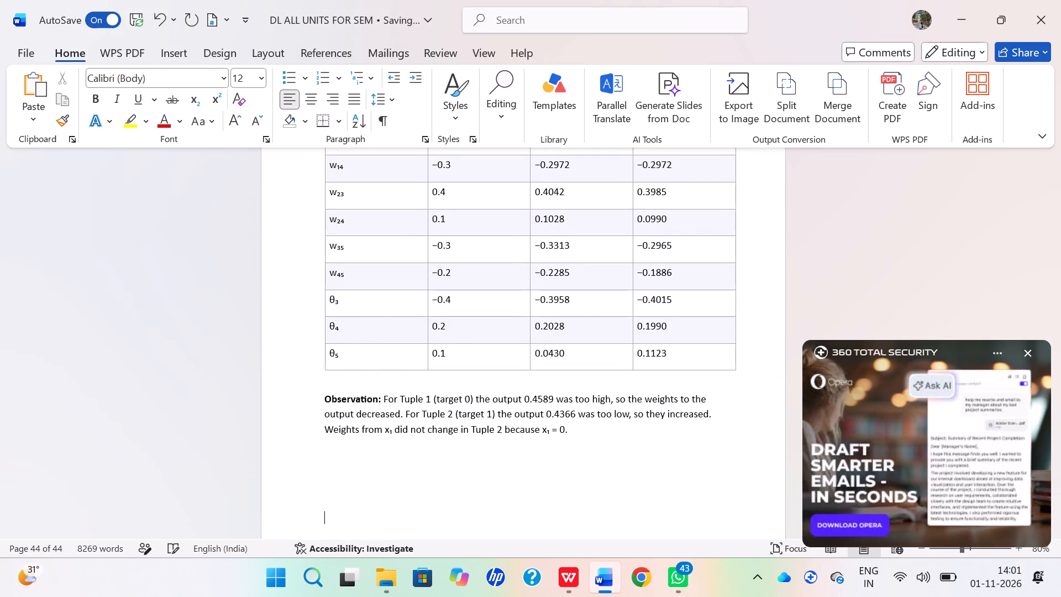
scroll(593, 431, down, 1)
key(Return)
key(Return)
scroll(593, 431, down, 2)
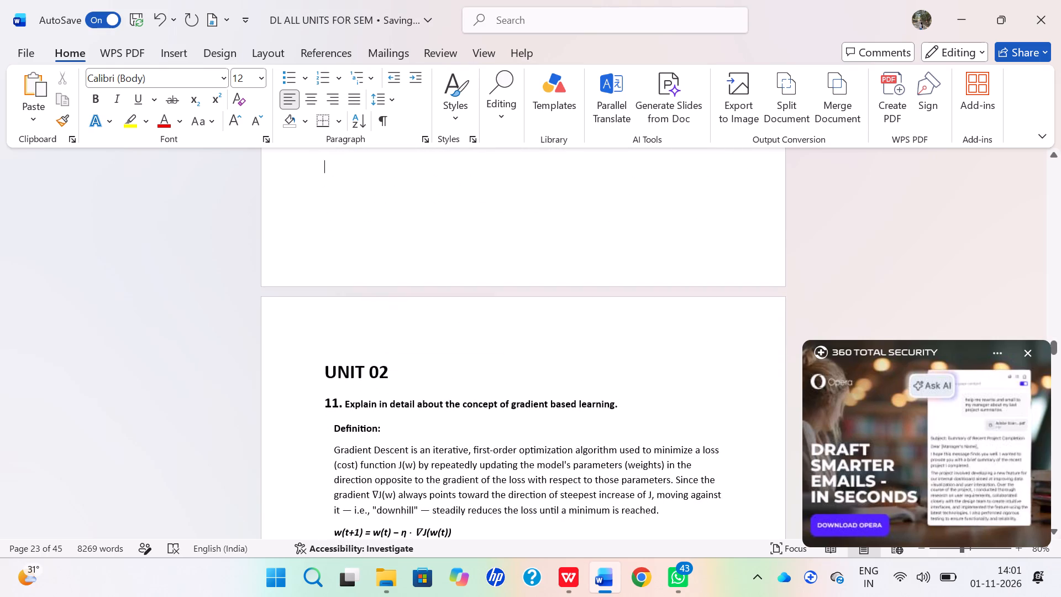
scroll(593, 431, down, 1)
Dismiss the 360 Total Security advertisement pop-up.
click(1025, 353)
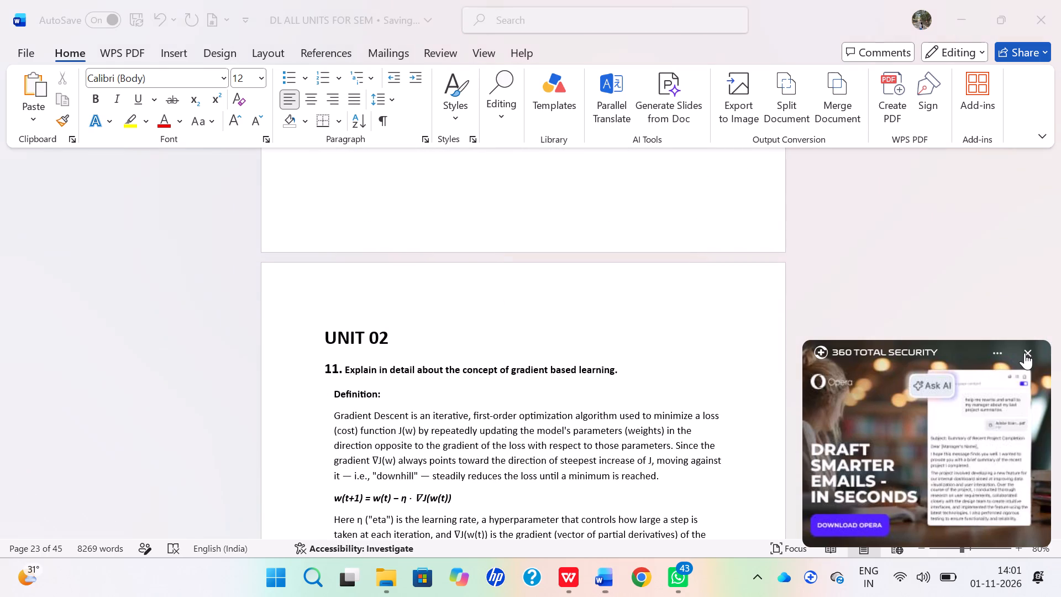
Review the layout of the question 11 answer on gradient based learning, including its figures, iteration table and gradient descent types.
scroll(613, 389, down, 3)
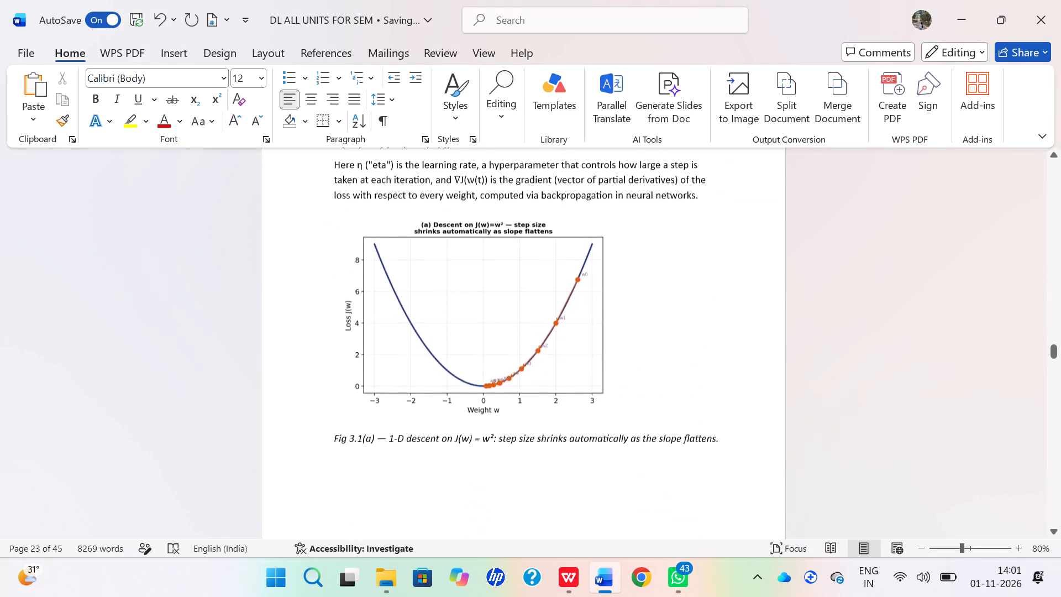
scroll(612, 385, down, 6)
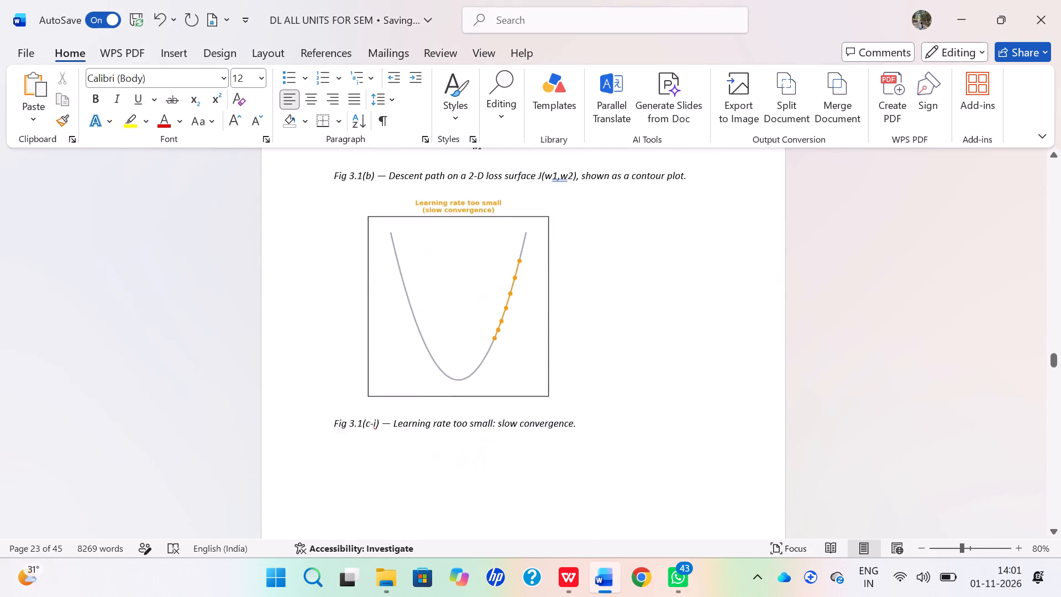
scroll(612, 385, down, 6)
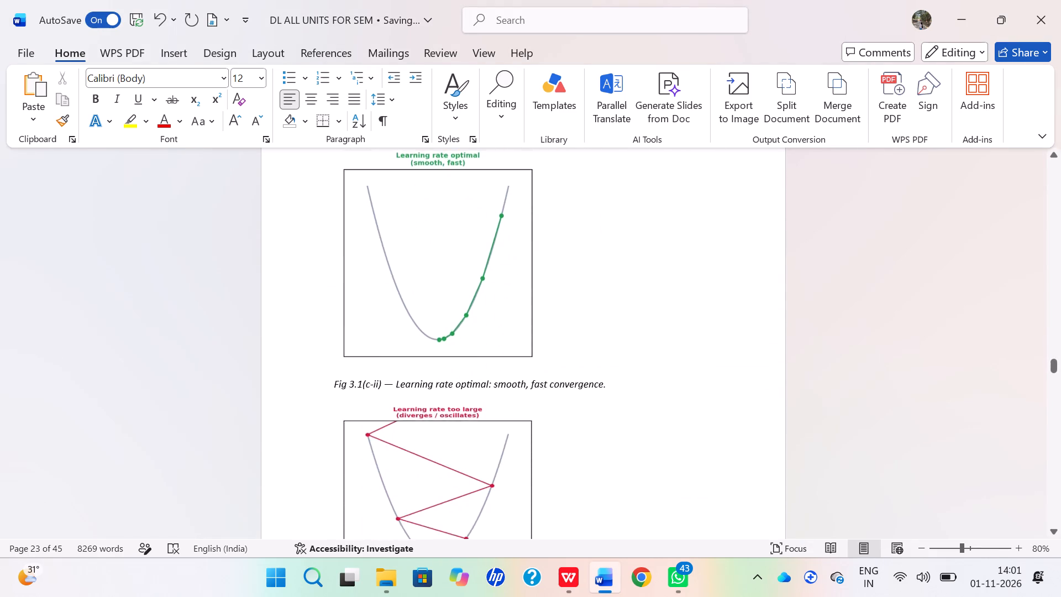
scroll(612, 385, down, 5)
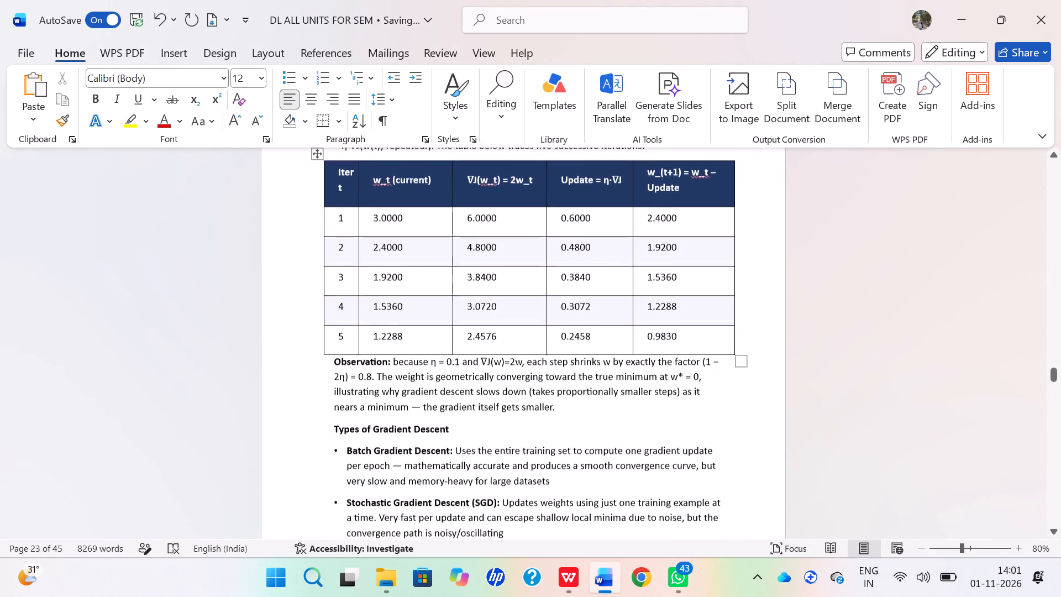
scroll(612, 385, down, 3)
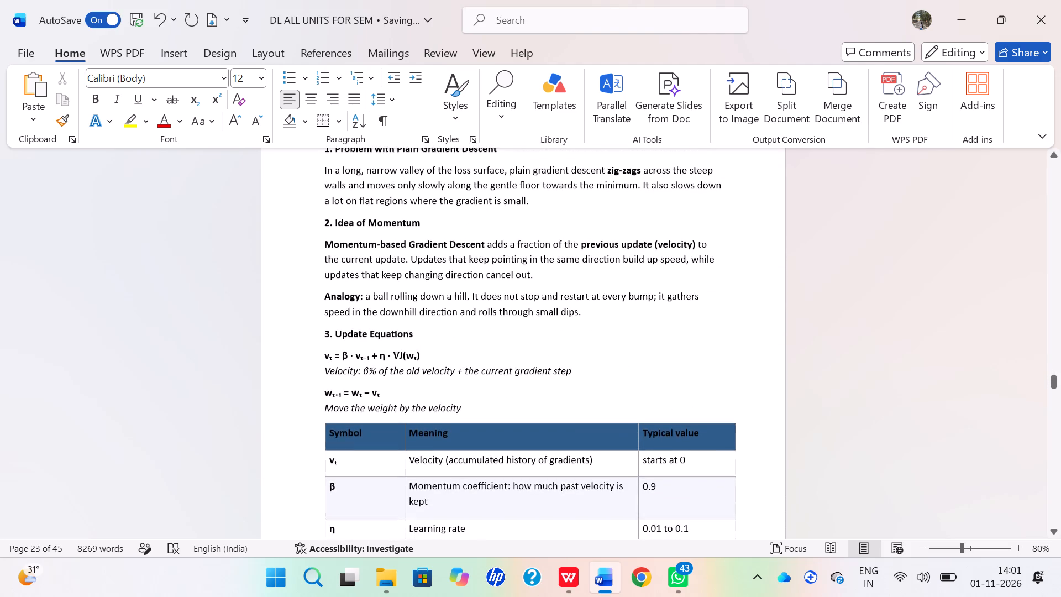
Review the layout of the momentum-based gradient descent and PCA answers, including their tables, figures and page breaks.
scroll(612, 385, down, 1)
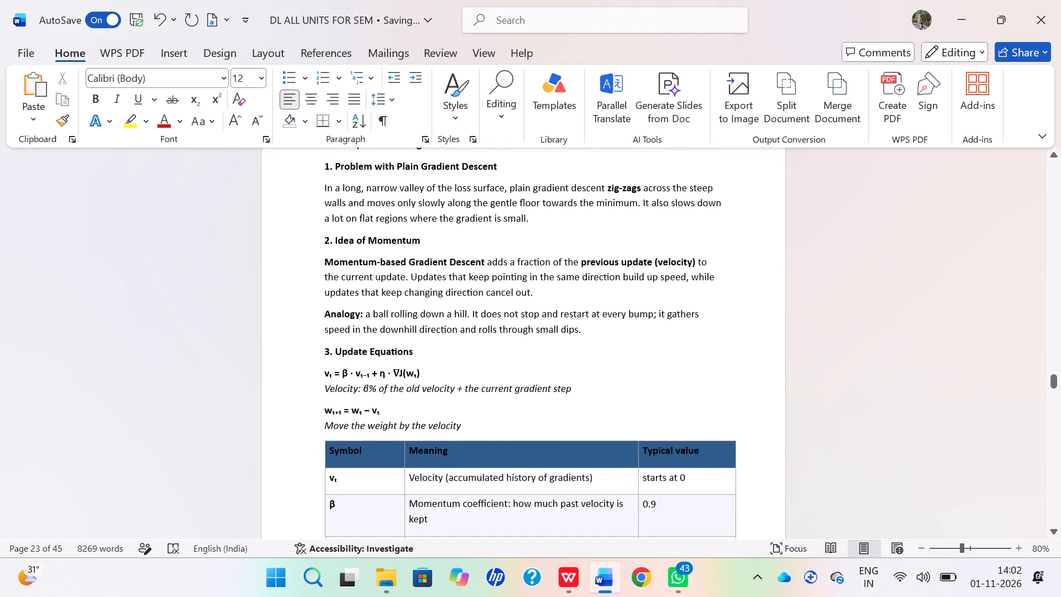
scroll(612, 385, down, 5)
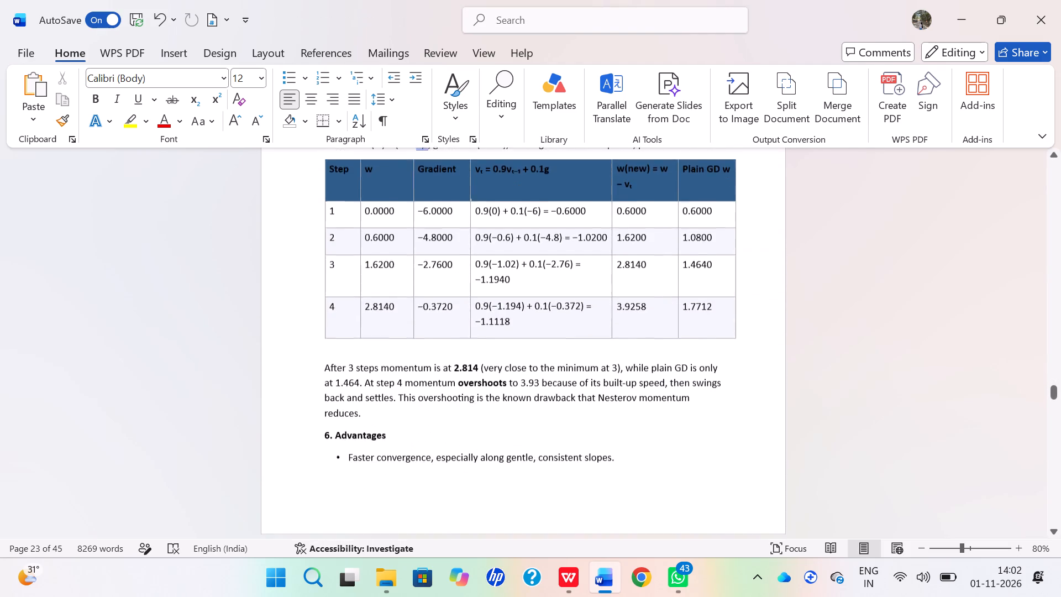
scroll(612, 385, down, 5)
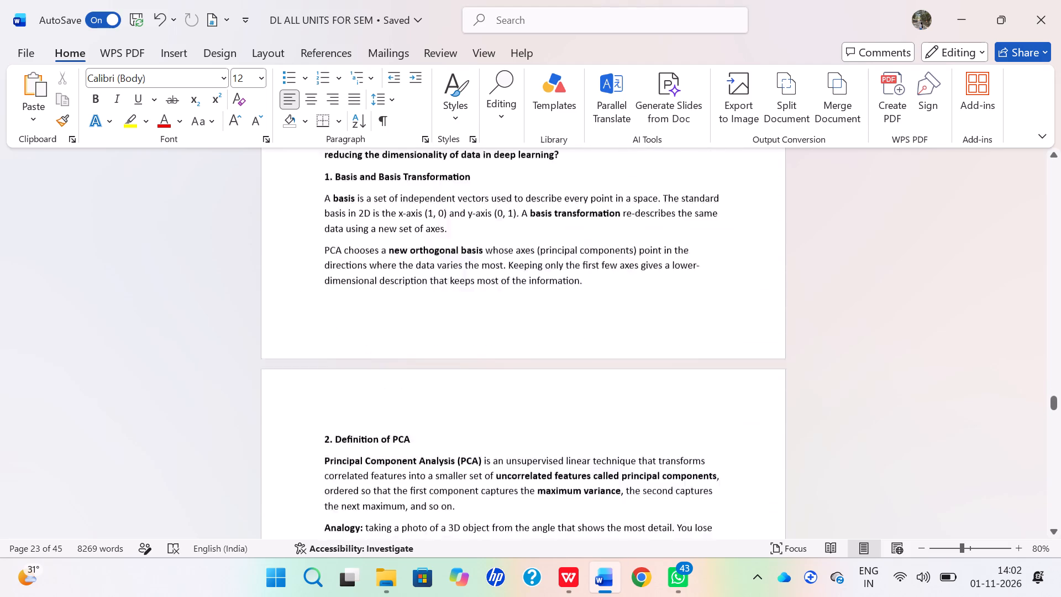
scroll(612, 385, down, 3)
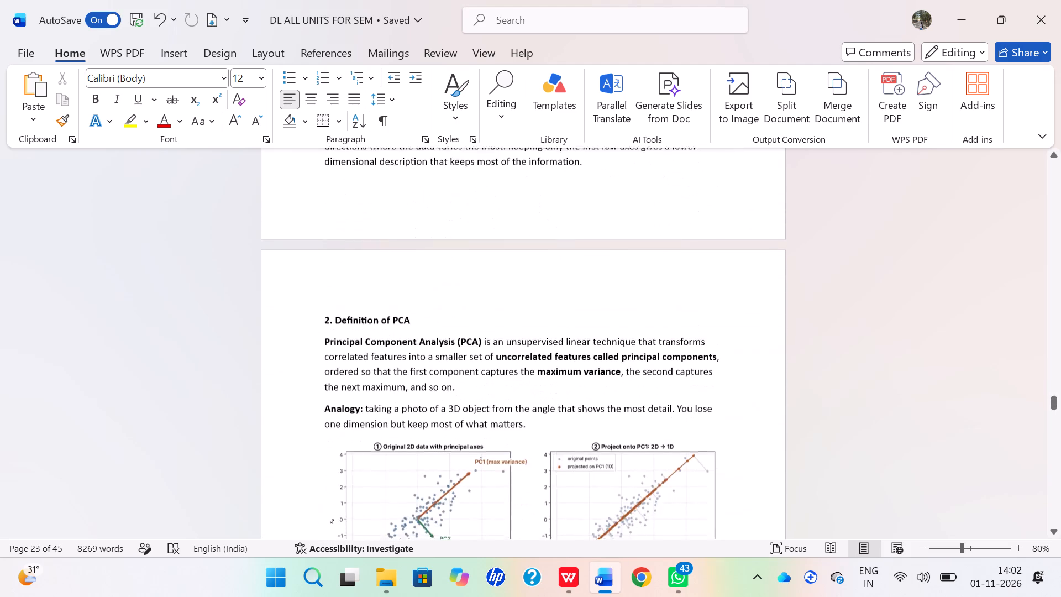
scroll(612, 385, down, 6)
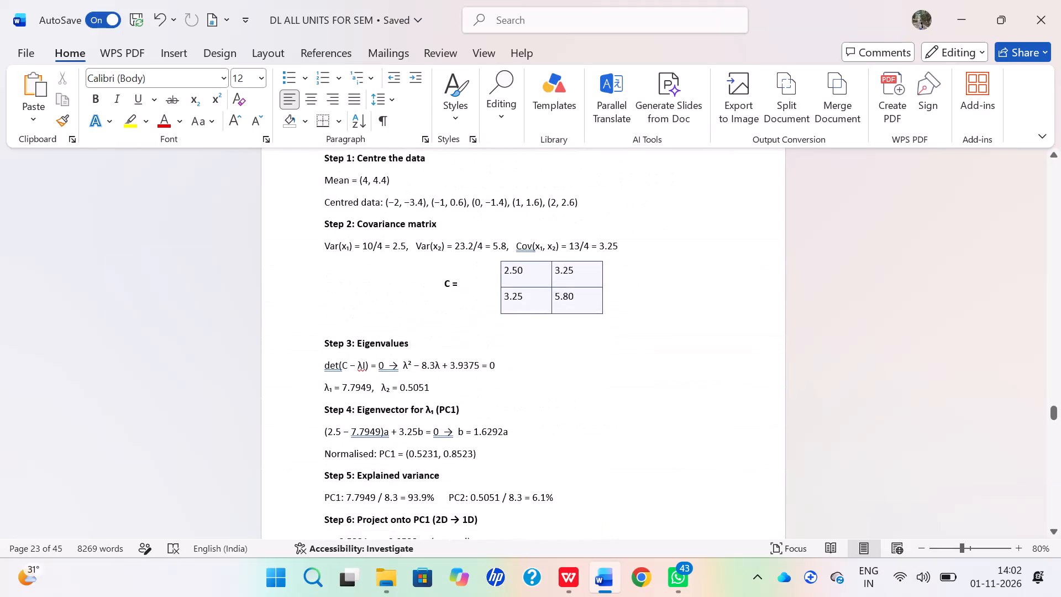
scroll(612, 385, down, 5)
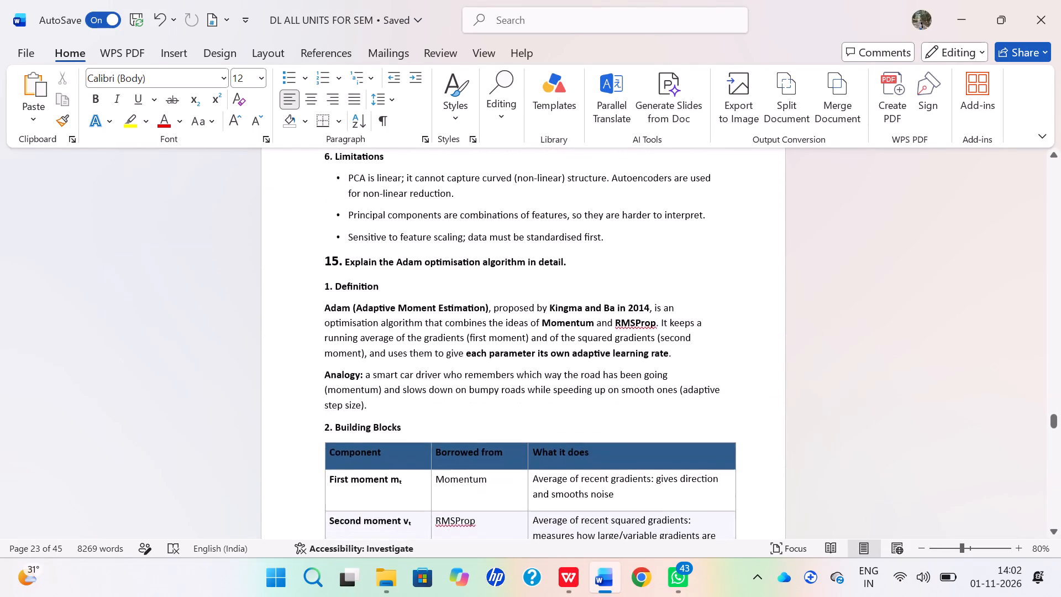
Review the question 15 Adam optimisation answer, including its building blocks, algorithm steps and worked example.
scroll(612, 385, down, 4)
scroll(612, 385, up, 1)
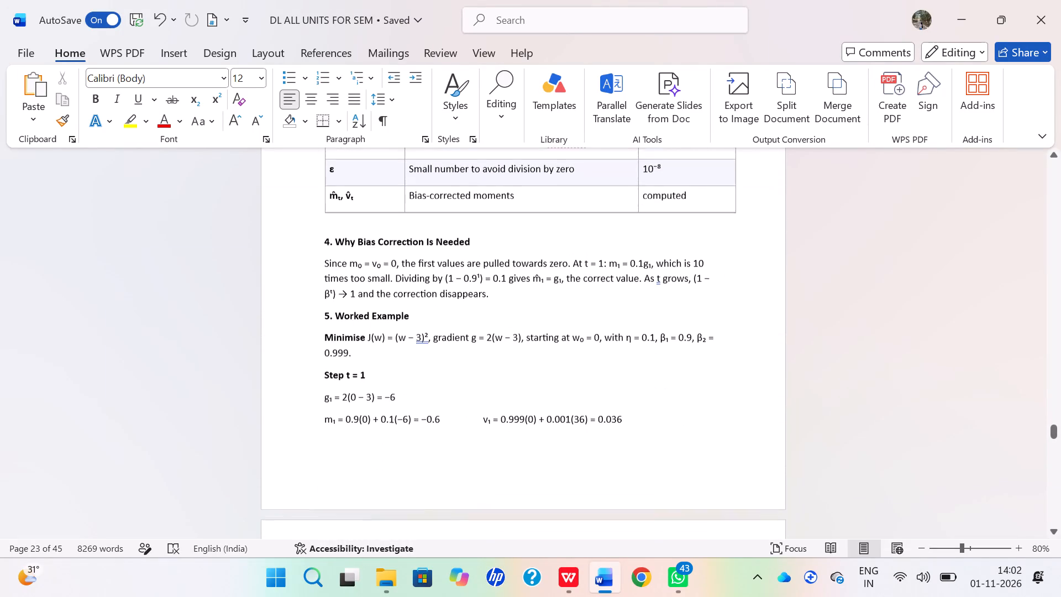
scroll(612, 385, up, 1)
scroll(612, 385, down, 1)
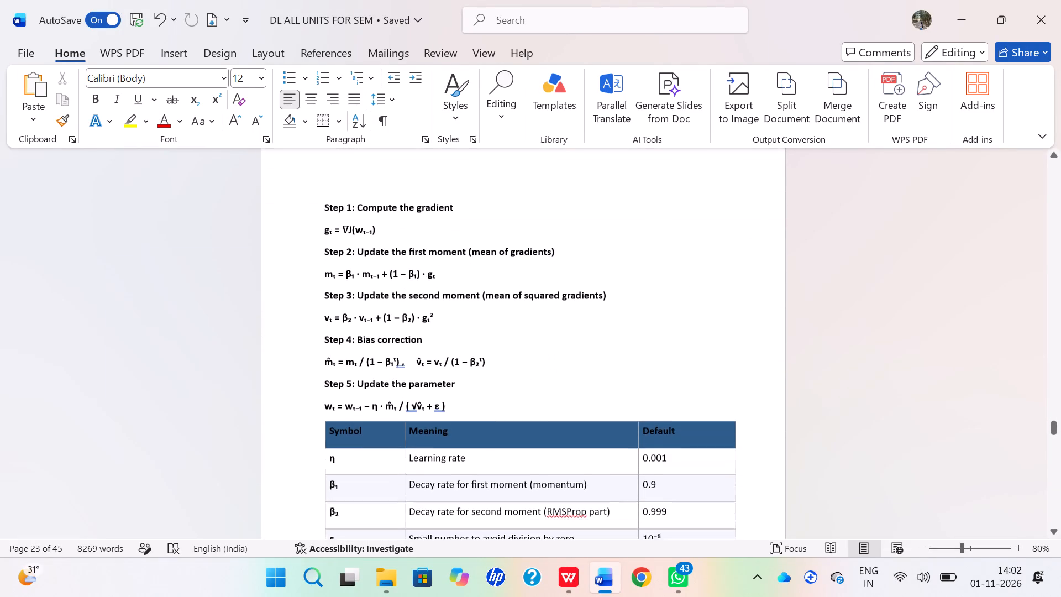
scroll(458, 399, up, 3)
scroll(458, 399, down, 1)
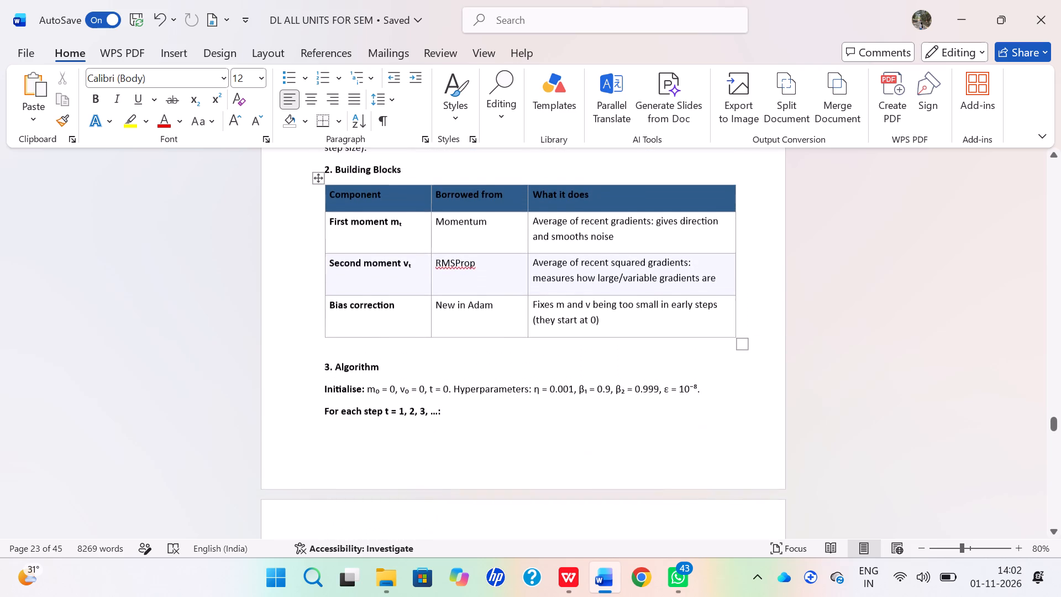
scroll(458, 399, down, 5)
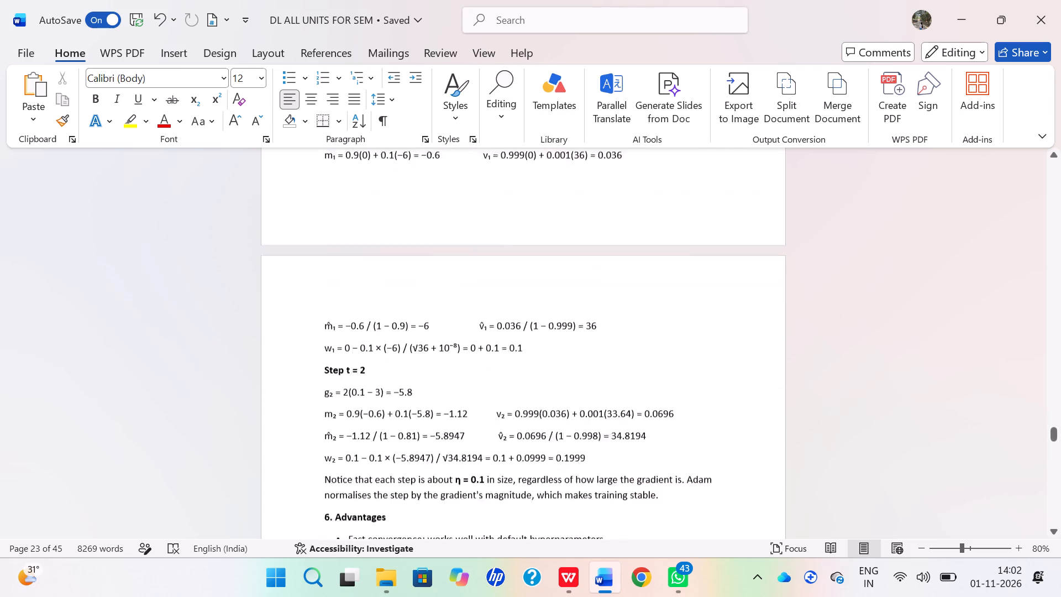
Review the layout of the optimiser comparison, RMSprop and SVD answers through to the end of Unit 02.
scroll(458, 399, down, 2)
scroll(458, 399, up, 2)
scroll(458, 399, down, 4)
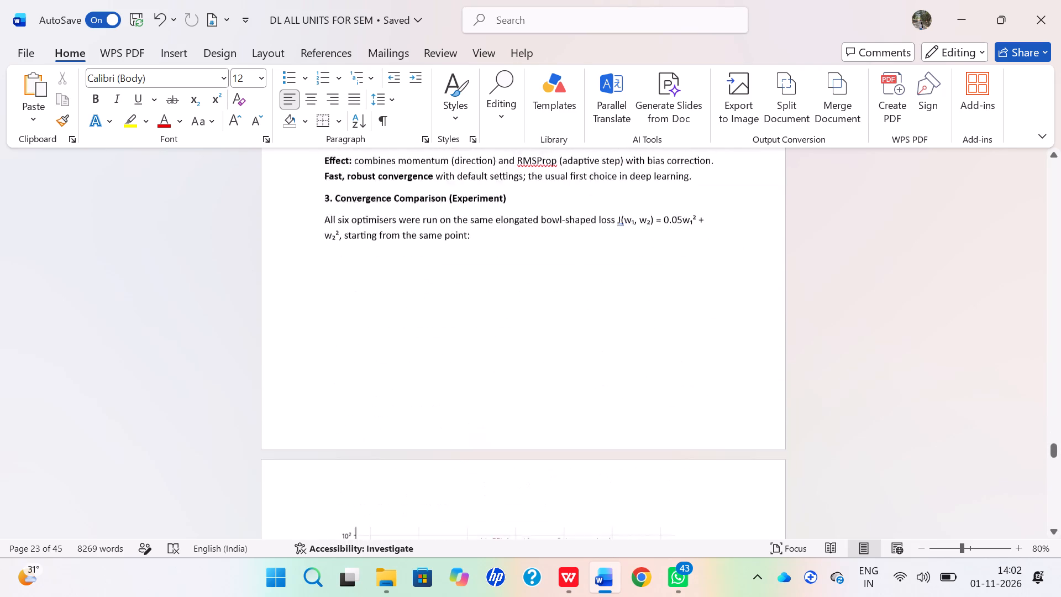
scroll(458, 399, down, 1)
scroll(458, 399, up, 3)
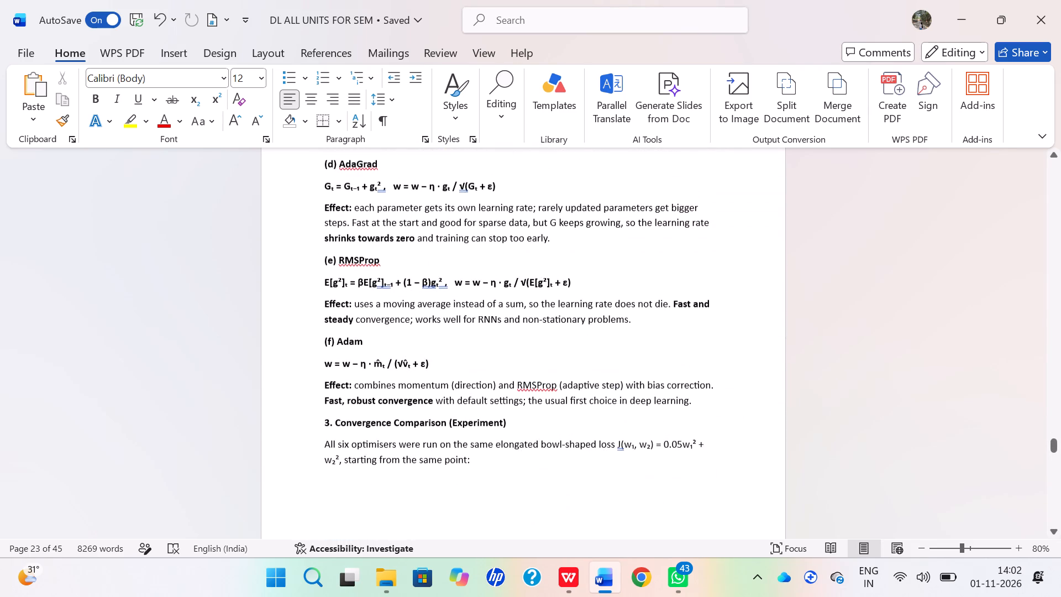
scroll(458, 391, down, 7)
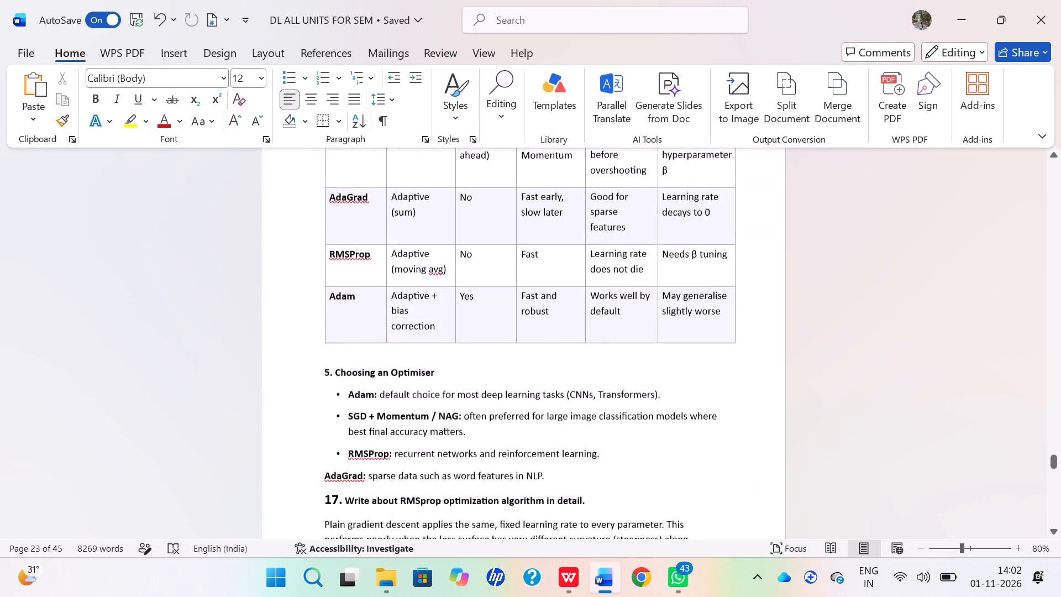
scroll(458, 391, down, 6)
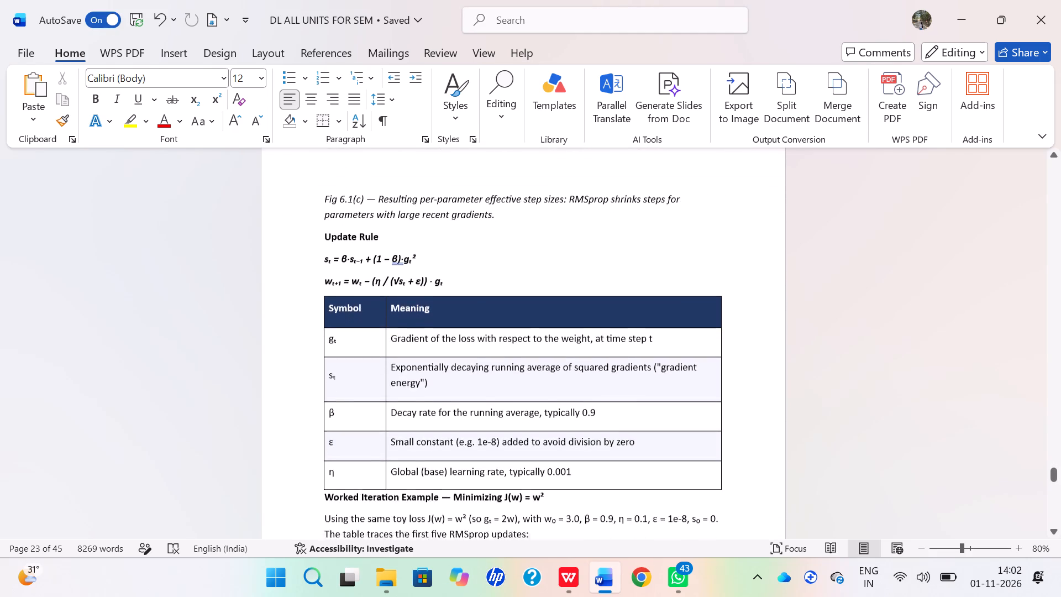
scroll(458, 391, down, 5)
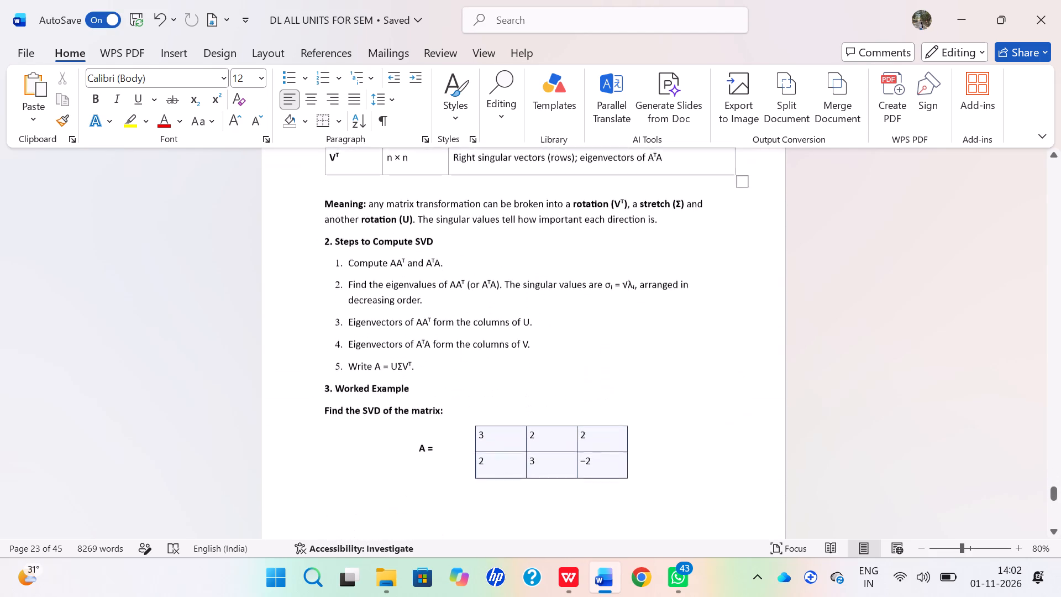
scroll(458, 391, down, 2)
Recheck the Unit 01 answers from the multilayer perceptron through the backpropagation worked examples, continuing to the start of Unit 02.
scroll(458, 391, up, 7)
scroll(458, 391, down, 1)
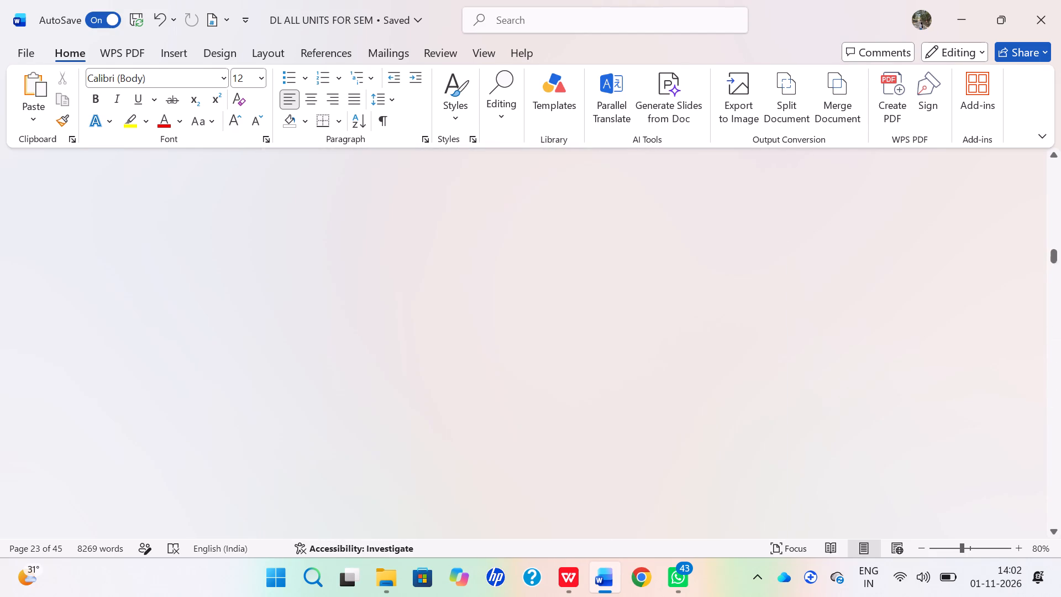
scroll(458, 391, down, 1)
scroll(458, 391, up, 1)
scroll(458, 391, down, 3)
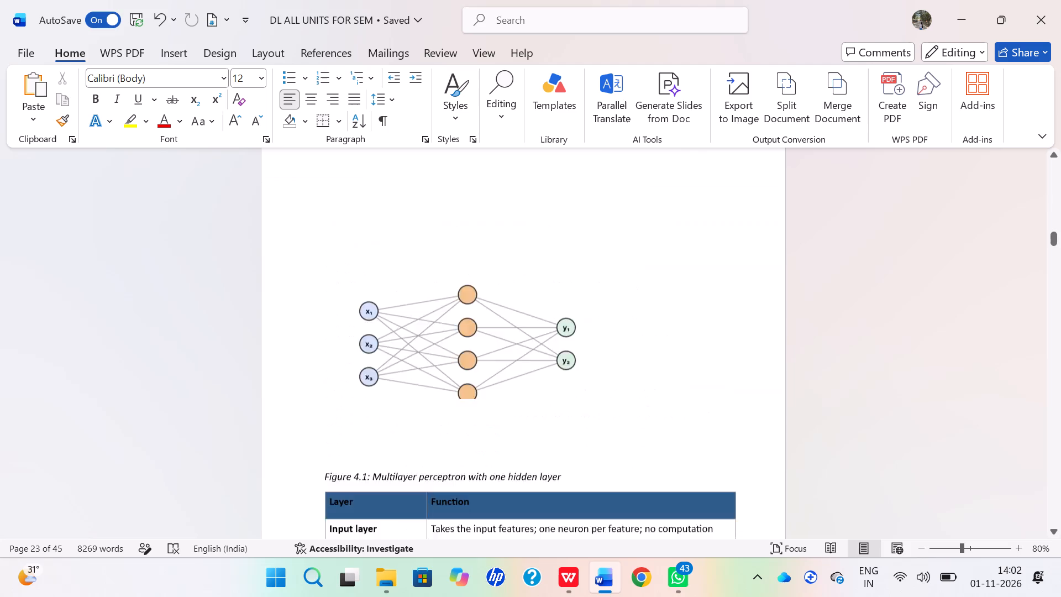
scroll(458, 391, down, 8)
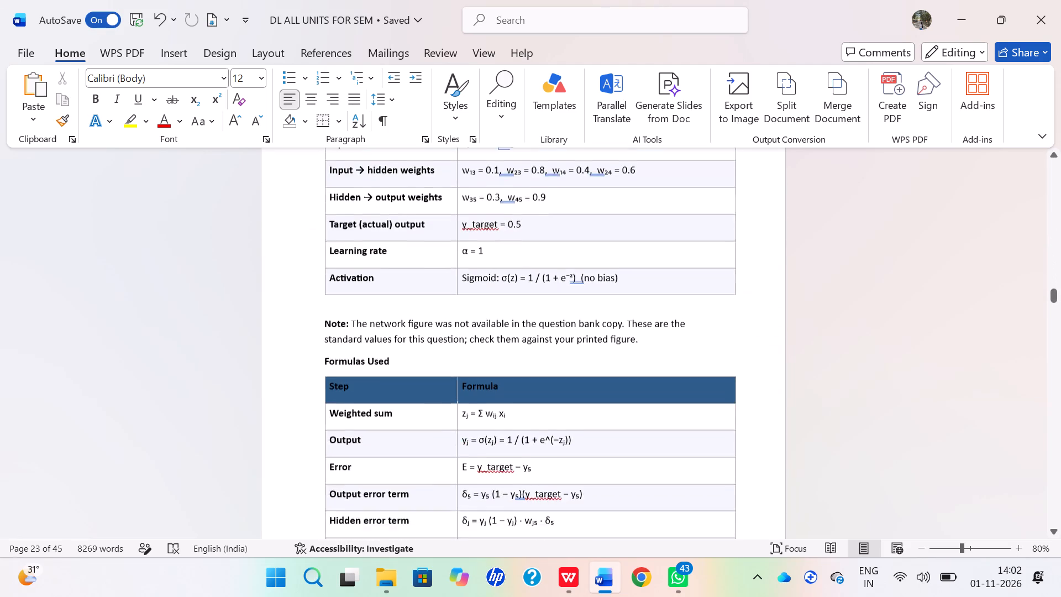
scroll(458, 391, down, 3)
scroll(458, 391, up, 6)
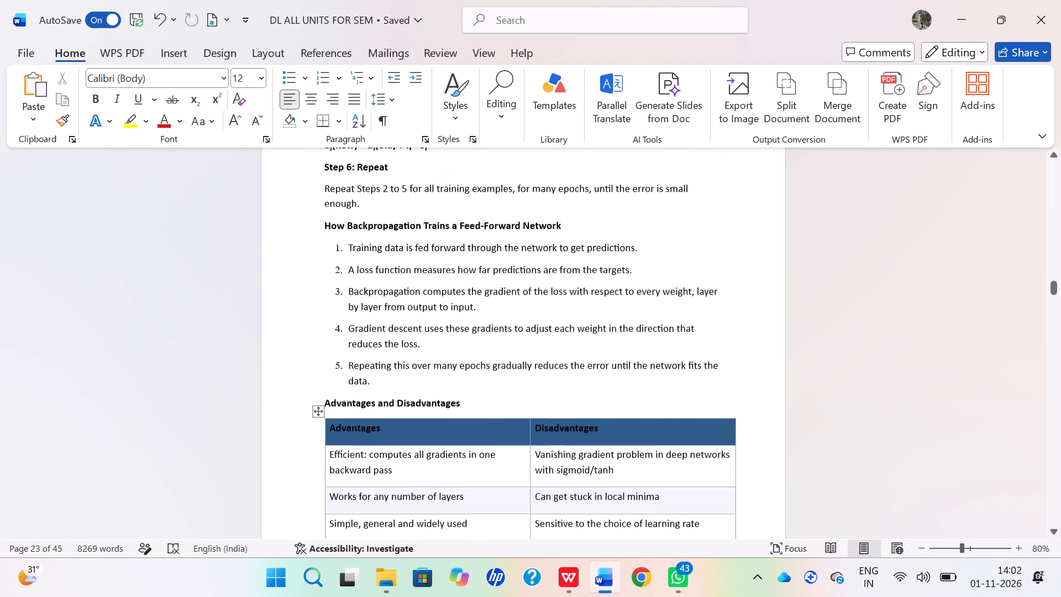
scroll(458, 391, up, 3)
scroll(458, 391, down, 4)
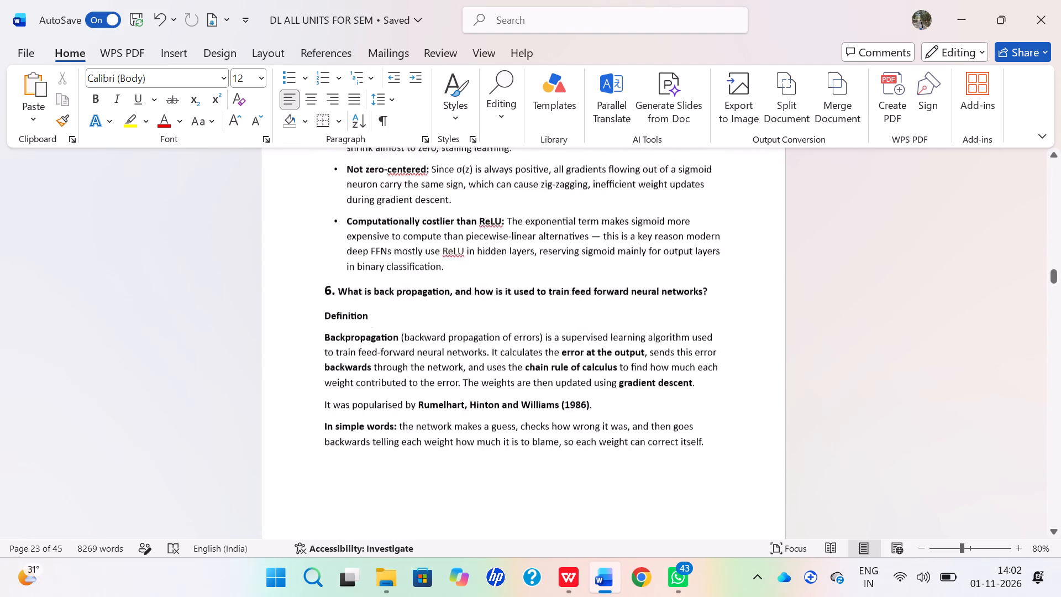
scroll(458, 391, down, 8)
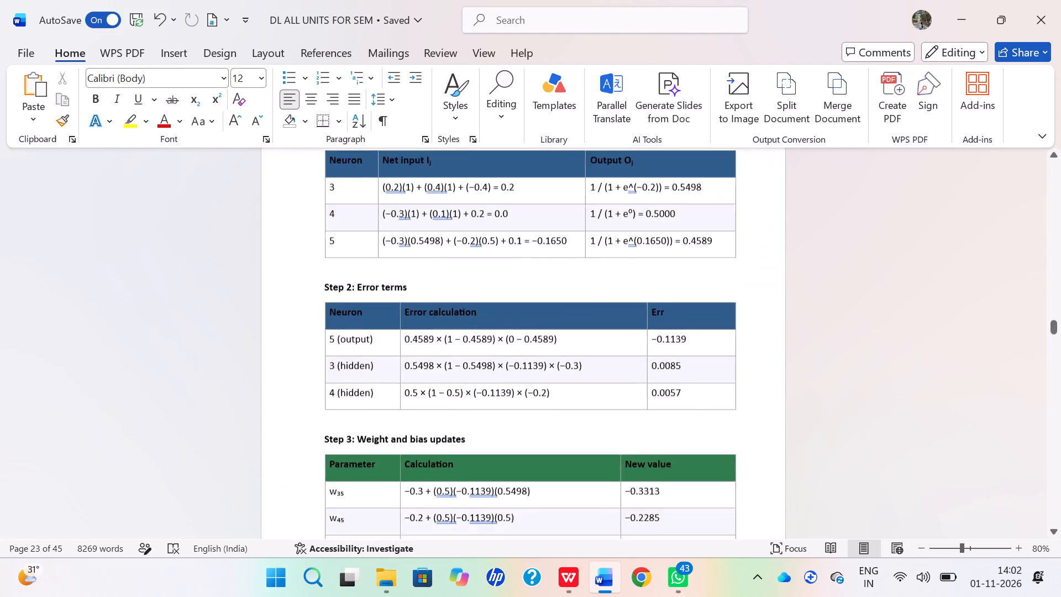
scroll(458, 391, down, 5)
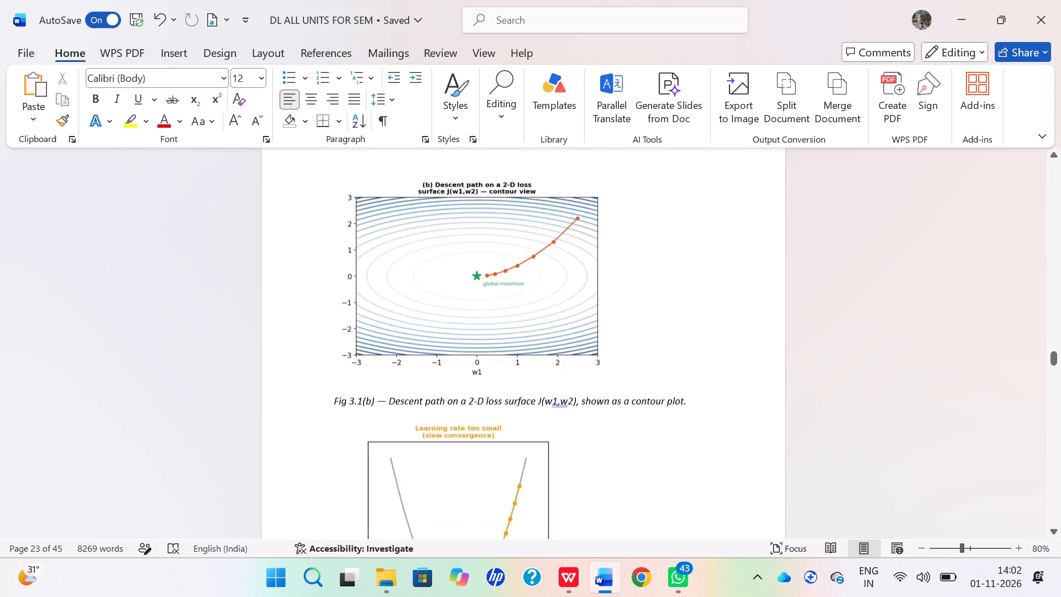
scroll(458, 391, down, 2)
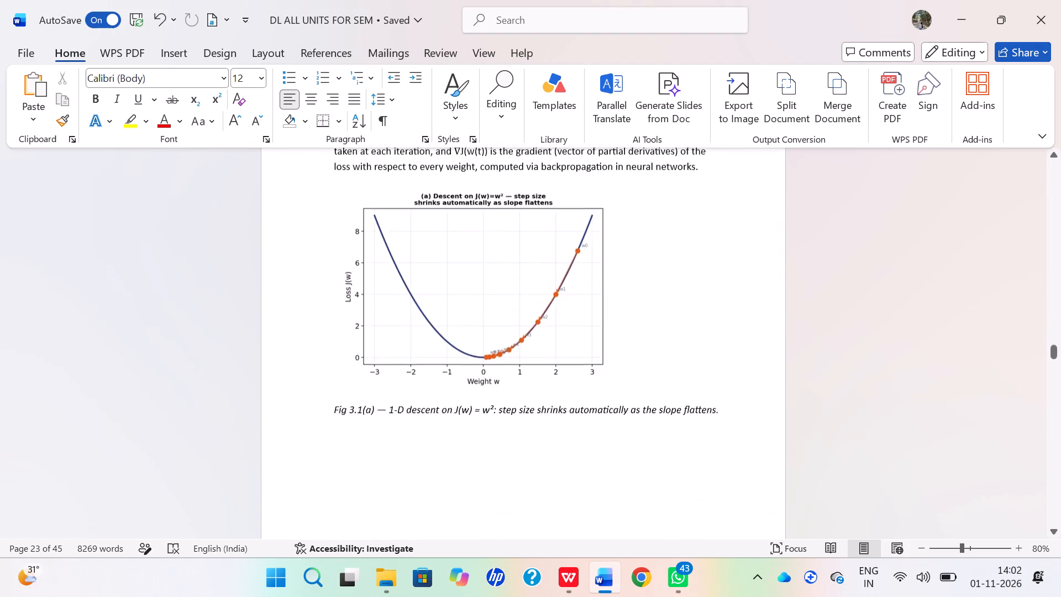
scroll(458, 391, up, 1)
Return to the UNIT 02 heading and question 11, and save DL ALL UNITS FOR SEM.
click(455, 389)
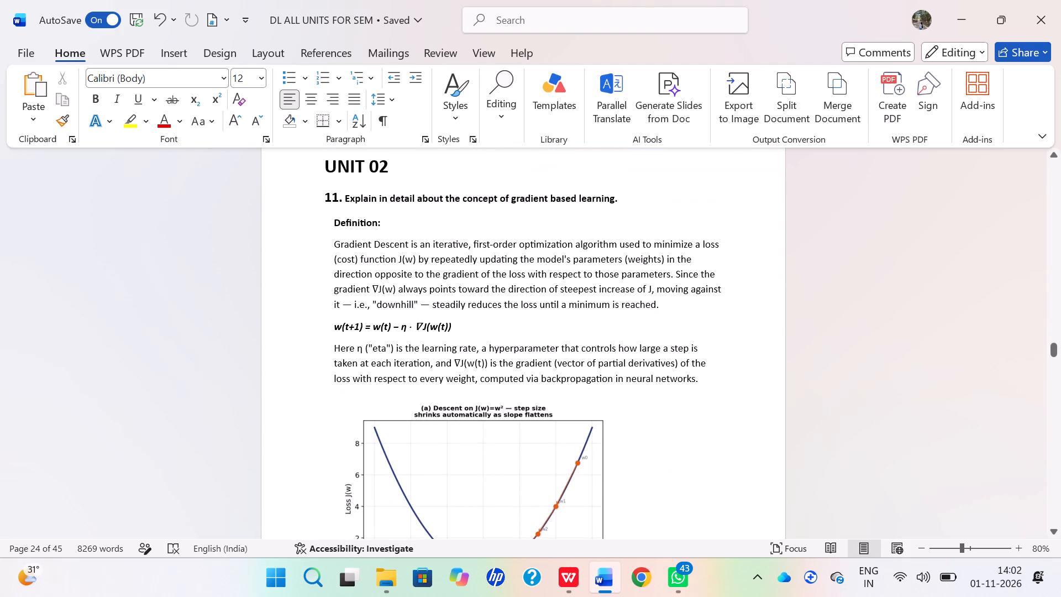
scroll(455, 389, up, 1)
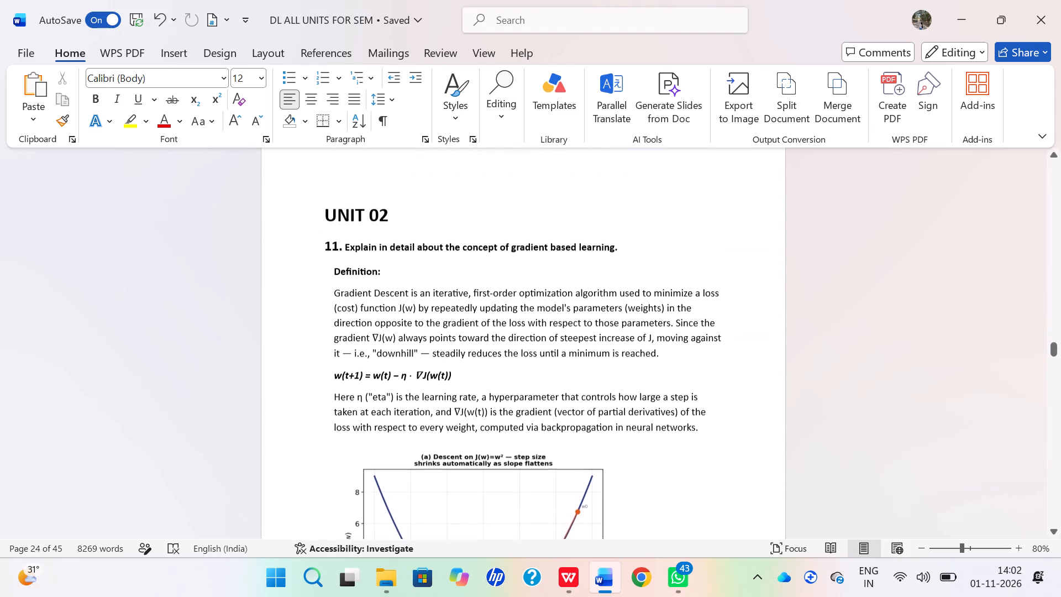
scroll(455, 389, up, 1)
scroll(455, 383, down, 1)
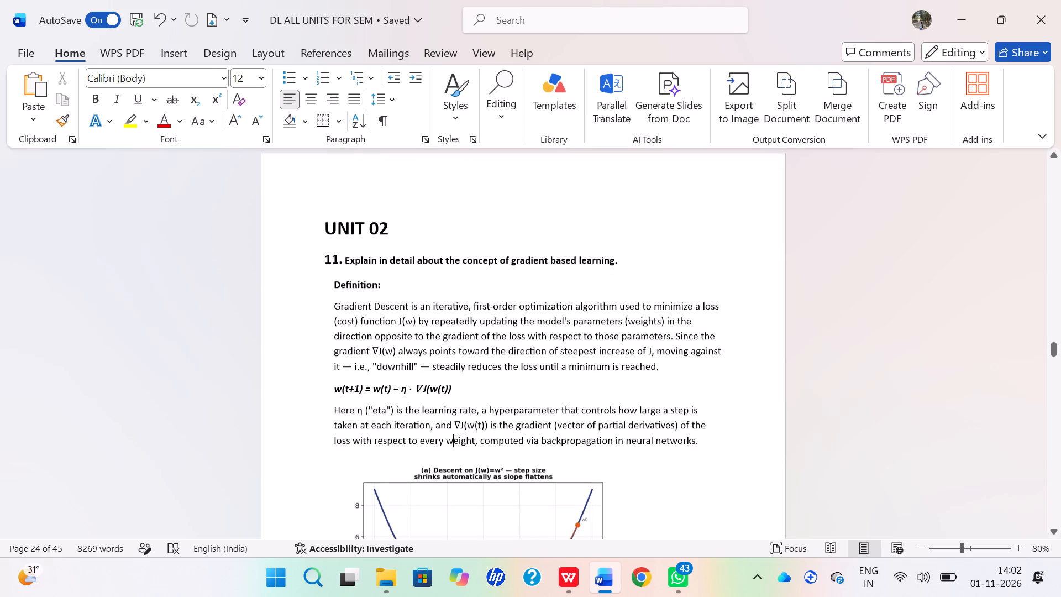
scroll(455, 382, down, 1)
key(ctrl+s)
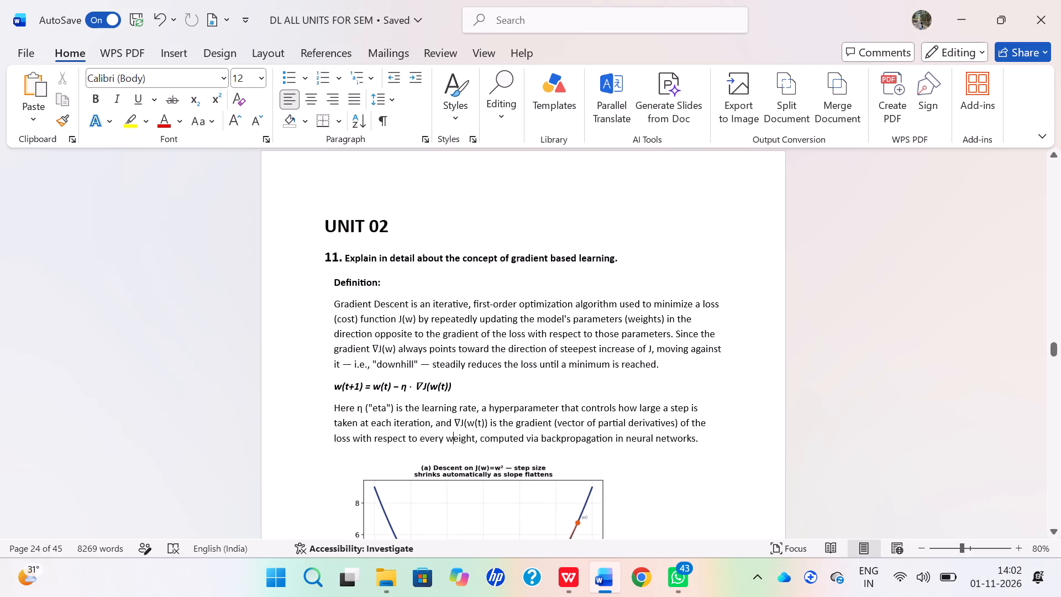
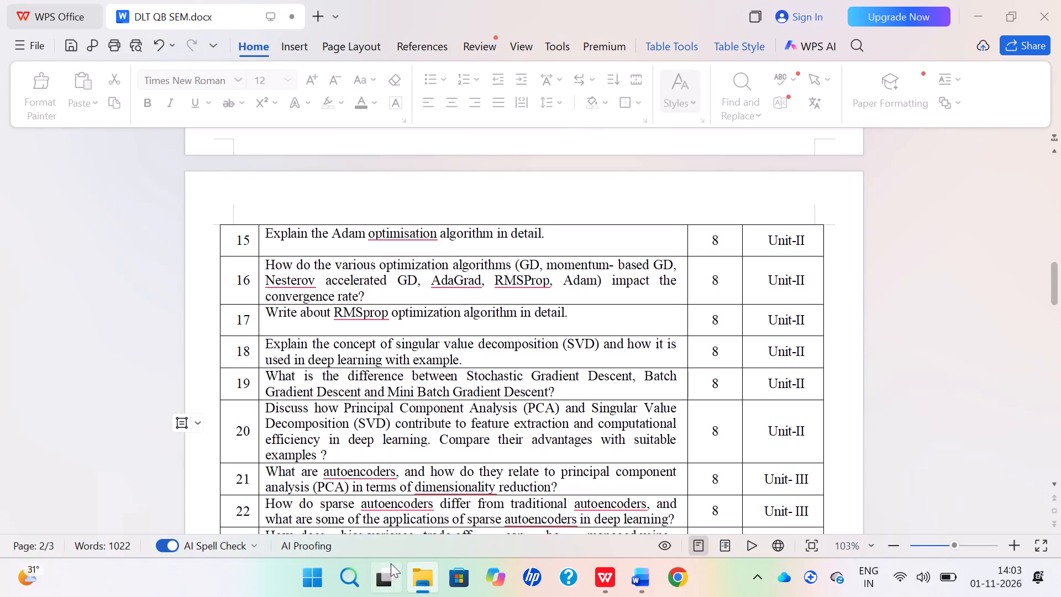
Open Windows search from the DLT QB SEM question bank to show the recently searched apps.
click(356, 583)
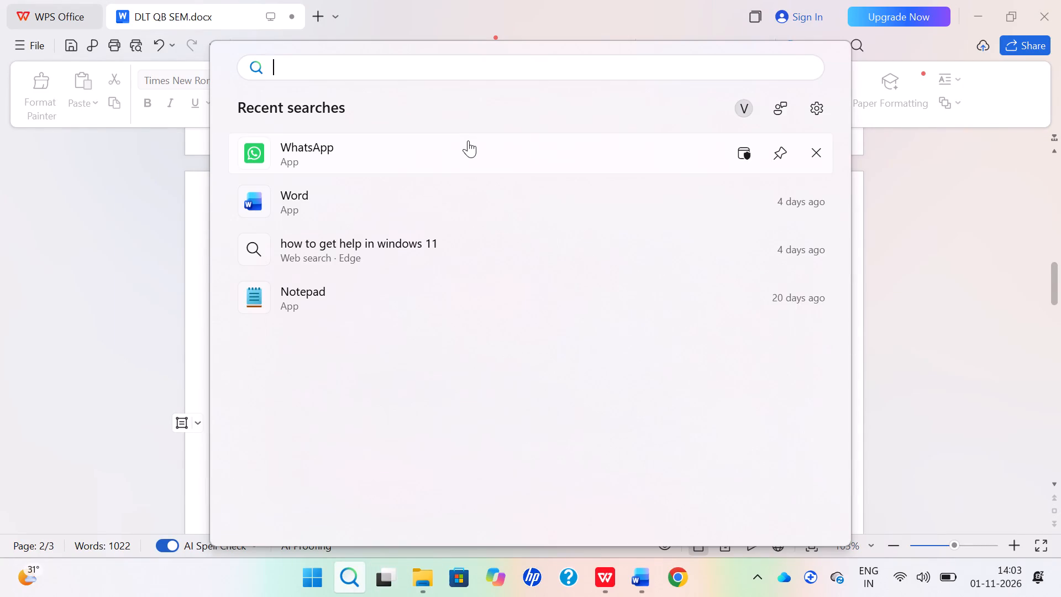
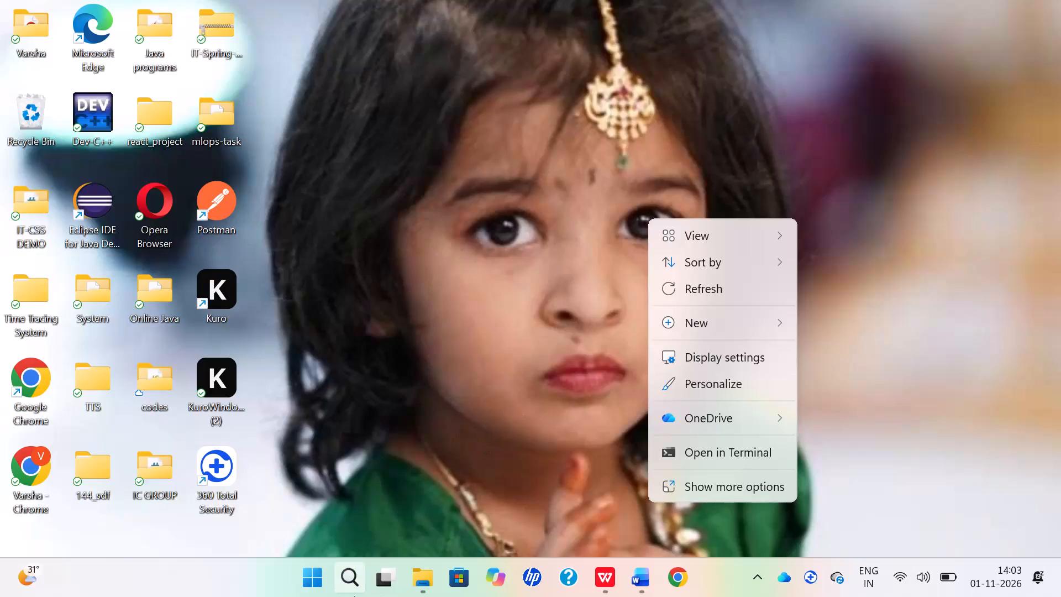
Bring up the open File Explorer window from the desktop and close it.
click(418, 573)
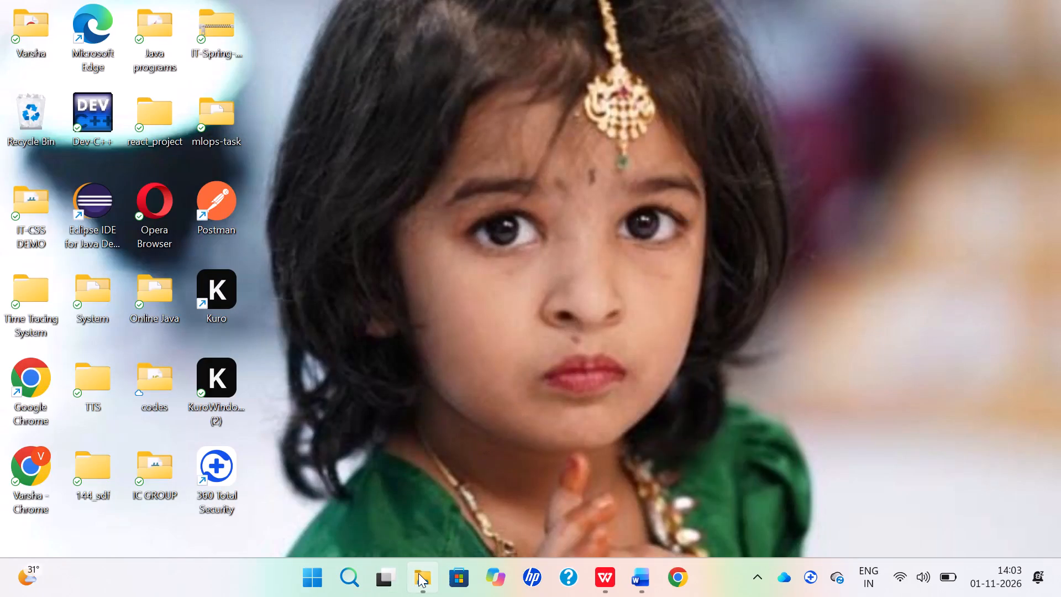
click(1060, 0)
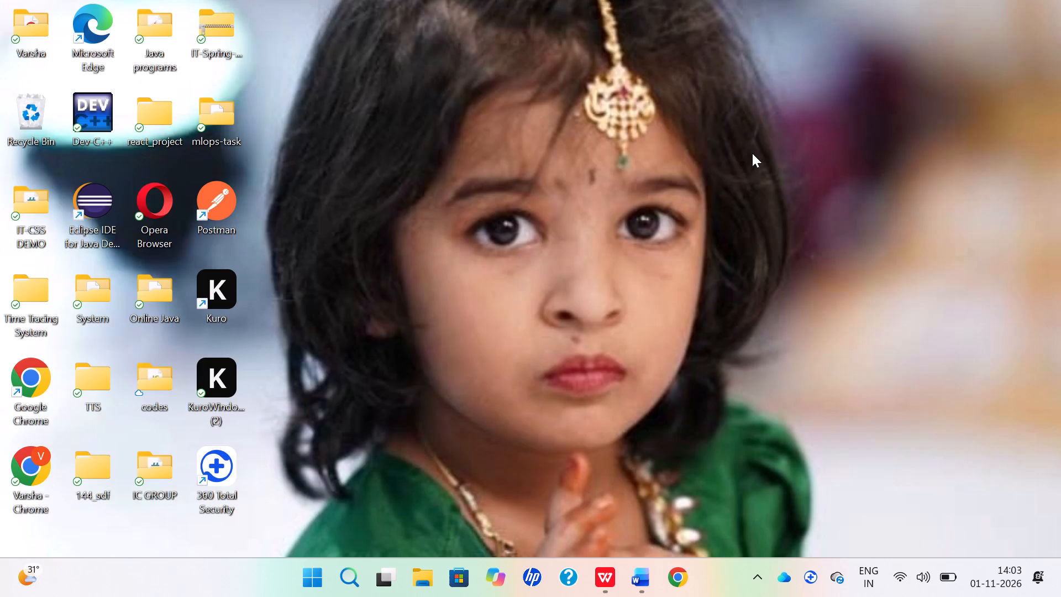
Put the computer into Sleep mode using the Shut Down Windows dialog.
key(alt+F4)
key(Up)
key(Return)
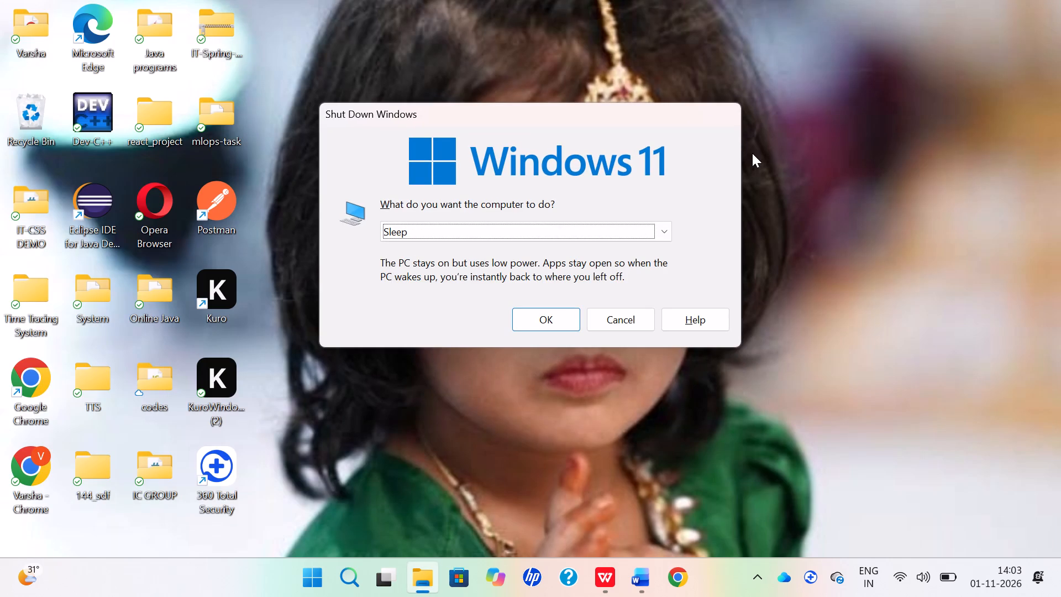